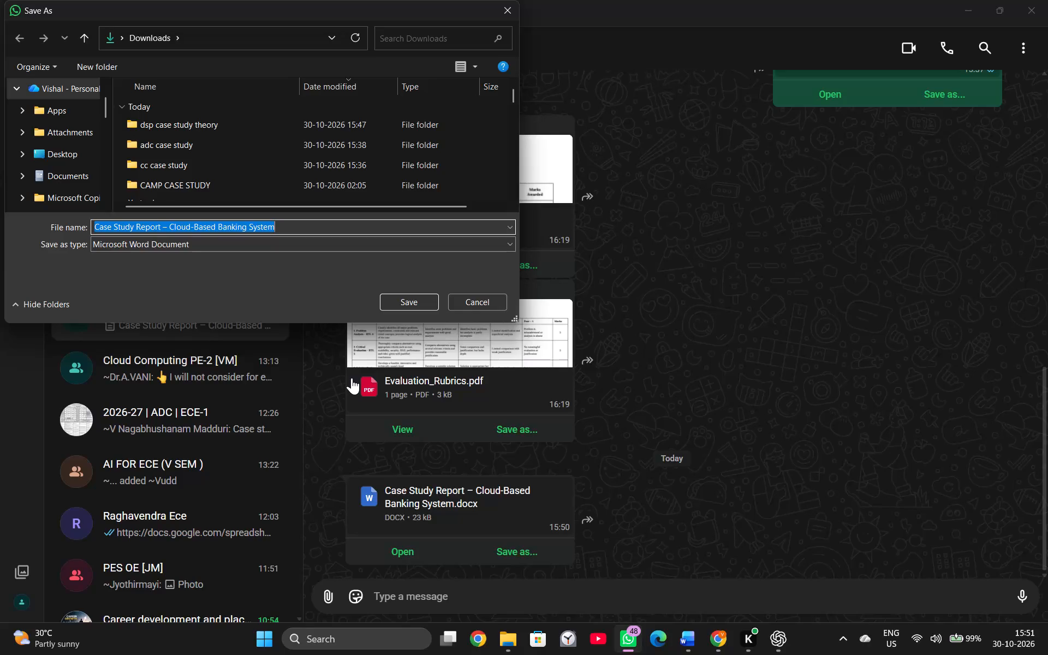
Replace the file name of the Cloud-Based Banking System case study Word document with CCREPORT for saving in Downloads.
{"action": "key", "text": "BackSpace"}
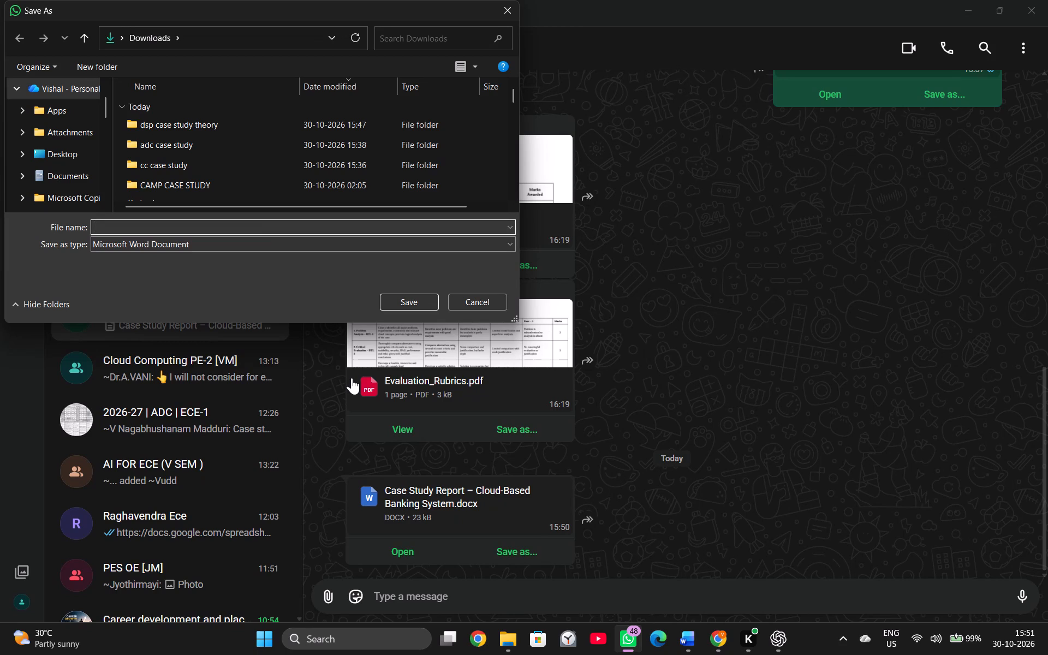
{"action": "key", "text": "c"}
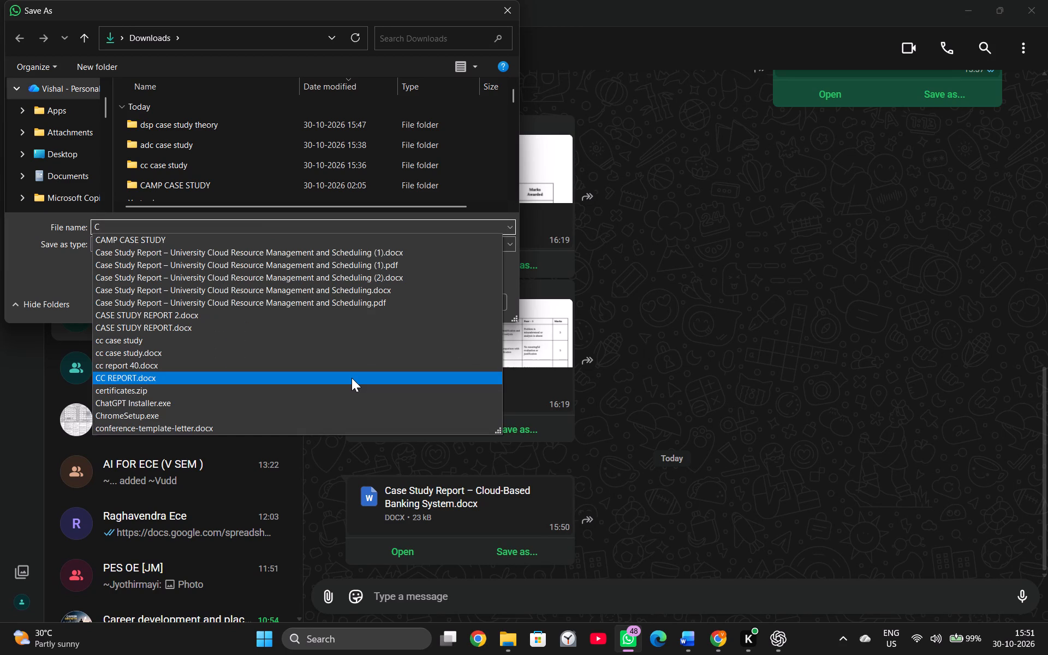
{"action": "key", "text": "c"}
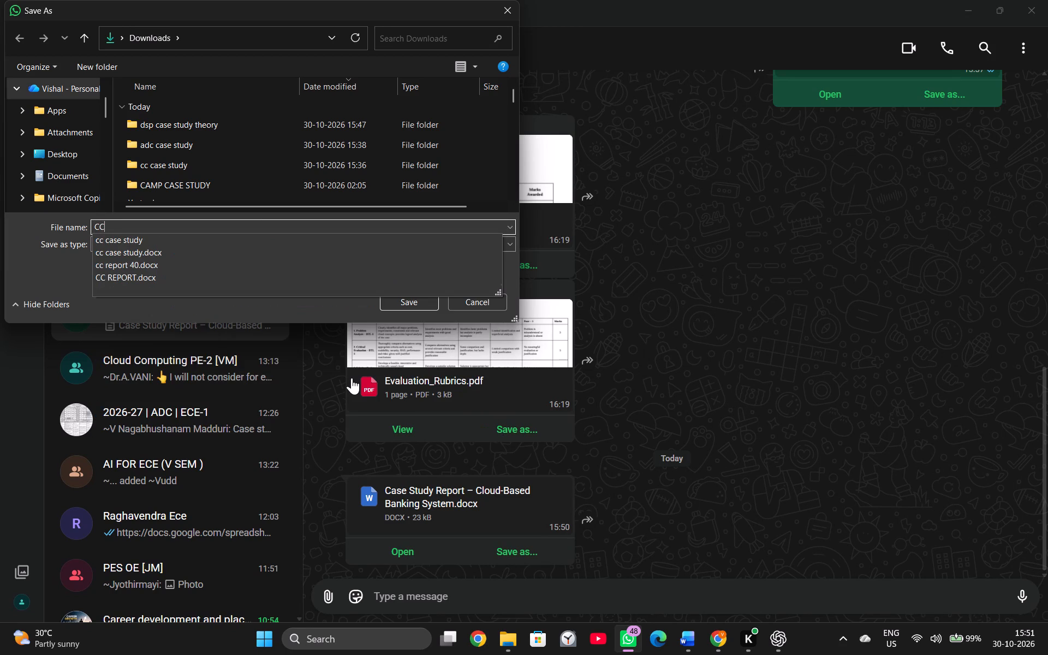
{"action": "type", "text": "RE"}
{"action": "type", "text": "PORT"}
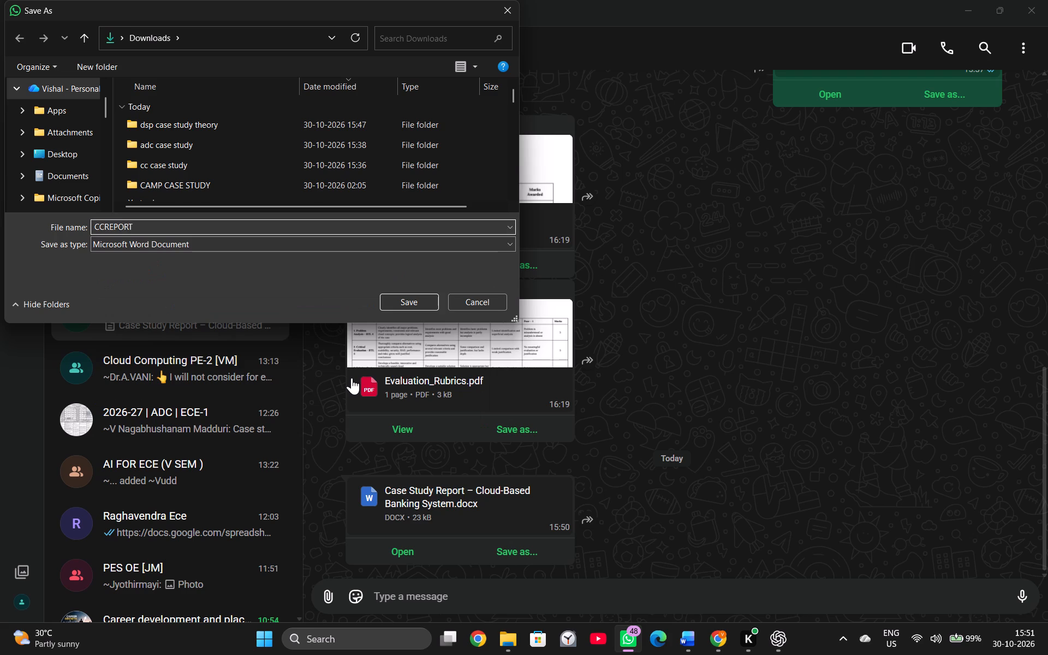
Complete the file name of the Word document being saved as CCREPORT_028.
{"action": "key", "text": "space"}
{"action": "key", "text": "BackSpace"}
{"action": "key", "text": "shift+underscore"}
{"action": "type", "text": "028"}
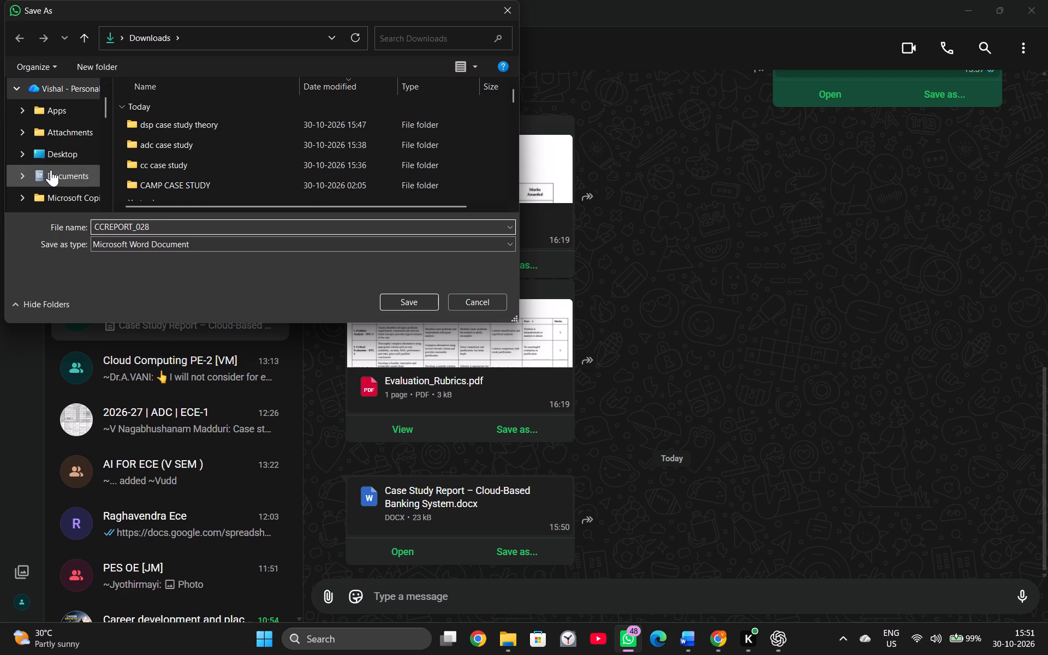
Choose the Downloads folder as the save location for the report document.
{"action": "scroll", "coordinate": [103, 73], "scroll_direction": "down", "scroll_amount": 1}
{"action": "scroll", "coordinate": [70, 151], "scroll_direction": "down", "scroll_amount": 3}
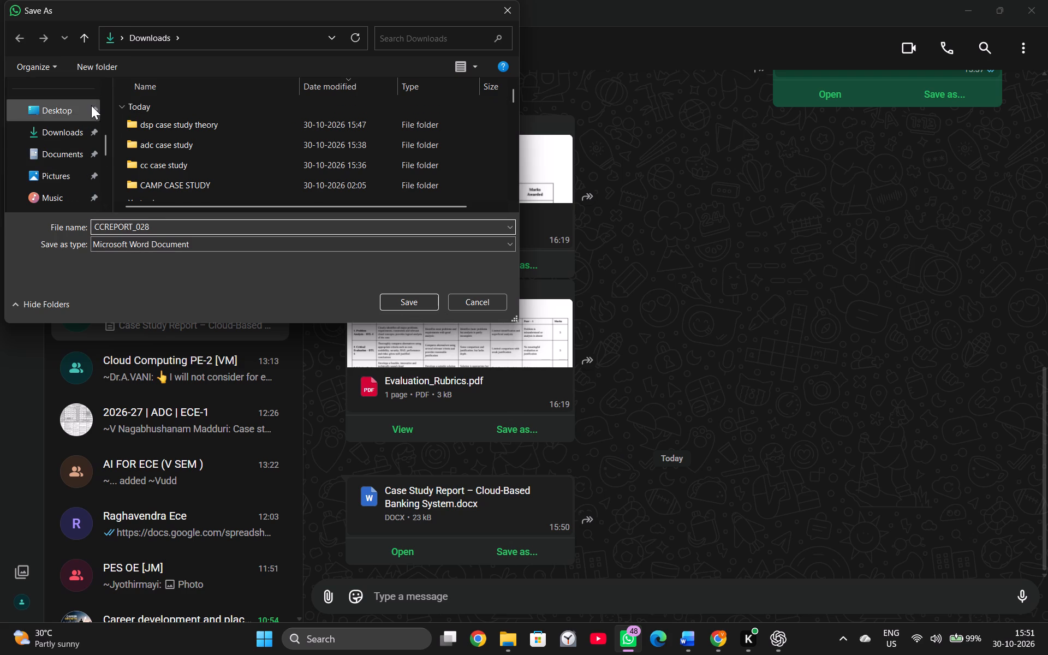
{"action": "left_click", "coordinate": [79, 129]}
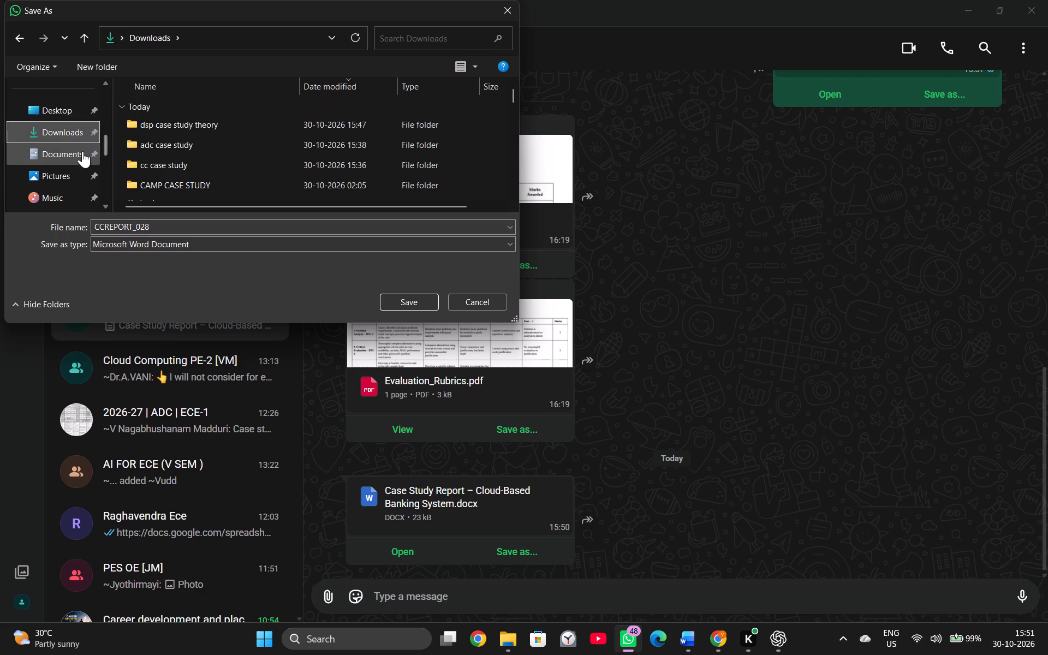
{"action": "left_click", "coordinate": [76, 150]}
{"action": "left_click", "coordinate": [76, 129]}
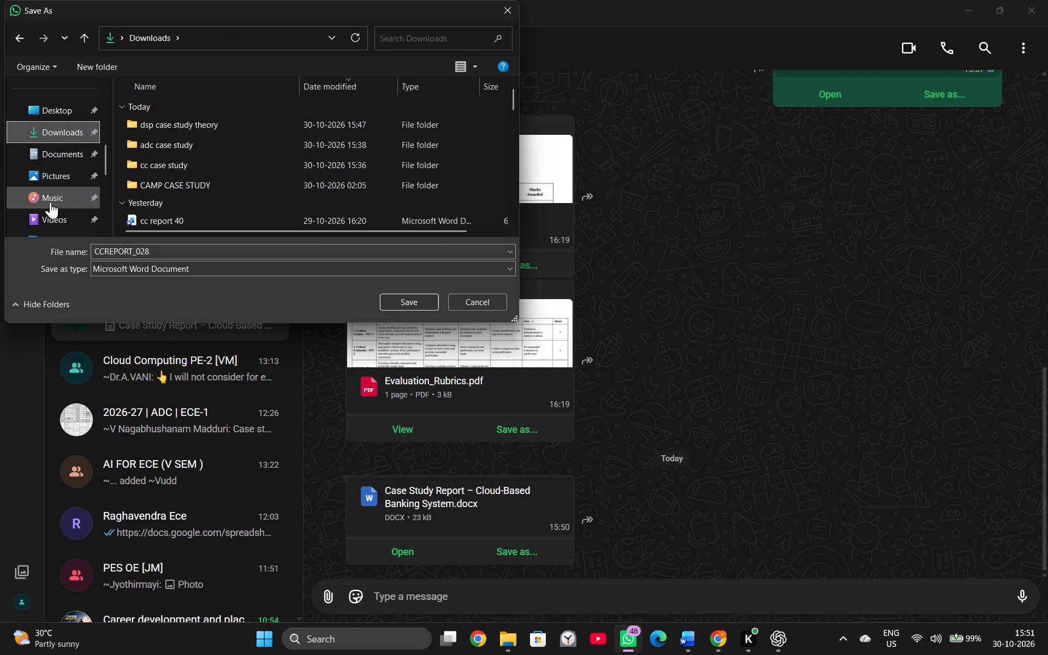
{"action": "scroll", "coordinate": [84, 126], "scroll_direction": "up", "scroll_amount": 4}
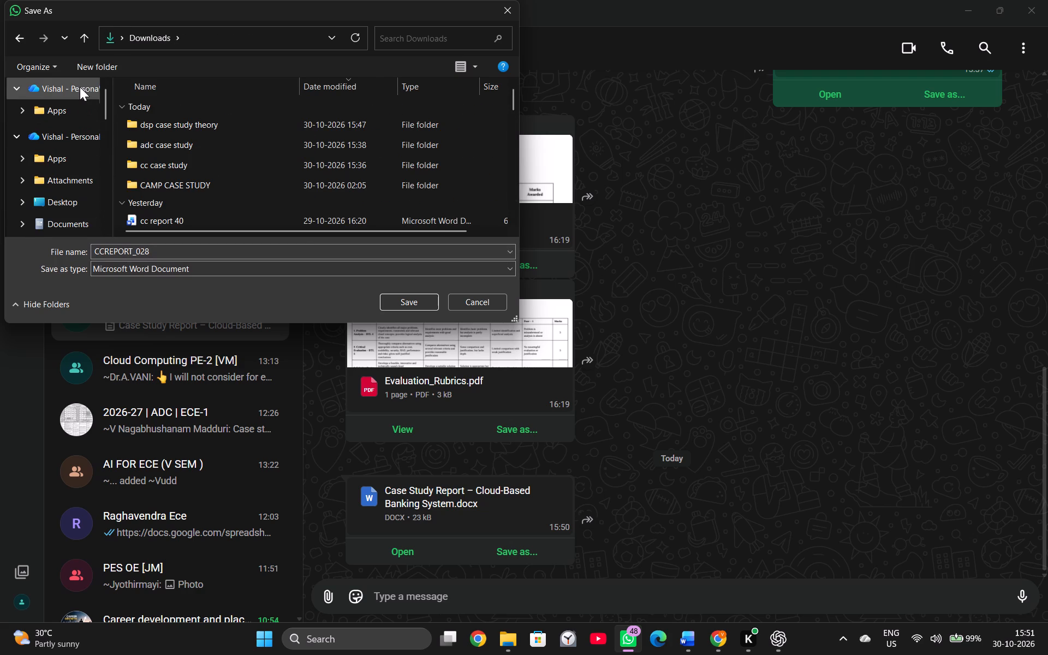
{"action": "scroll", "coordinate": [72, 108], "scroll_direction": "down", "scroll_amount": 2}
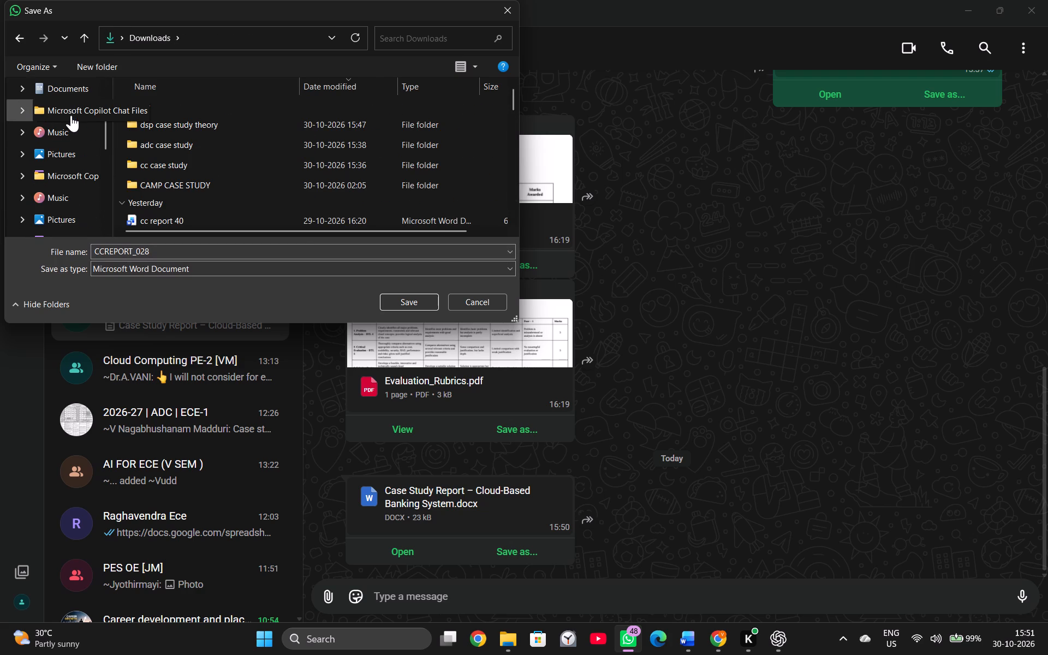
{"action": "scroll", "coordinate": [71, 115], "scroll_direction": "down", "scroll_amount": 2}
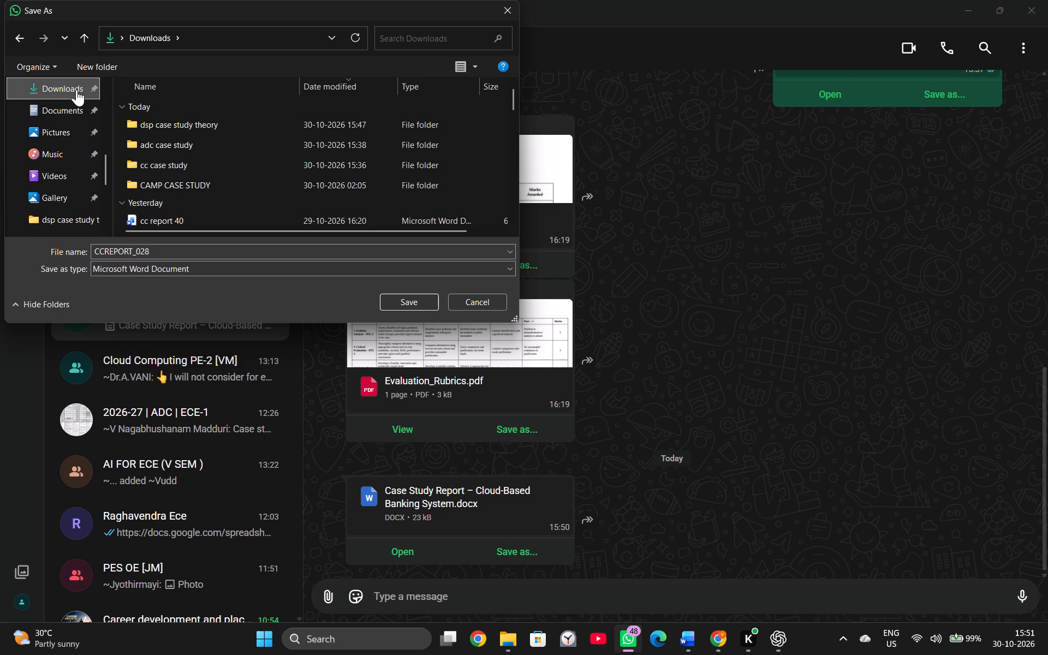
{"action": "left_click", "coordinate": [76, 88]}
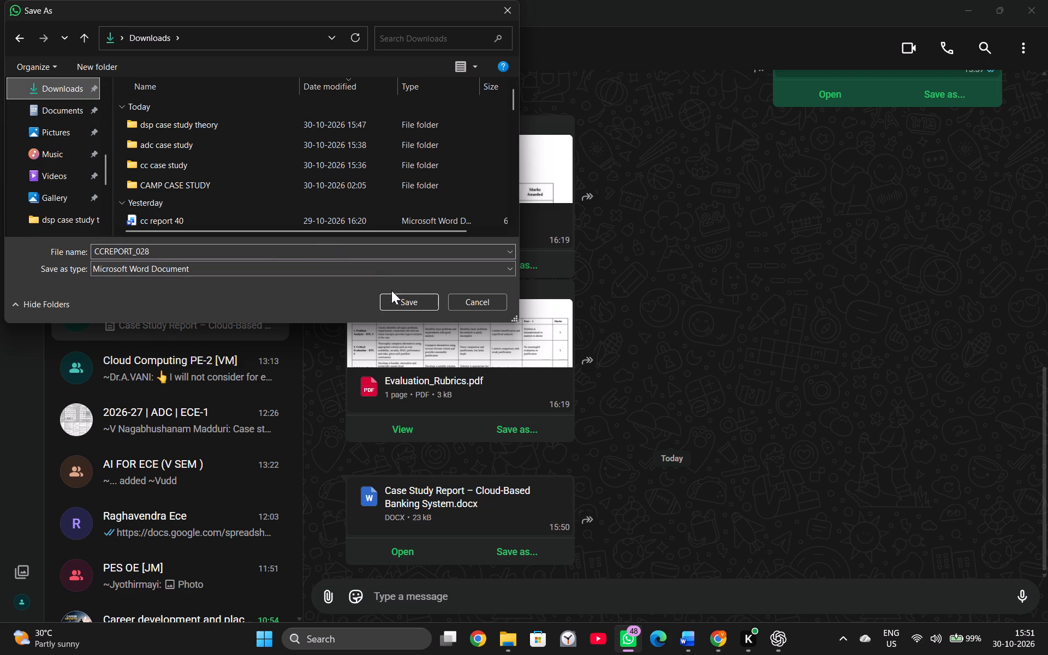
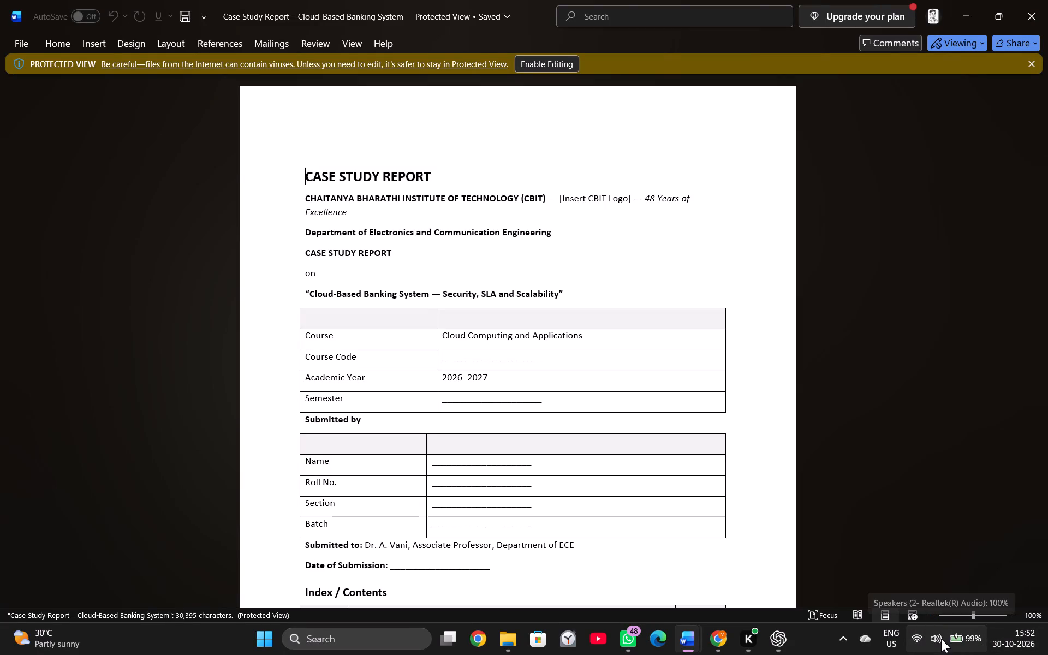
Turn off the computer's Bluetooth and return to the report document.
{"action": "left_click", "coordinate": [936, 636]}
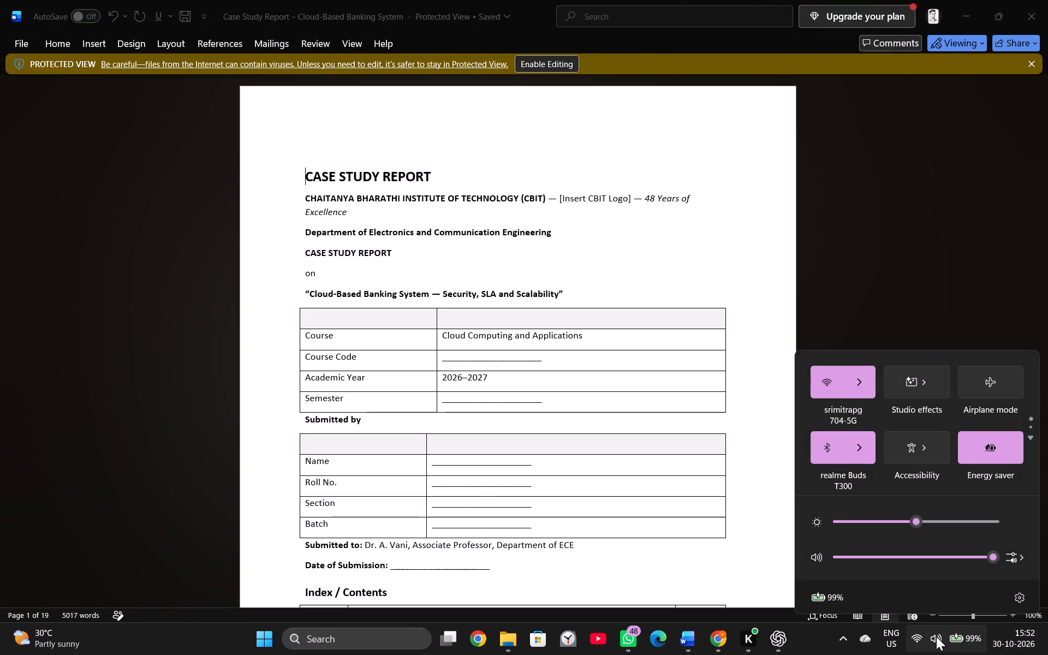
{"action": "left_click", "coordinate": [862, 454]}
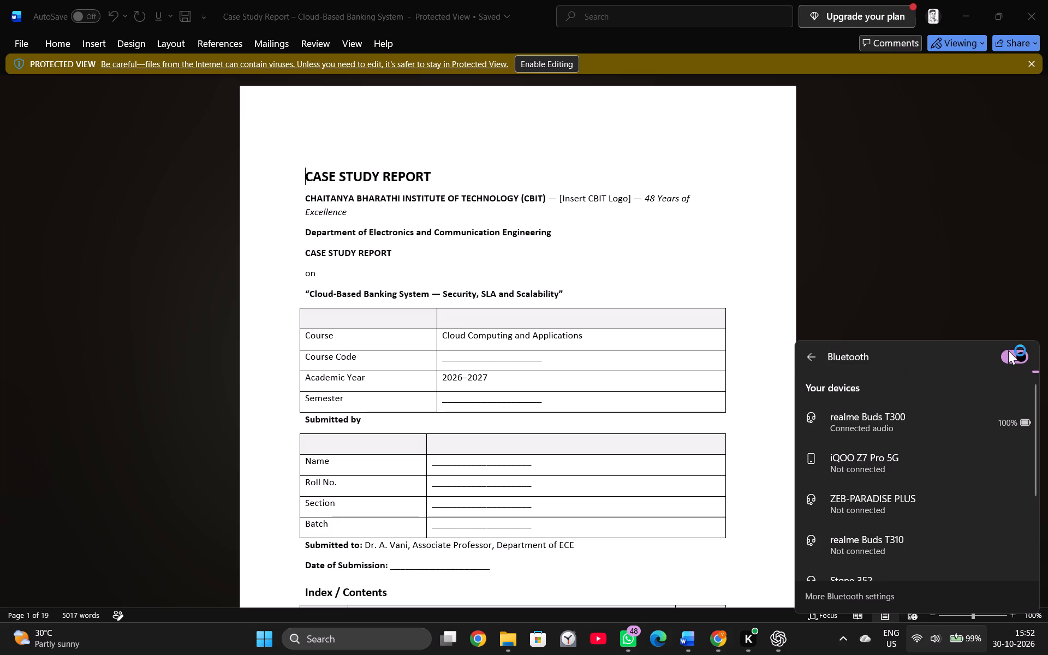
{"action": "left_click", "coordinate": [1008, 350]}
{"action": "left_click", "coordinate": [862, 290]}
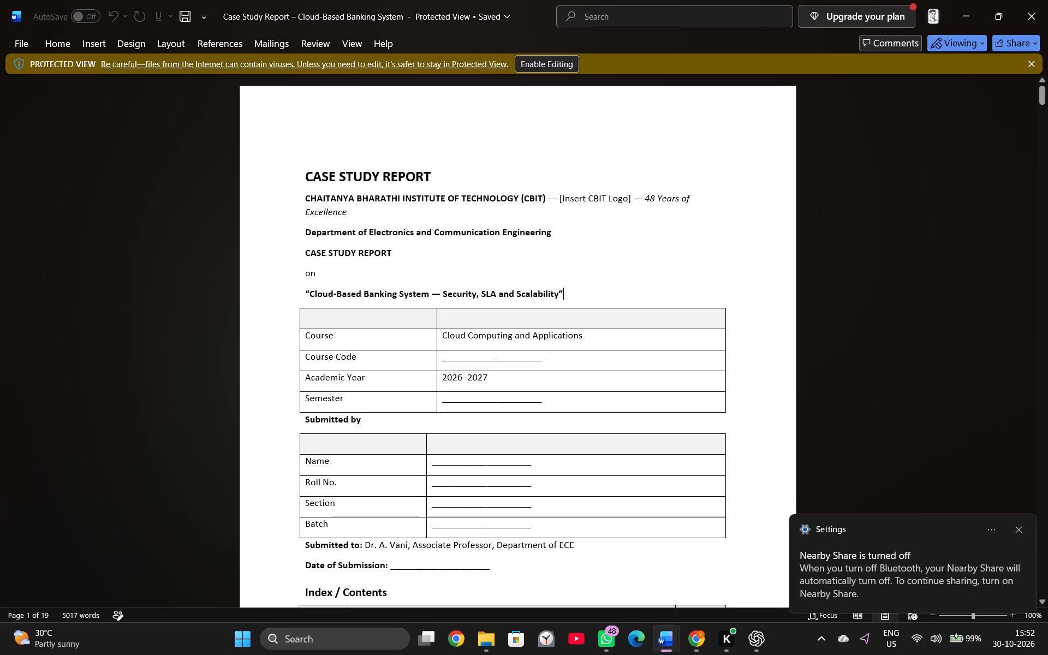
Enable editing of the protected case study report.
{"action": "scroll", "coordinate": [579, 328], "scroll_direction": "up", "scroll_amount": 2}
{"action": "scroll", "coordinate": [575, 272], "scroll_direction": "down", "scroll_amount": 9}
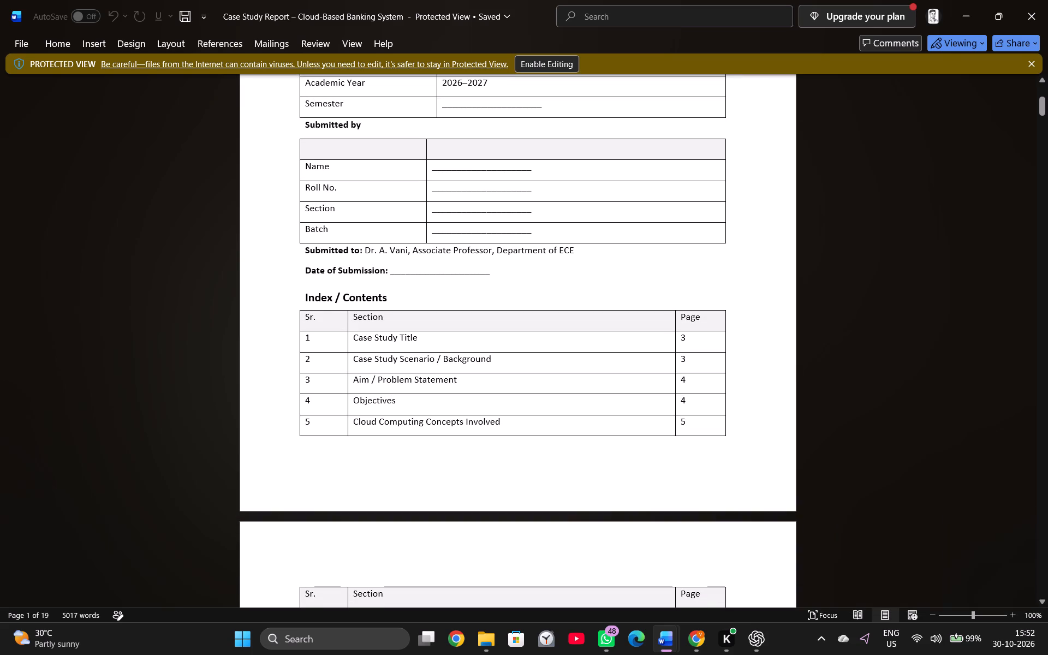
{"action": "left_click", "coordinate": [550, 63]}
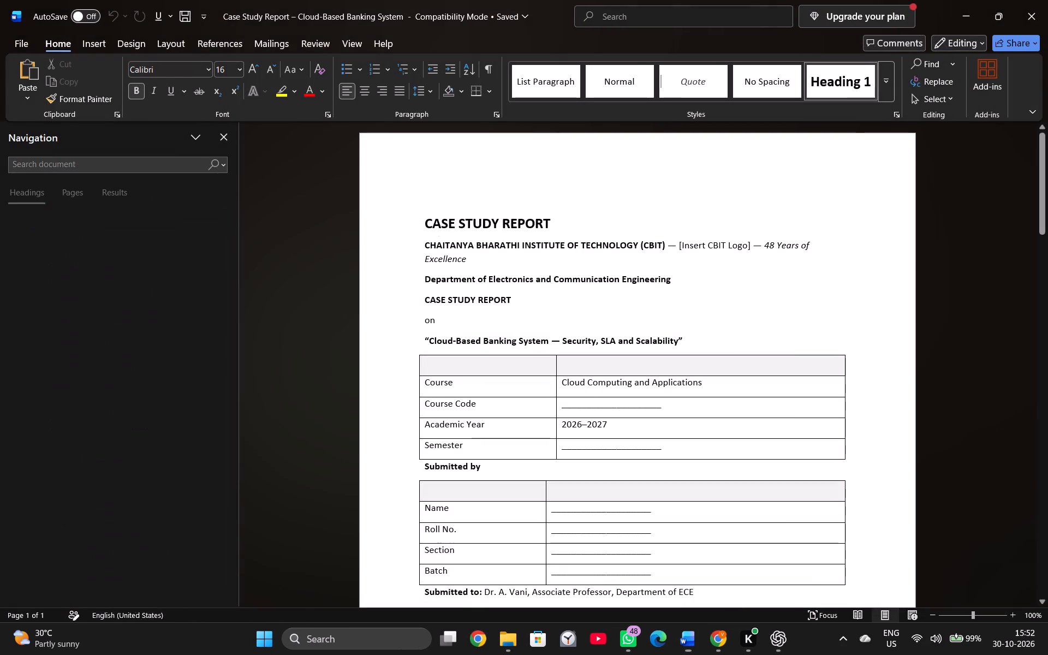
Read through the report from the cover page and index to the evaluation of deployment and service models in section 7.
{"action": "scroll", "coordinate": [509, 272], "scroll_direction": "down", "scroll_amount": 13}
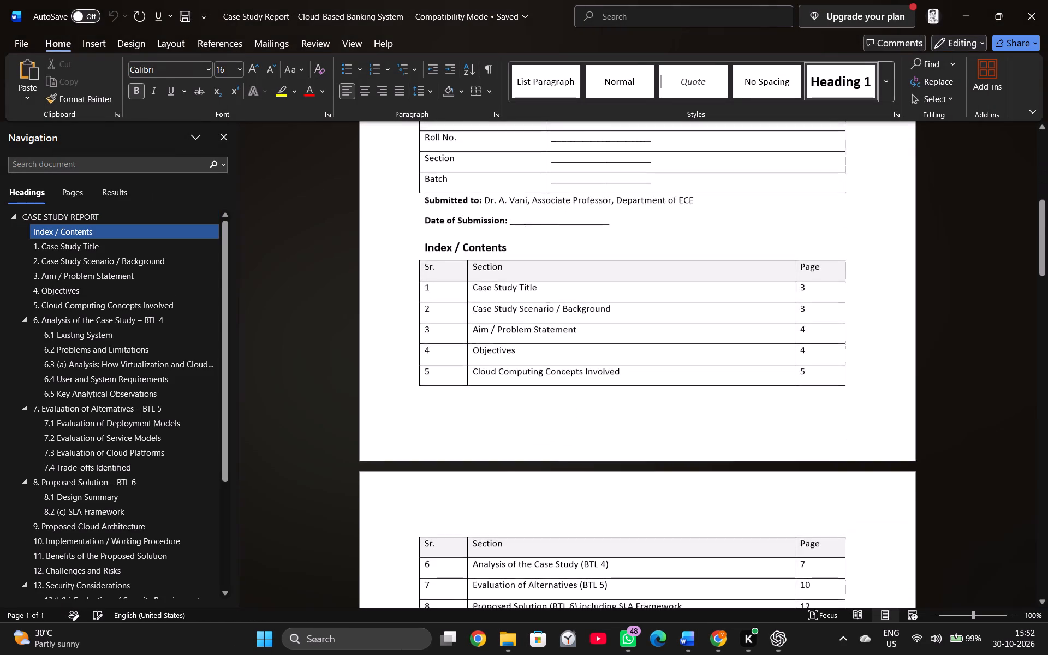
{"action": "scroll", "coordinate": [533, 261], "scroll_direction": "down", "scroll_amount": 13}
{"action": "scroll", "coordinate": [537, 282], "scroll_direction": "down", "scroll_amount": 9}
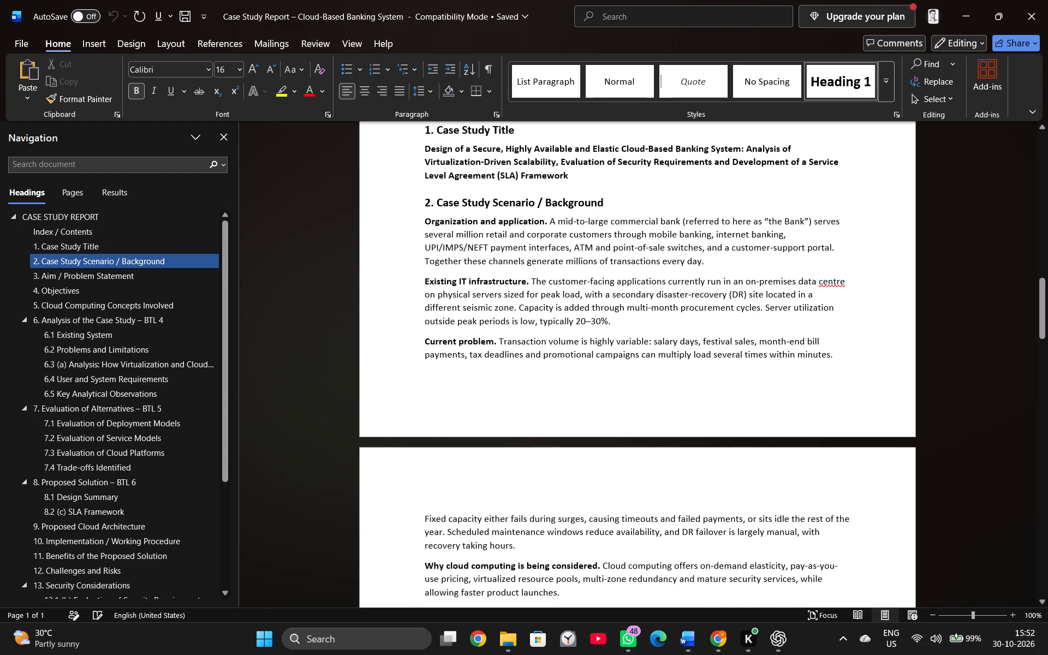
{"action": "scroll", "coordinate": [537, 282], "scroll_direction": "down", "scroll_amount": 13}
{"action": "scroll", "coordinate": [537, 282], "scroll_direction": "down", "scroll_amount": 17}
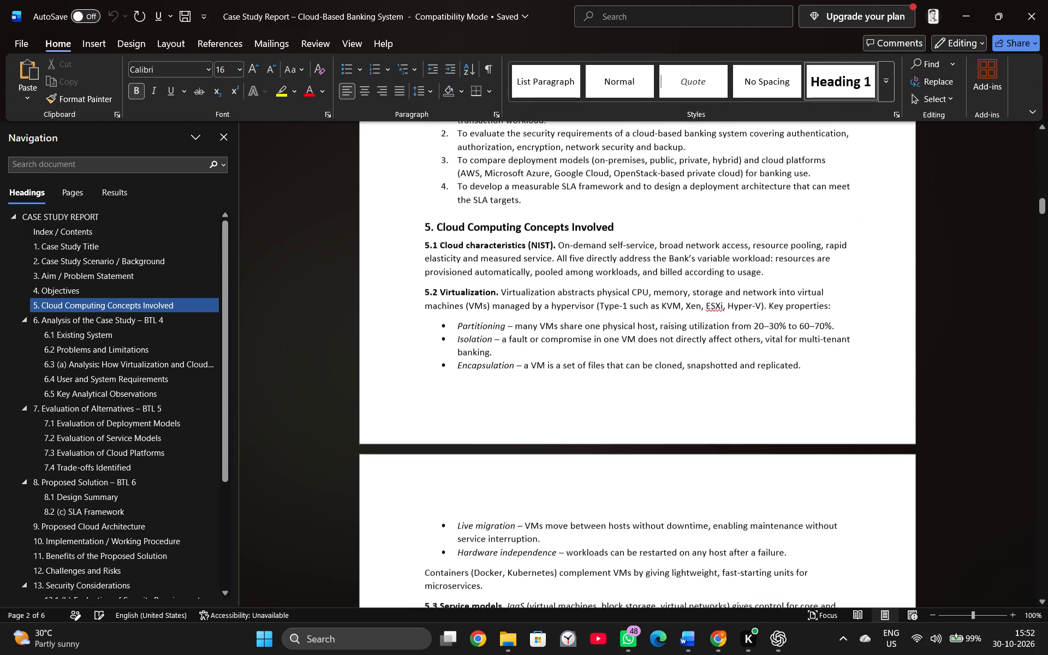
{"action": "scroll", "coordinate": [537, 282], "scroll_direction": "down", "scroll_amount": 16}
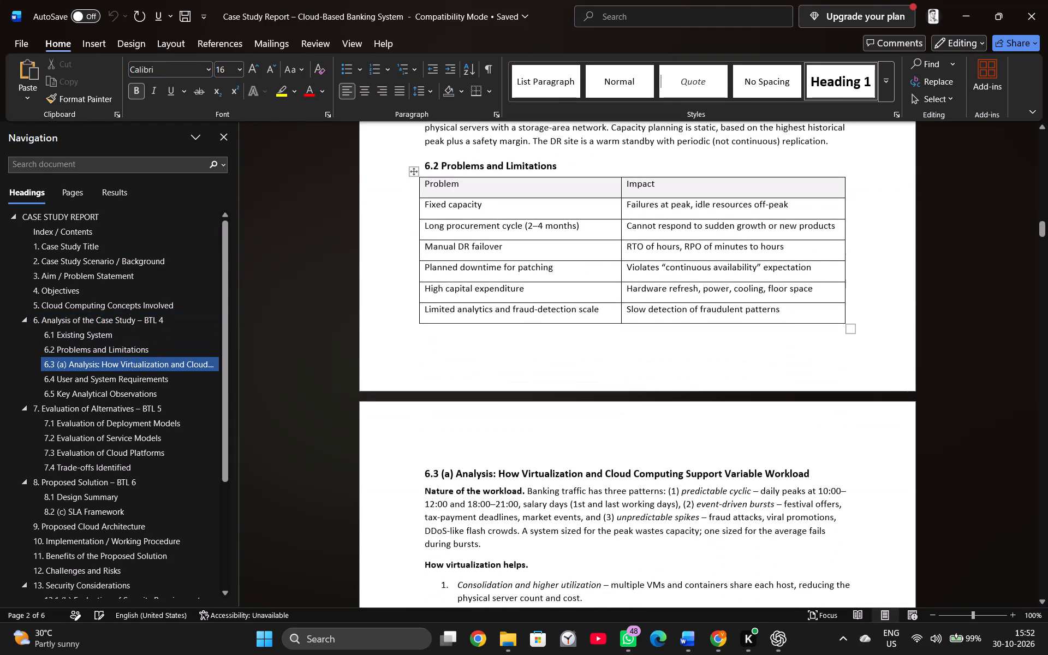
{"action": "scroll", "coordinate": [537, 282], "scroll_direction": "down", "scroll_amount": 17}
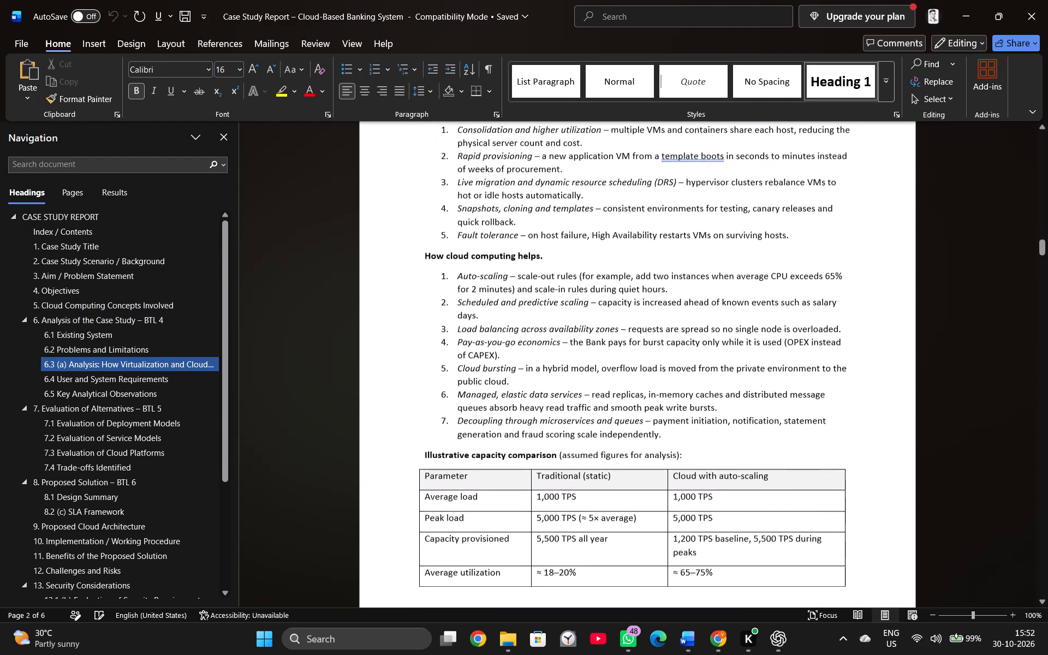
{"action": "scroll", "coordinate": [537, 282], "scroll_direction": "down", "scroll_amount": 17}
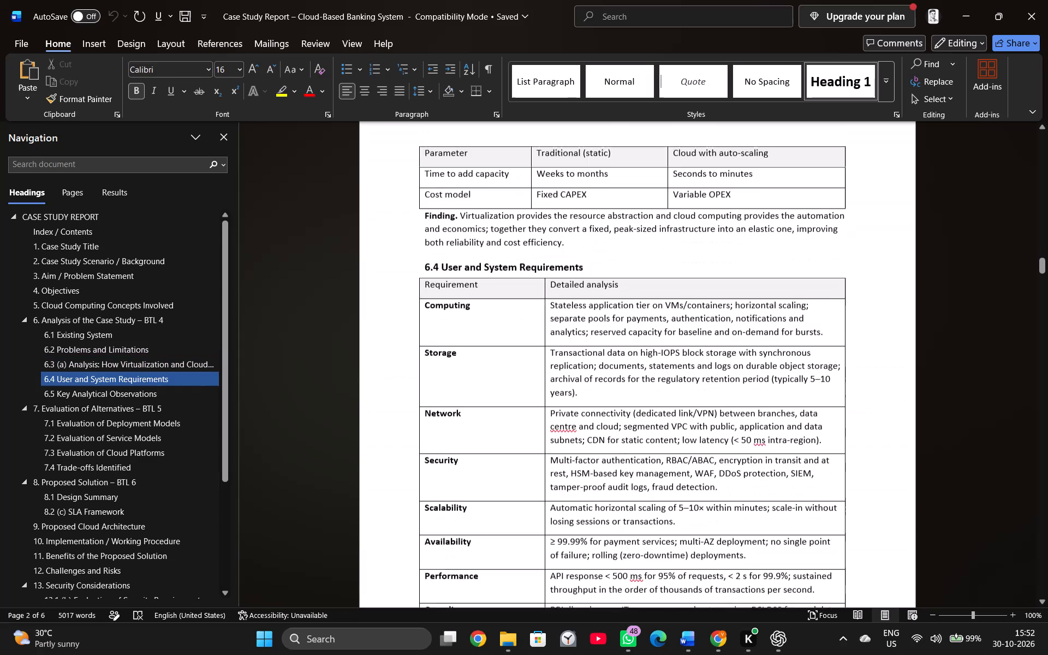
{"action": "scroll", "coordinate": [537, 282], "scroll_direction": "down", "scroll_amount": 3}
{"action": "scroll", "coordinate": [537, 282], "scroll_direction": "up", "scroll_amount": 3}
{"action": "scroll", "coordinate": [537, 282], "scroll_direction": "down", "scroll_amount": 4}
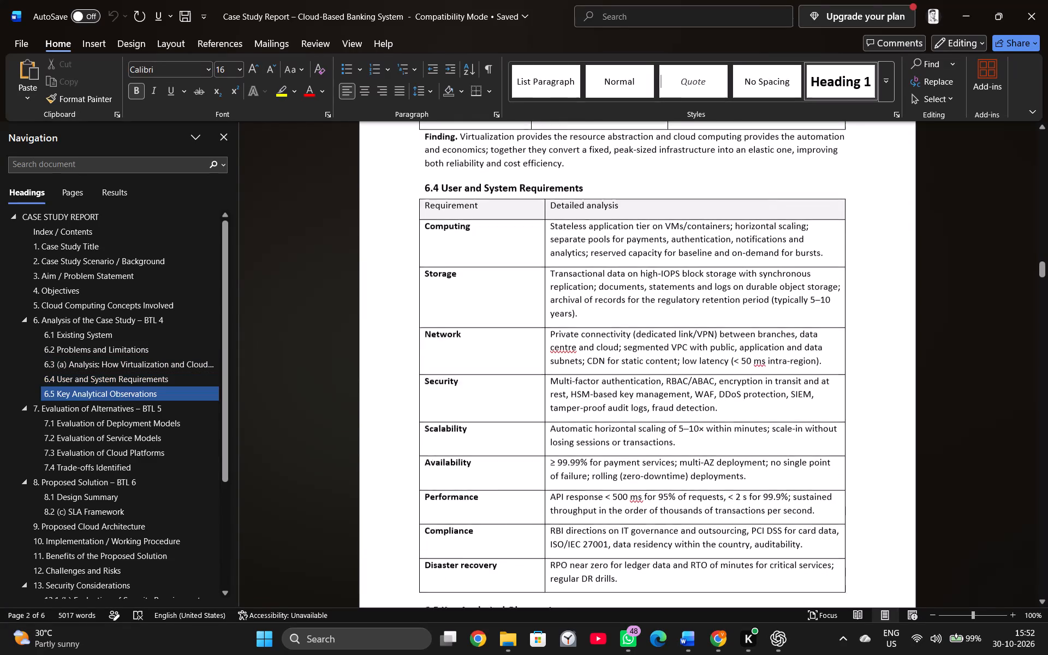
{"action": "scroll", "coordinate": [537, 282], "scroll_direction": "down", "scroll_amount": 13}
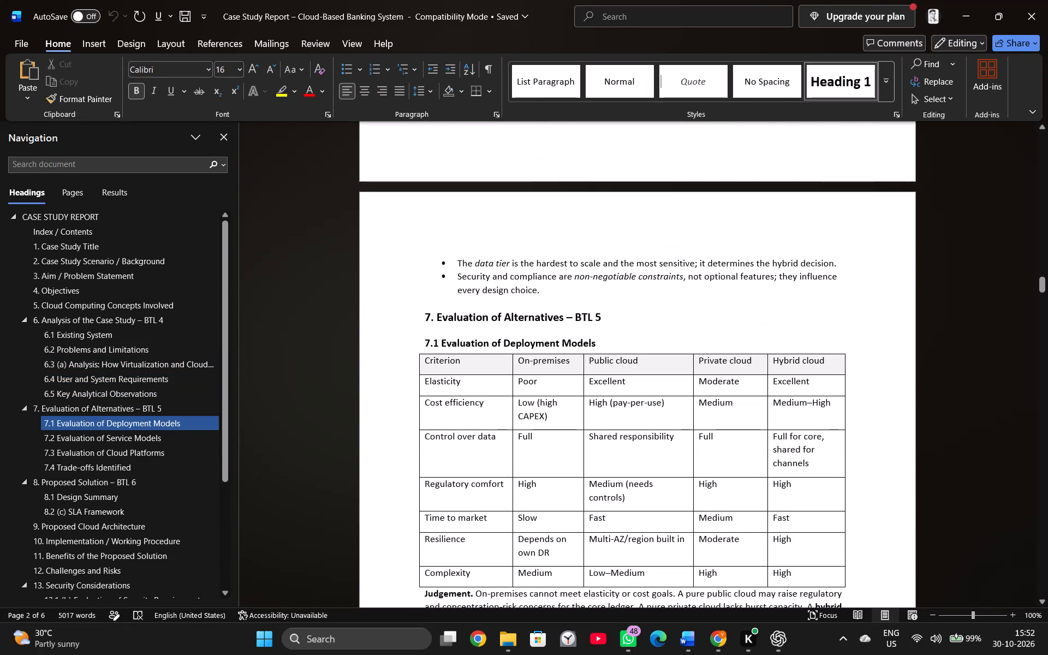
{"action": "scroll", "coordinate": [537, 282], "scroll_direction": "up", "scroll_amount": 5}
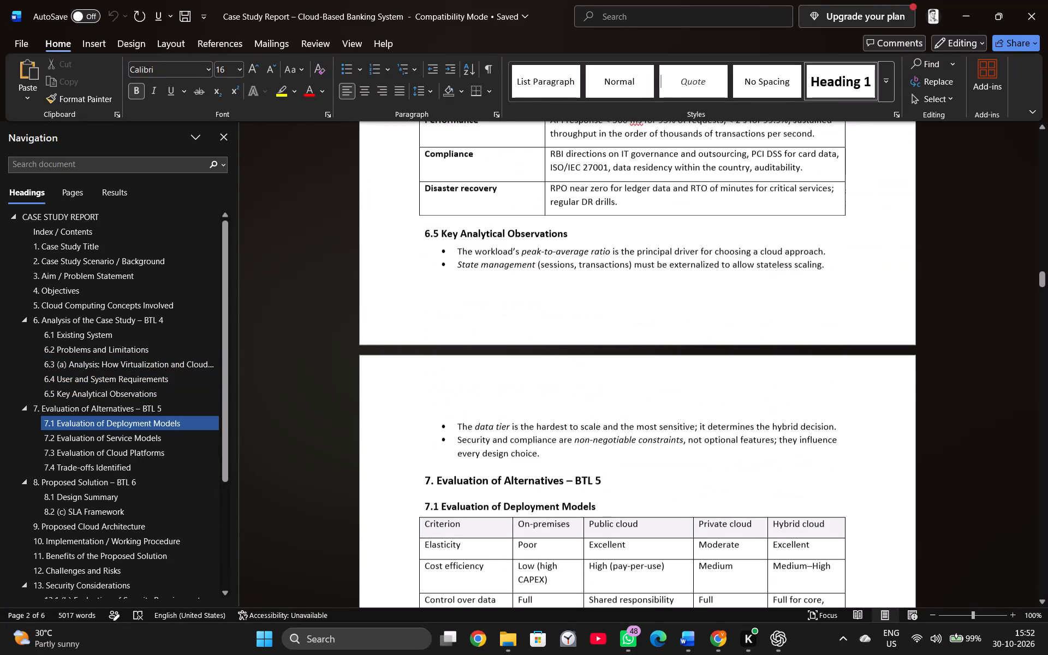
{"action": "scroll", "coordinate": [537, 282], "scroll_direction": "down", "scroll_amount": 20}
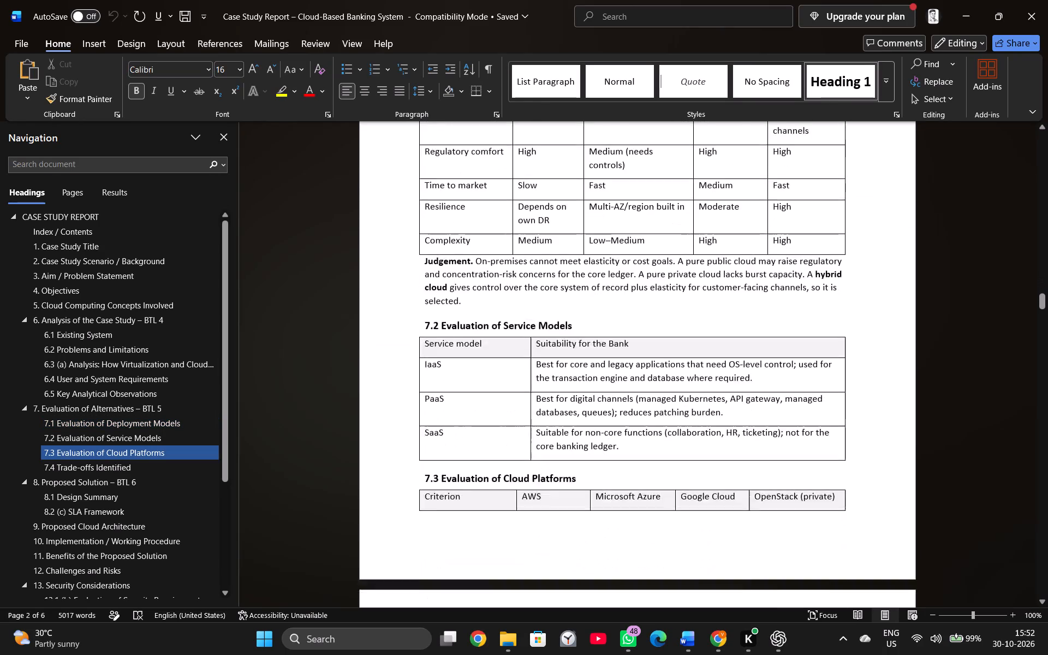
Review the rest of the report, from the evaluation of cloud platforms to the Student Declaration on the last page.
{"action": "scroll", "coordinate": [537, 282], "scroll_direction": "down", "scroll_amount": 18}
{"action": "scroll", "coordinate": [537, 283], "scroll_direction": "down", "scroll_amount": 8}
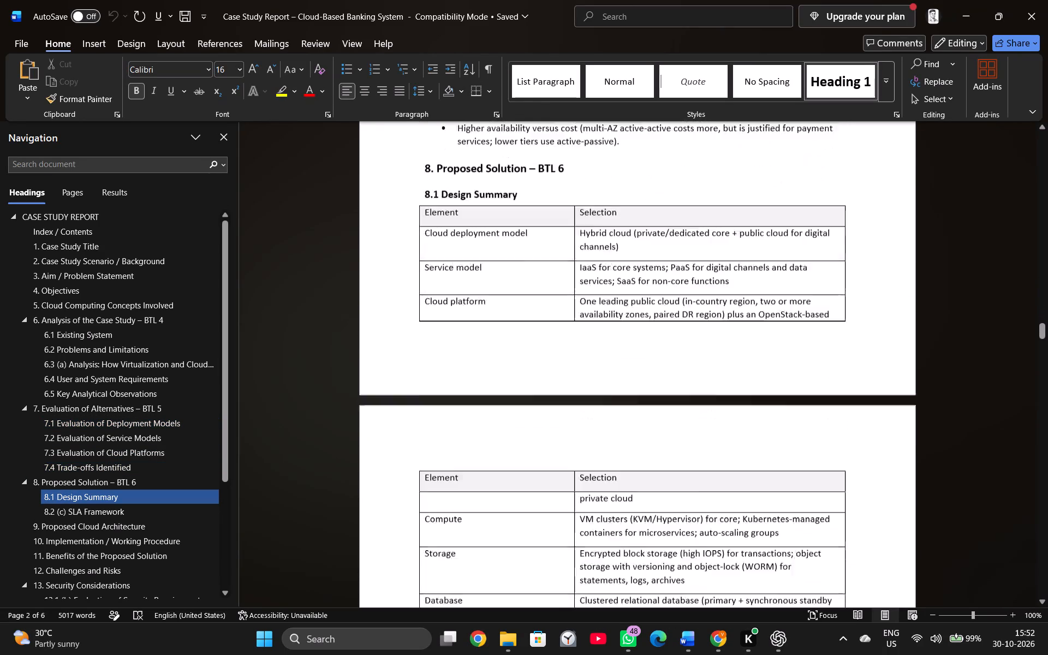
{"action": "scroll", "coordinate": [535, 284], "scroll_direction": "down", "scroll_amount": 19}
{"action": "scroll", "coordinate": [534, 285], "scroll_direction": "down", "scroll_amount": 16}
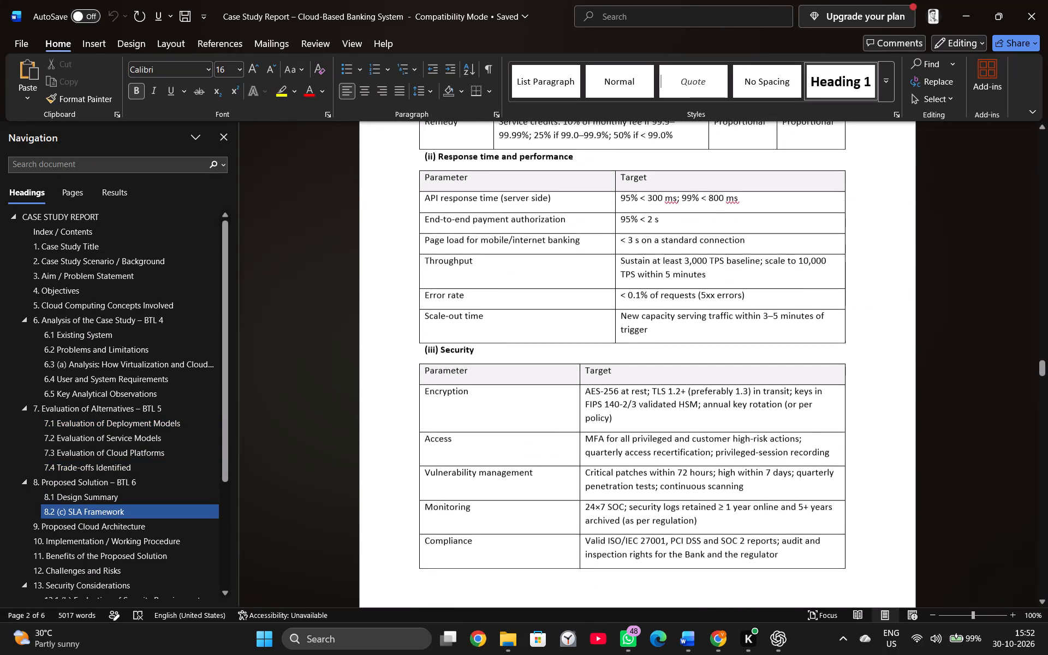
{"action": "scroll", "coordinate": [532, 286], "scroll_direction": "down", "scroll_amount": 16}
{"action": "scroll", "coordinate": [531, 289], "scroll_direction": "down", "scroll_amount": 17}
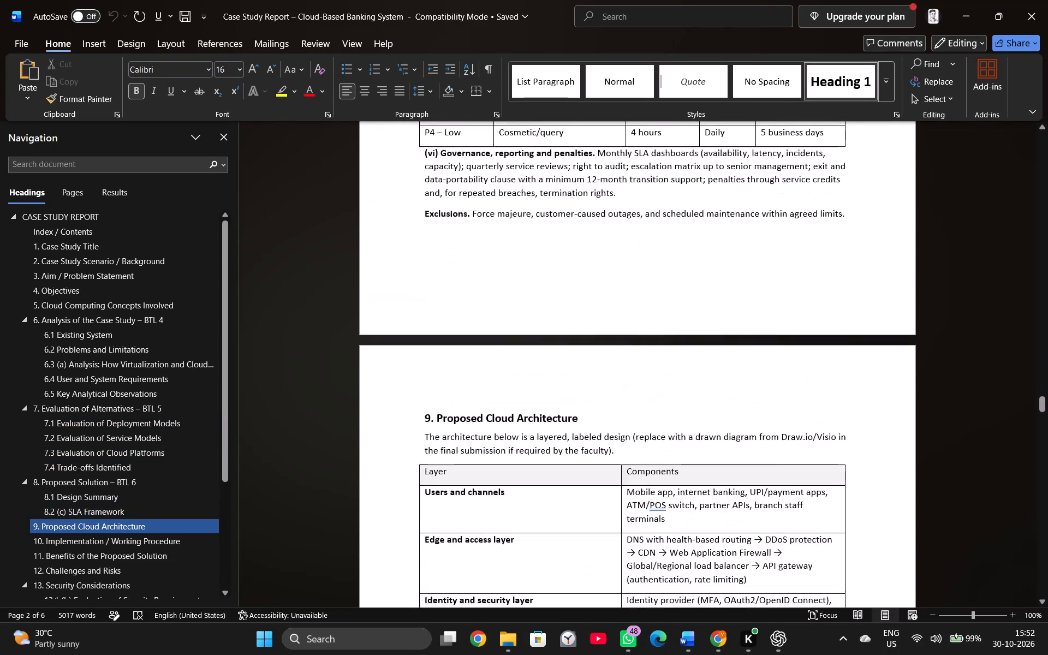
{"action": "scroll", "coordinate": [531, 289], "scroll_direction": "down", "scroll_amount": 9}
{"action": "scroll", "coordinate": [531, 289], "scroll_direction": "down", "scroll_amount": 14}
{"action": "scroll", "coordinate": [531, 289], "scroll_direction": "down", "scroll_amount": 15}
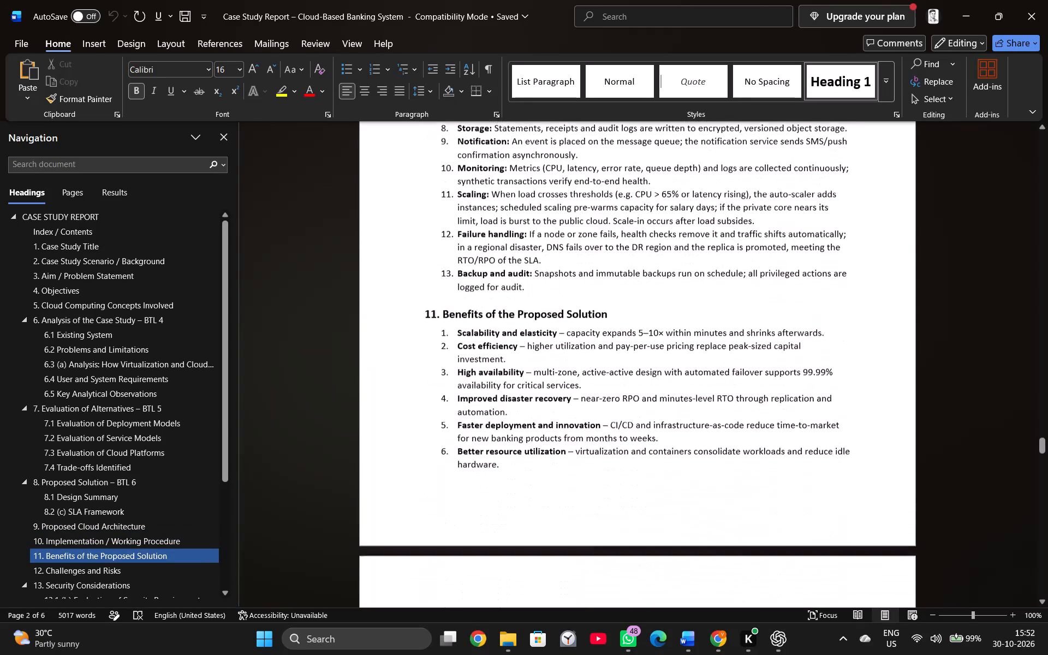
{"action": "scroll", "coordinate": [529, 290], "scroll_direction": "down", "scroll_amount": 16}
{"action": "scroll", "coordinate": [526, 297], "scroll_direction": "down", "scroll_amount": 19}
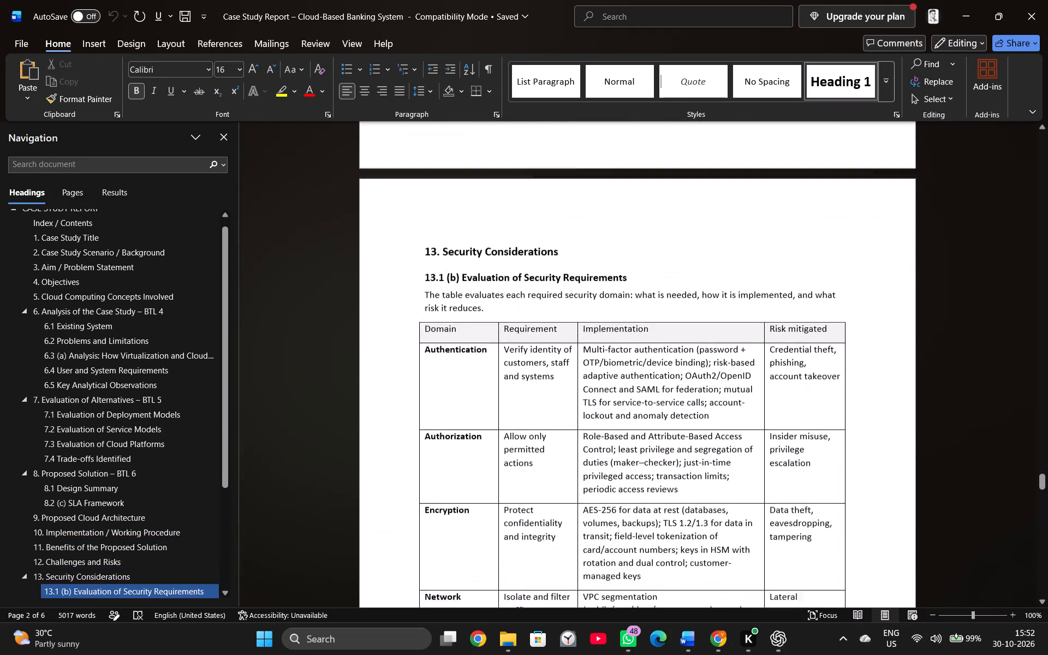
{"action": "scroll", "coordinate": [523, 300], "scroll_direction": "down", "scroll_amount": 20}
{"action": "scroll", "coordinate": [518, 303], "scroll_direction": "down", "scroll_amount": 14}
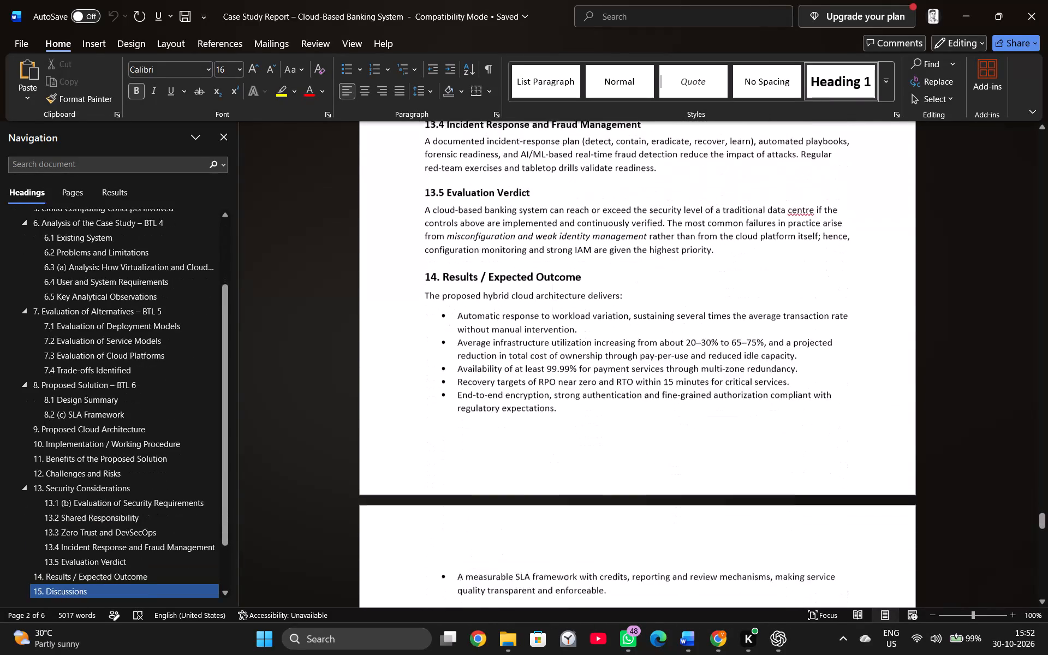
{"action": "scroll", "coordinate": [517, 304], "scroll_direction": "down", "scroll_amount": 14}
{"action": "scroll", "coordinate": [517, 305], "scroll_direction": "down", "scroll_amount": 12}
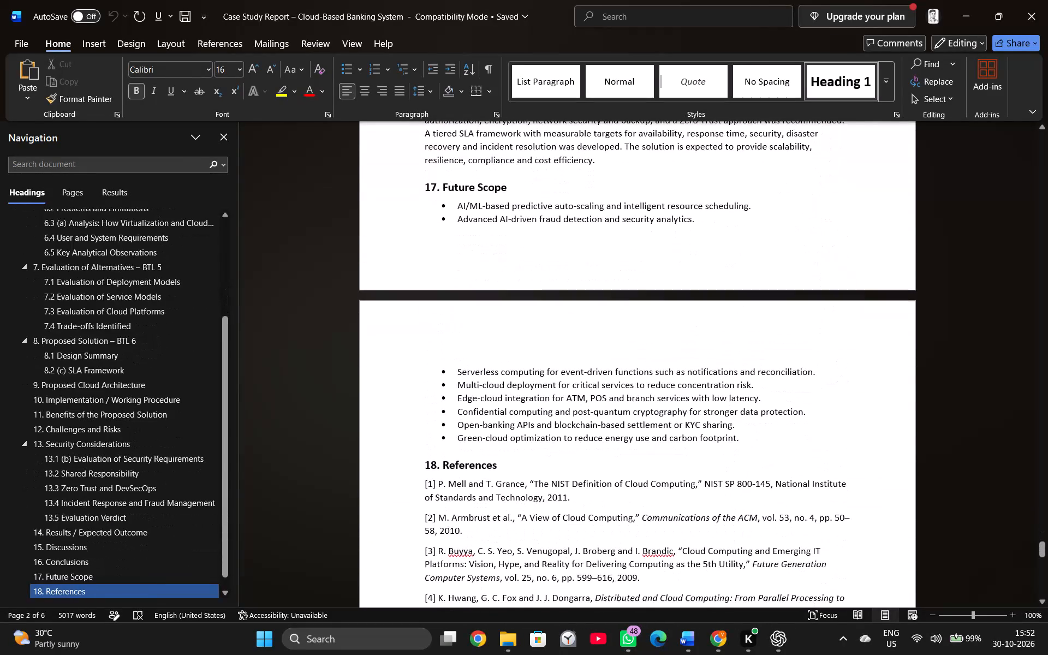
{"action": "scroll", "coordinate": [516, 305], "scroll_direction": "down", "scroll_amount": 13}
{"action": "scroll", "coordinate": [516, 306], "scroll_direction": "down", "scroll_amount": 13}
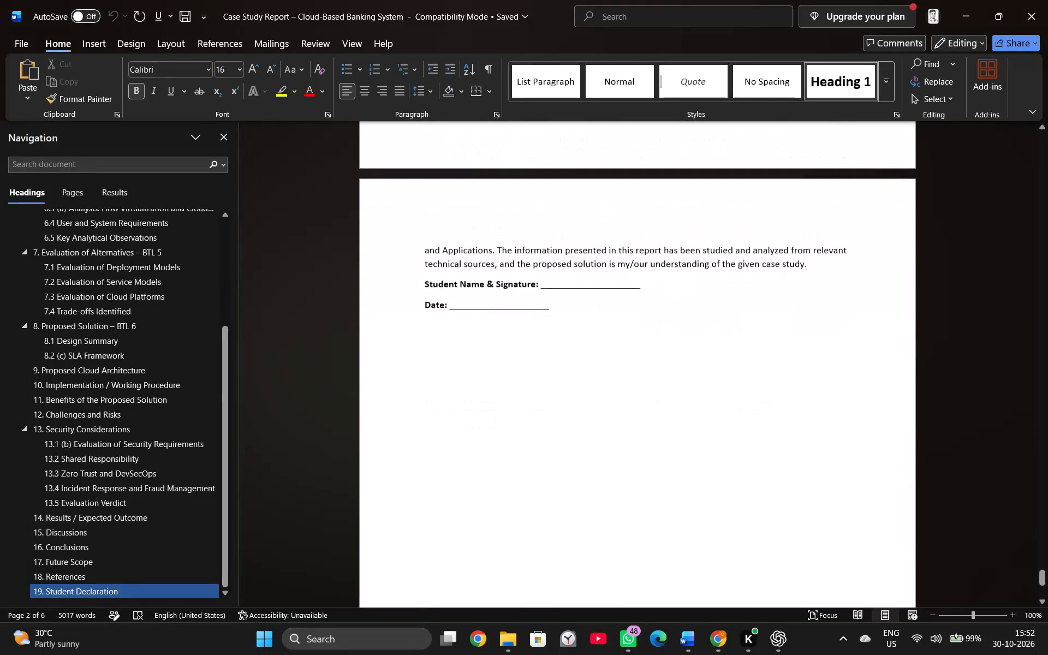
{"action": "scroll", "coordinate": [513, 308], "scroll_direction": "down", "scroll_amount": 2}
Look back through the report from the Student Declaration to the design summary and SLA framework in section 8.
{"action": "scroll", "coordinate": [513, 308], "scroll_direction": "up", "scroll_amount": 9}
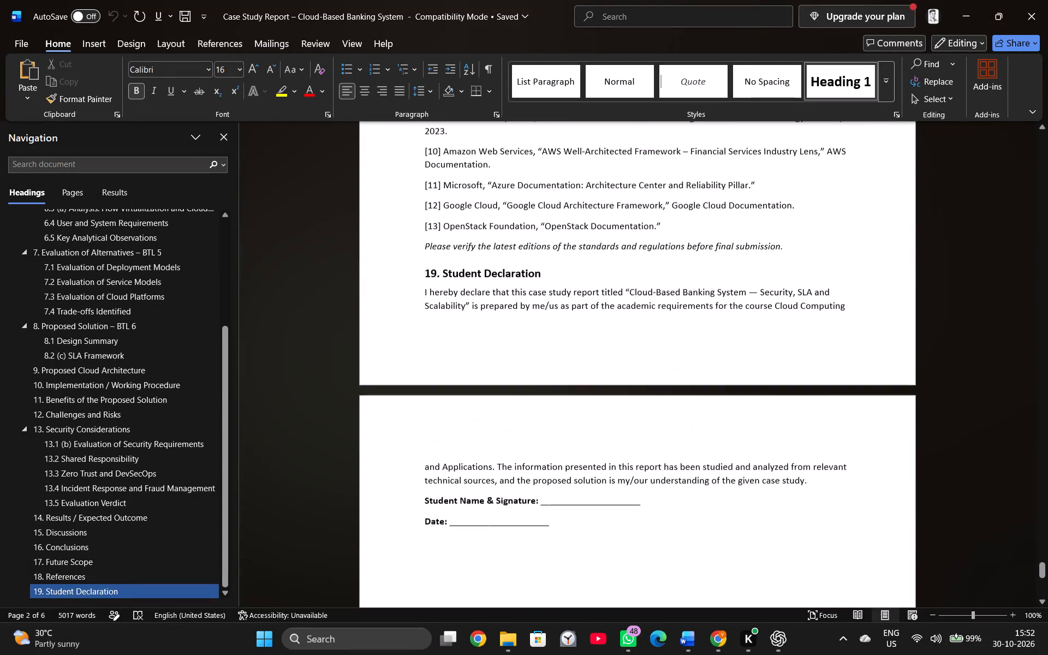
{"action": "scroll", "coordinate": [513, 308], "scroll_direction": "up", "scroll_amount": 9}
{"action": "scroll", "coordinate": [513, 308], "scroll_direction": "up", "scroll_amount": 16}
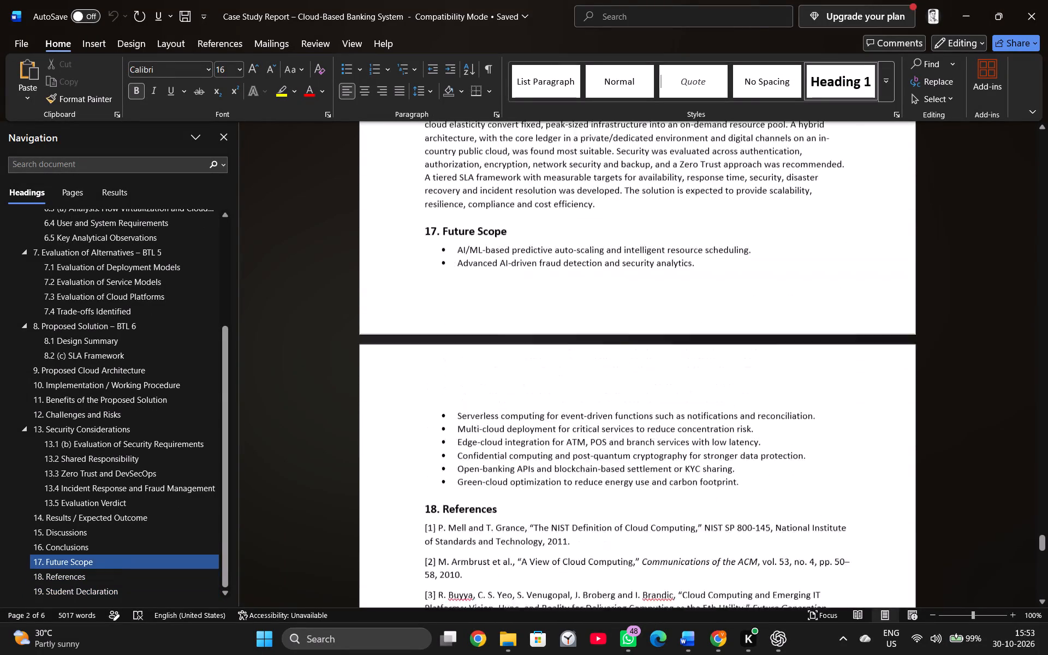
{"action": "scroll", "coordinate": [513, 308], "scroll_direction": "up", "scroll_amount": 20}
{"action": "scroll", "coordinate": [513, 308], "scroll_direction": "up", "scroll_amount": 17}
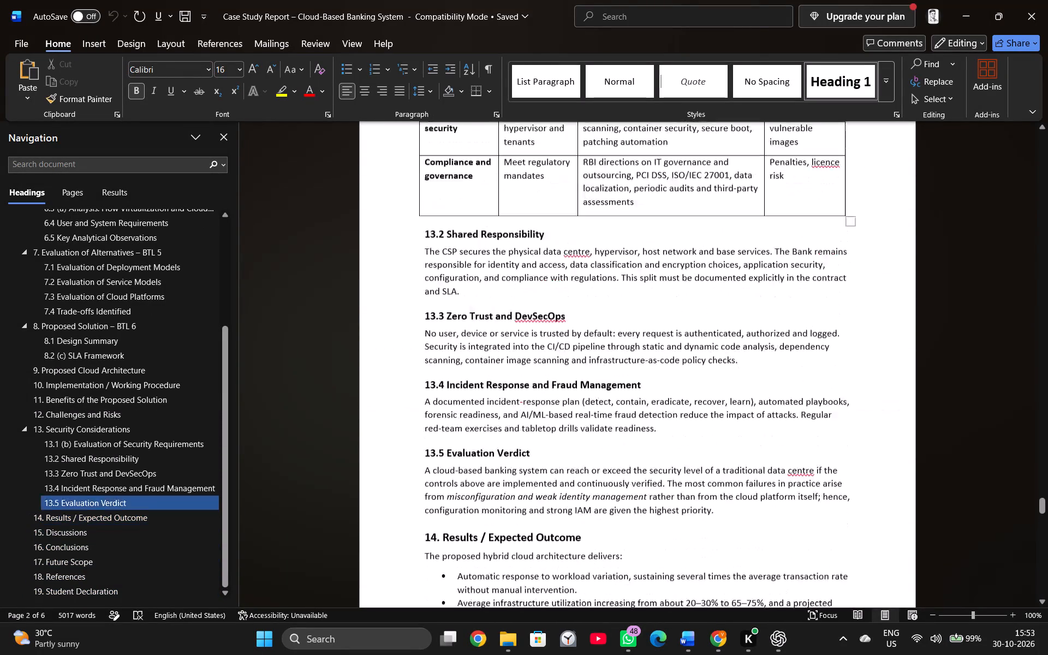
{"action": "scroll", "coordinate": [513, 308], "scroll_direction": "up", "scroll_amount": 18}
{"action": "scroll", "coordinate": [513, 308], "scroll_direction": "up", "scroll_amount": 18}
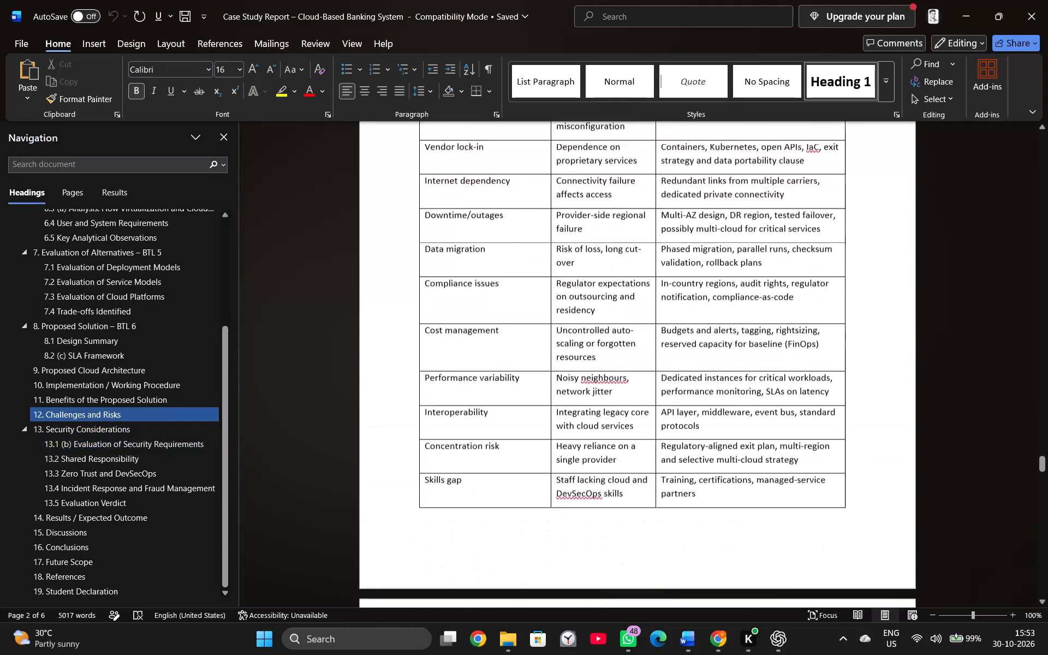
{"action": "scroll", "coordinate": [513, 308], "scroll_direction": "up", "scroll_amount": 19}
{"action": "scroll", "coordinate": [513, 308], "scroll_direction": "up", "scroll_amount": 18}
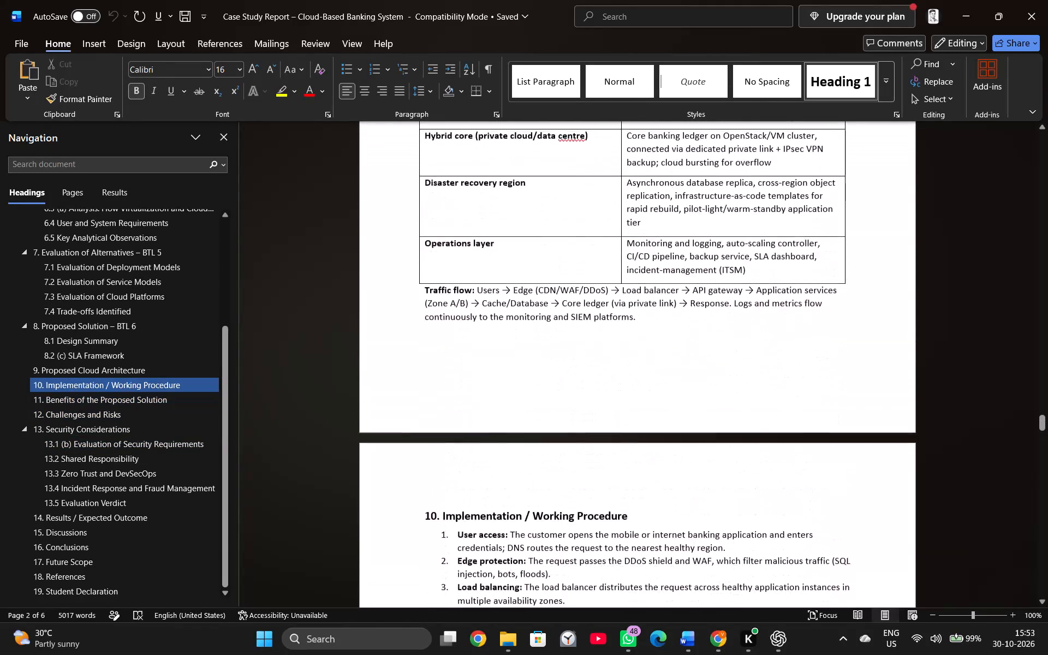
{"action": "scroll", "coordinate": [513, 308], "scroll_direction": "up", "scroll_amount": 18}
{"action": "scroll", "coordinate": [513, 308], "scroll_direction": "up", "scroll_amount": 16}
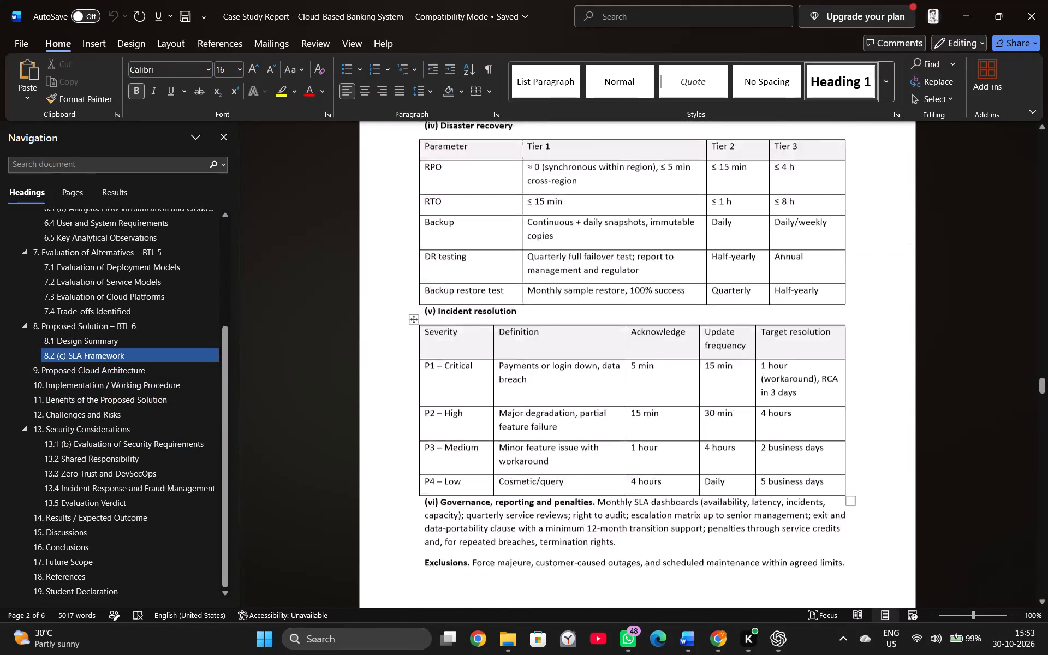
{"action": "scroll", "coordinate": [513, 308], "scroll_direction": "up", "scroll_amount": 18}
{"action": "scroll", "coordinate": [513, 308], "scroll_direction": "up", "scroll_amount": 16}
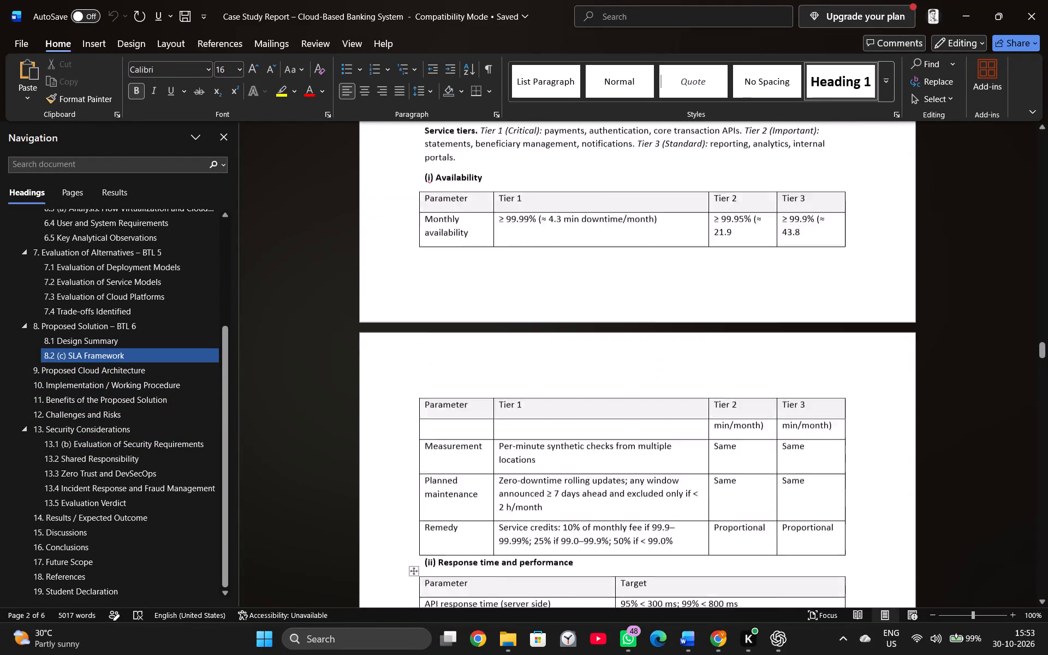
{"action": "scroll", "coordinate": [537, 293], "scroll_direction": "up", "scroll_amount": 8}
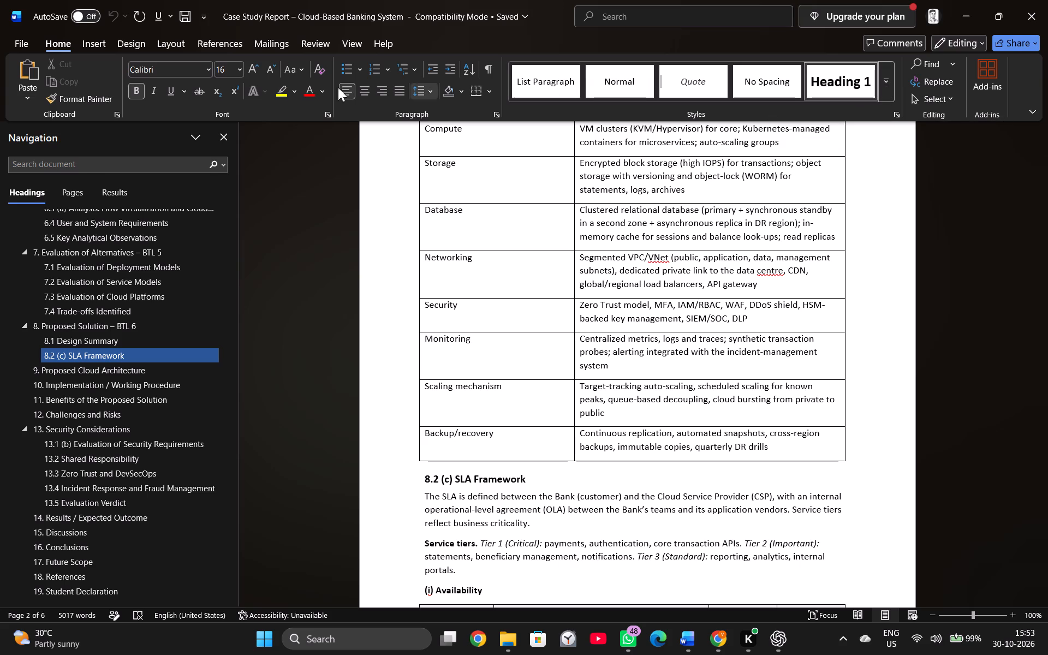
Add a ½ pt solid page border on all four sides of every page, applied to the whole document.
{"action": "left_click", "coordinate": [129, 47]}
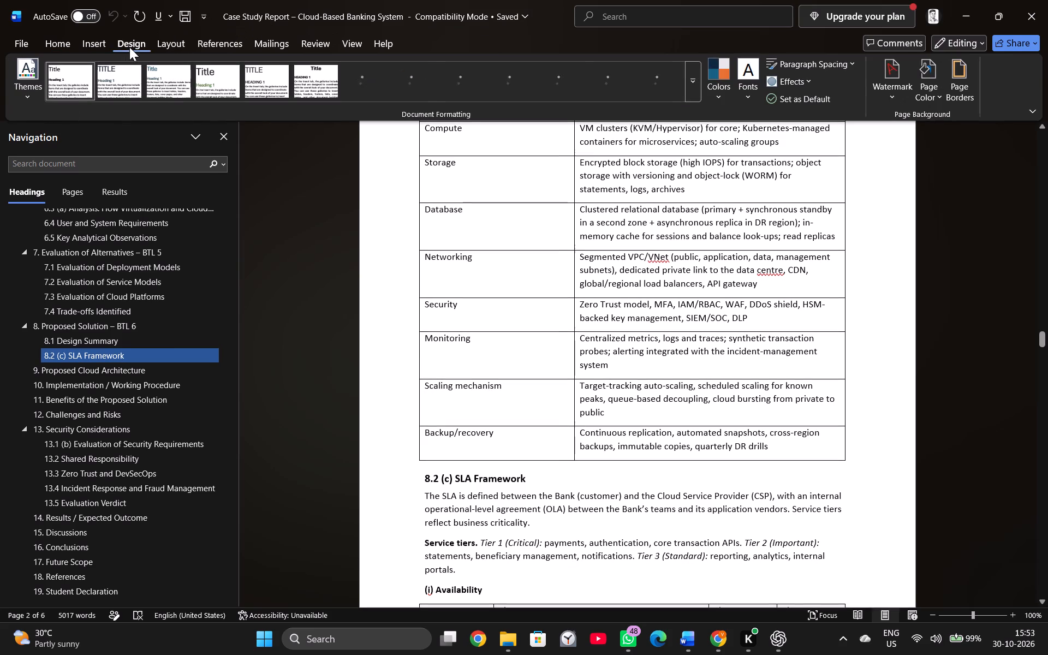
{"action": "left_click", "coordinate": [958, 93]}
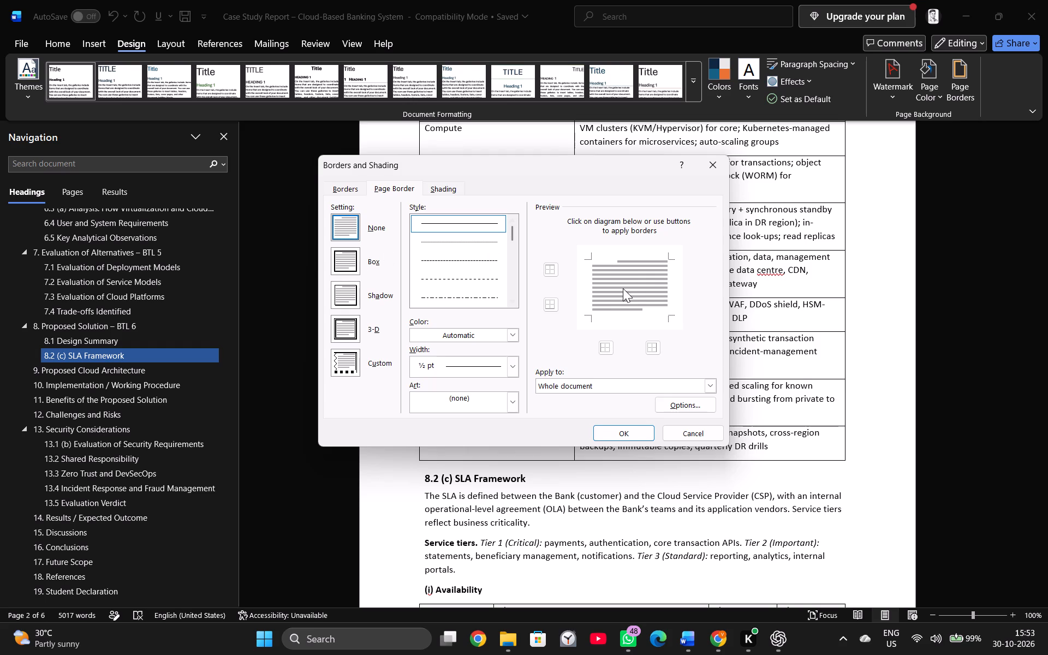
{"action": "left_click", "coordinate": [552, 267]}
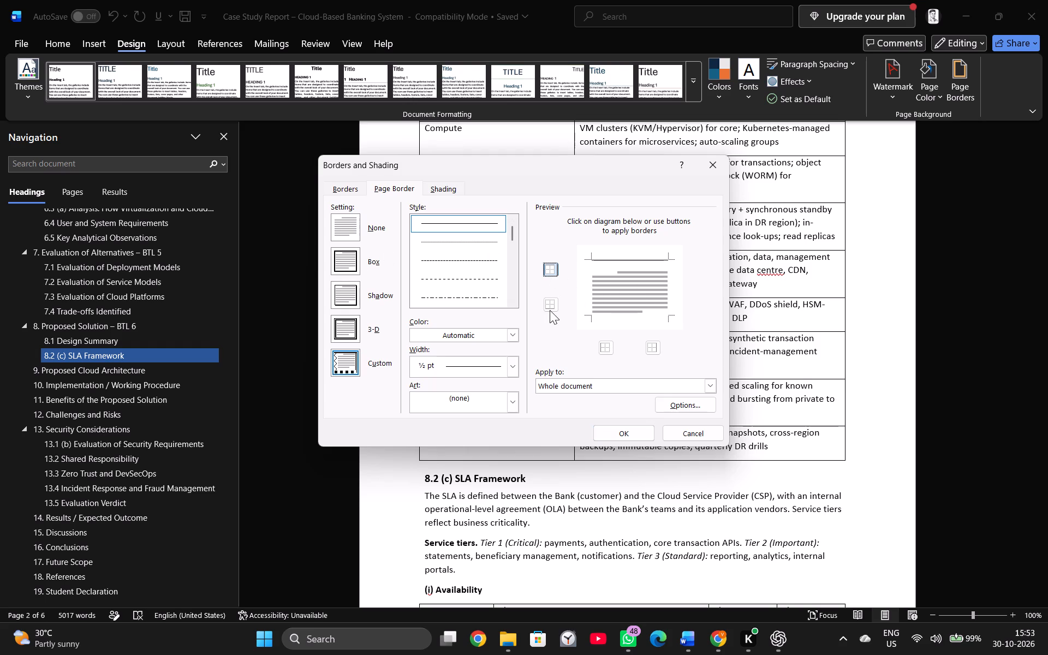
{"action": "left_click", "coordinate": [550, 302]}
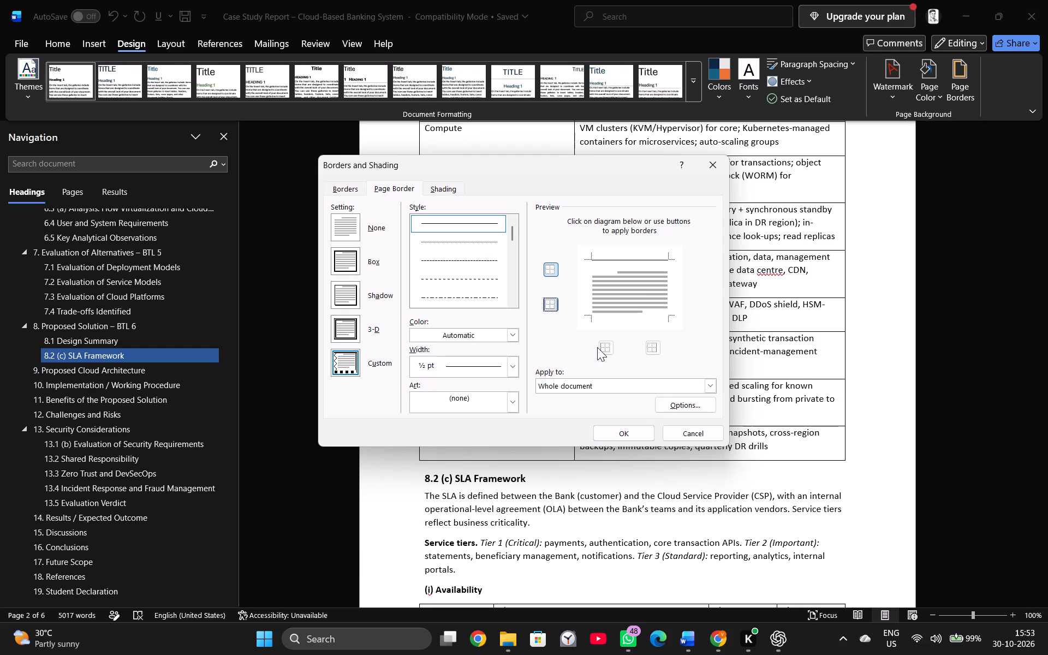
{"action": "left_click", "coordinate": [603, 346]}
{"action": "left_click", "coordinate": [649, 344]}
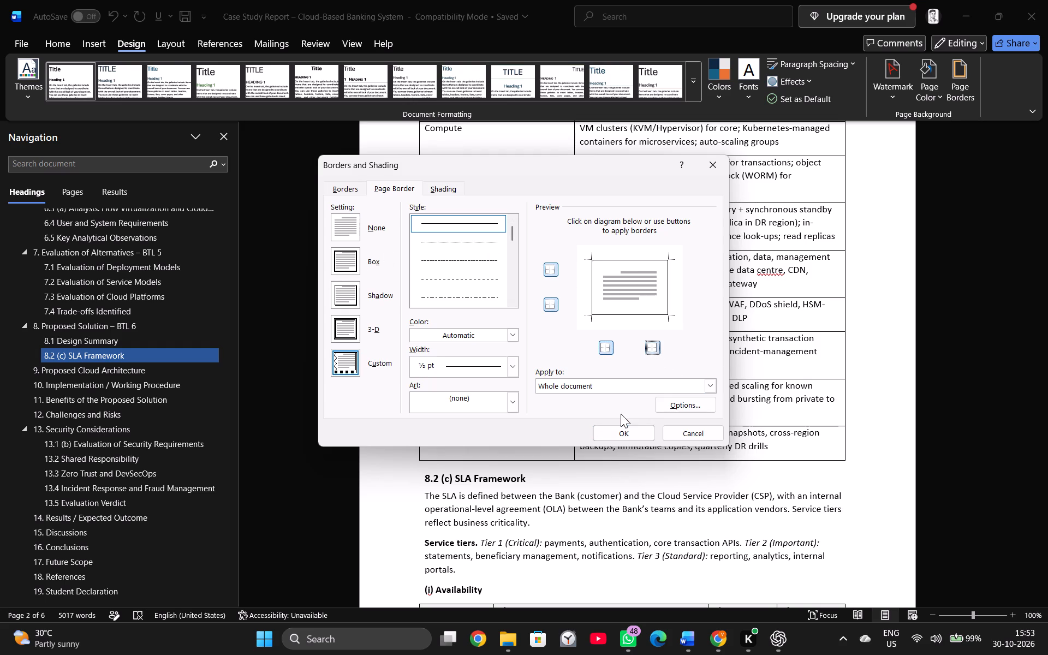
{"action": "left_click", "coordinate": [622, 433]}
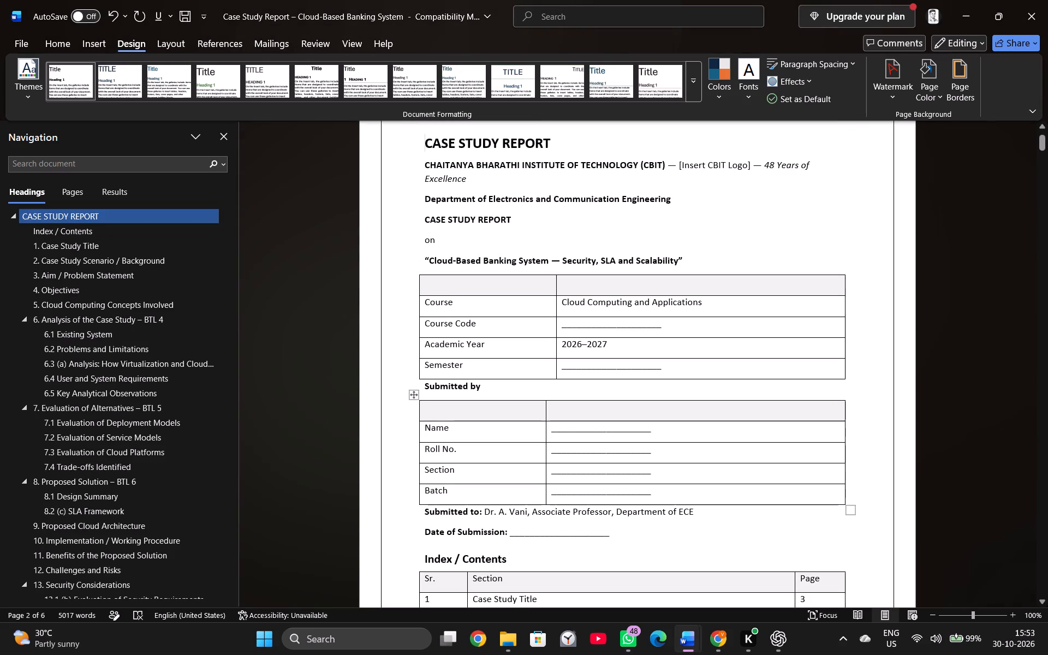
Check the page borders from the cover page and index through the SLA framework in section 8.
{"action": "scroll", "coordinate": [763, 391], "scroll_direction": "up", "scroll_amount": 4}
{"action": "scroll", "coordinate": [763, 391], "scroll_direction": "down", "scroll_amount": 13}
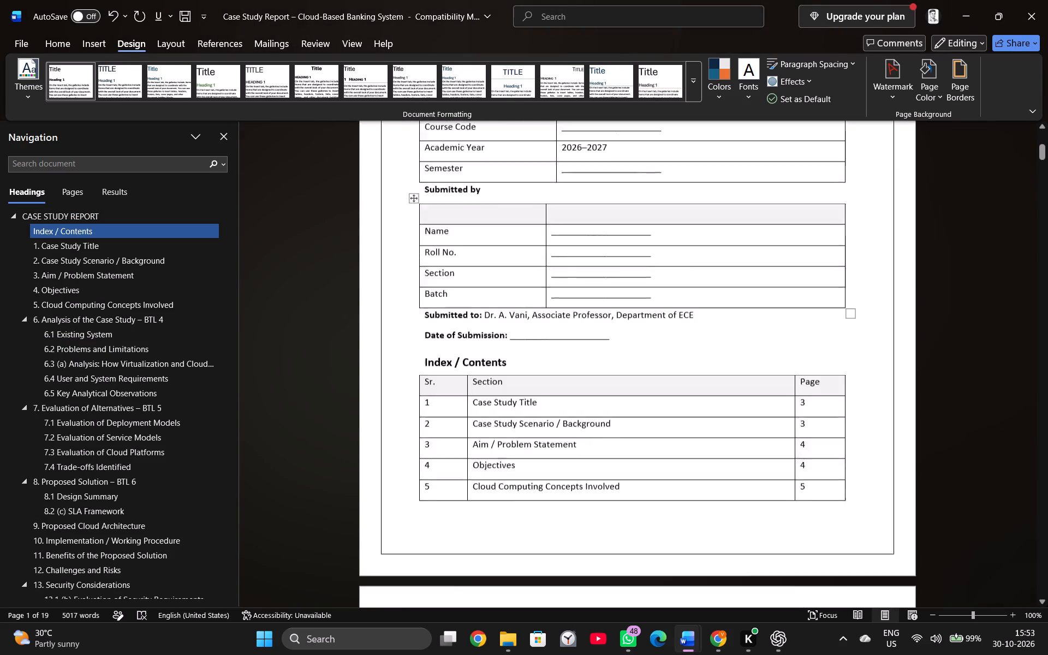
{"action": "scroll", "coordinate": [763, 391], "scroll_direction": "down", "scroll_amount": 18}
{"action": "scroll", "coordinate": [765, 385], "scroll_direction": "down", "scroll_amount": 15}
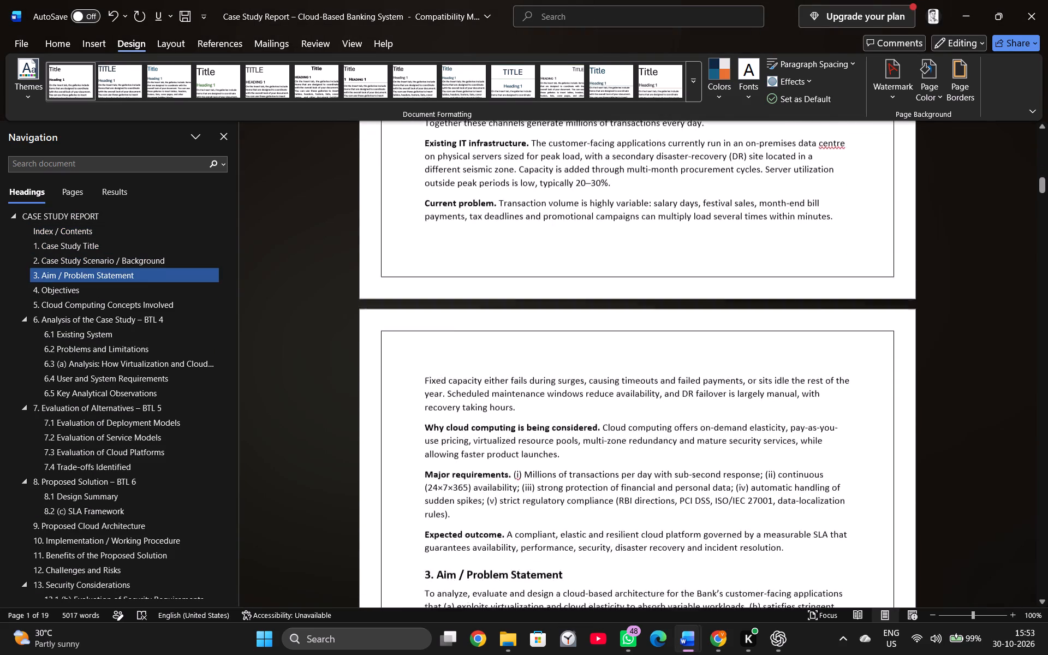
{"action": "scroll", "coordinate": [765, 385], "scroll_direction": "down", "scroll_amount": 19}
{"action": "scroll", "coordinate": [765, 385], "scroll_direction": "down", "scroll_amount": 20}
{"action": "scroll", "coordinate": [765, 385], "scroll_direction": "down", "scroll_amount": 2}
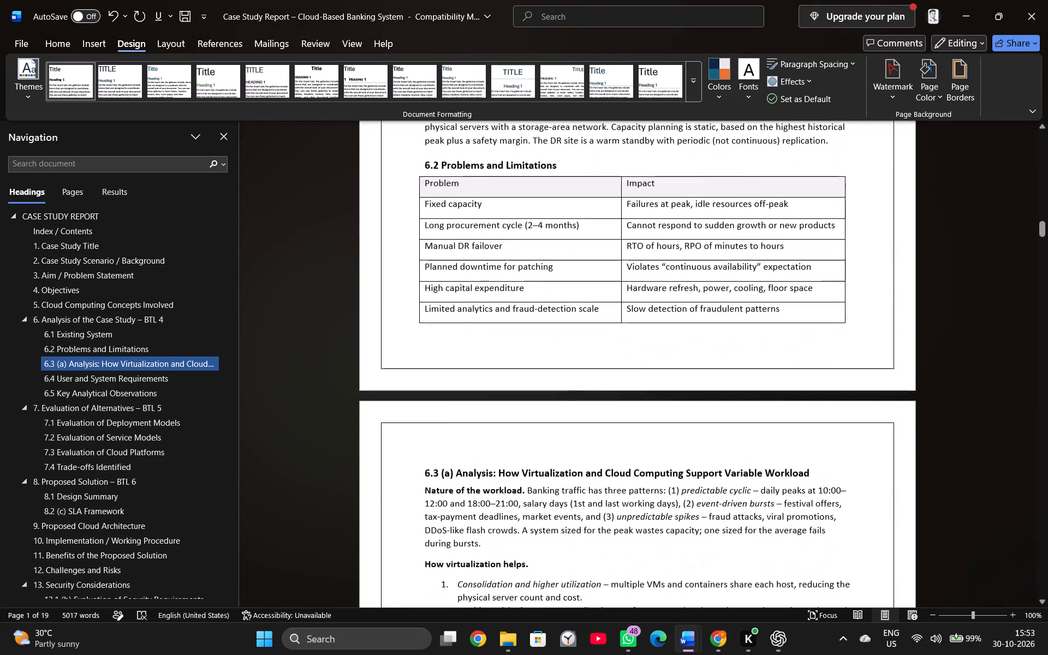
{"action": "scroll", "coordinate": [765, 385], "scroll_direction": "down", "scroll_amount": 9}
{"action": "scroll", "coordinate": [765, 385], "scroll_direction": "up", "scroll_amount": 2}
{"action": "scroll", "coordinate": [765, 385], "scroll_direction": "down", "scroll_amount": 8}
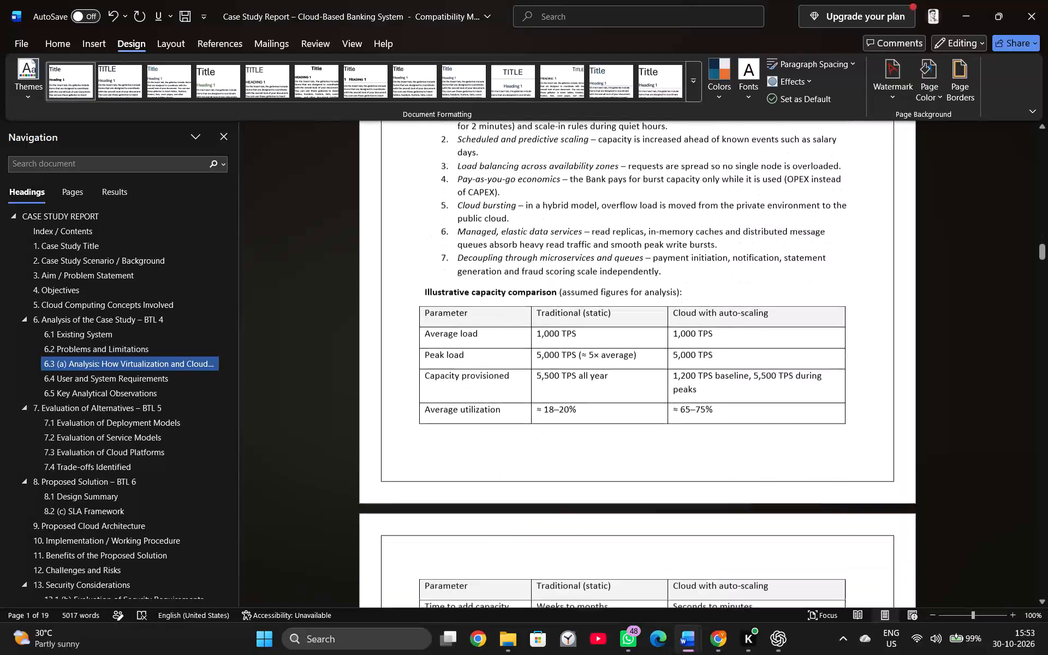
{"action": "scroll", "coordinate": [765, 385], "scroll_direction": "down", "scroll_amount": 17}
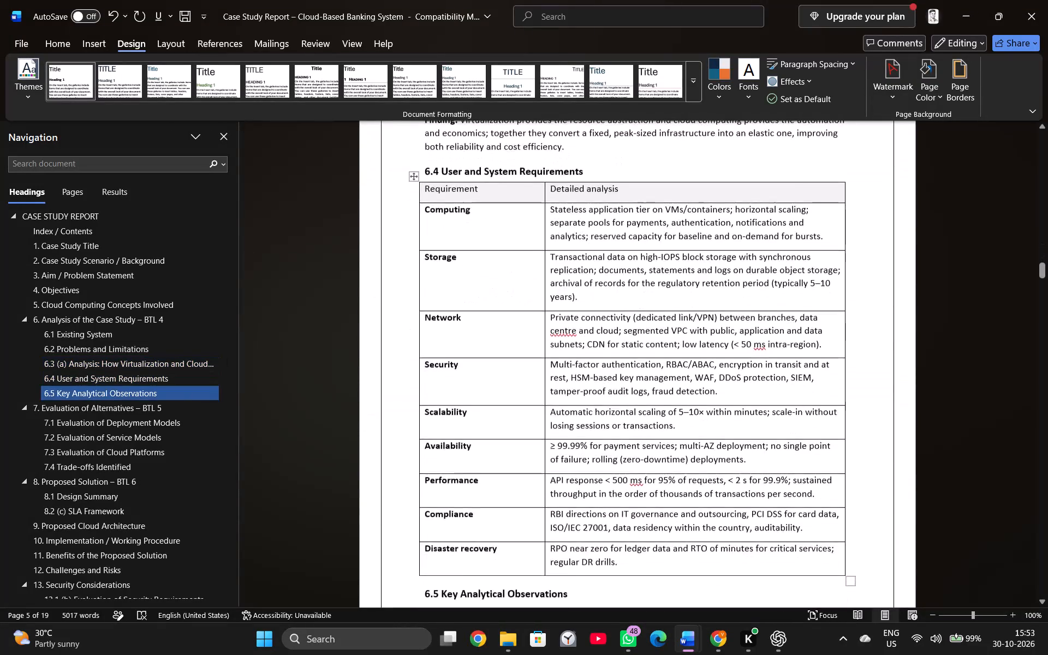
{"action": "scroll", "coordinate": [765, 385], "scroll_direction": "down", "scroll_amount": 18}
{"action": "scroll", "coordinate": [765, 385], "scroll_direction": "down", "scroll_amount": 18}
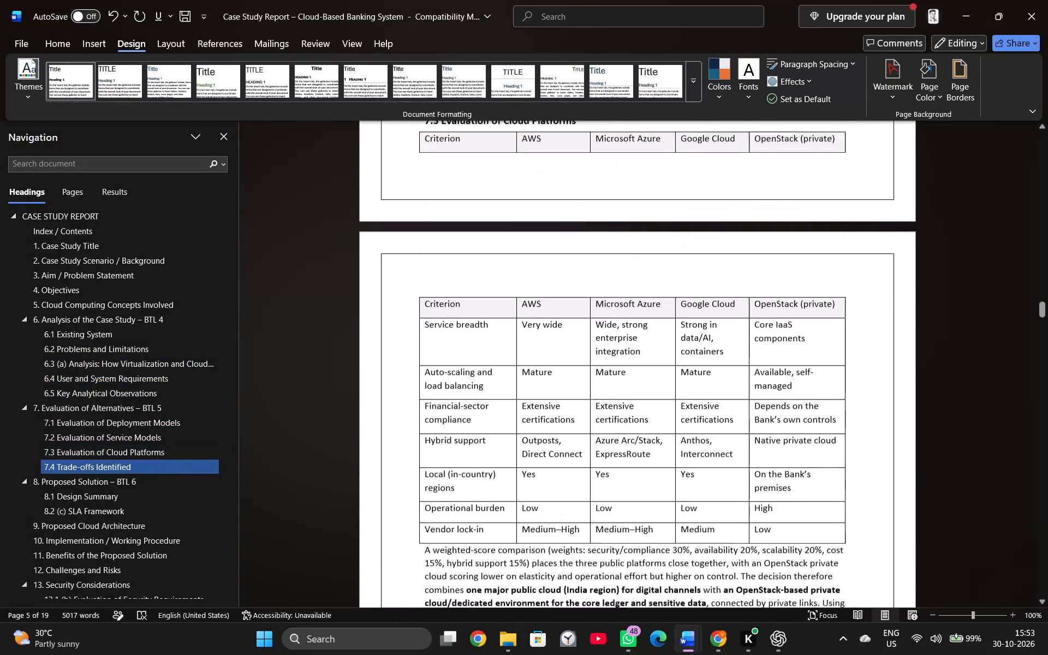
{"action": "scroll", "coordinate": [765, 385], "scroll_direction": "down", "scroll_amount": 16}
{"action": "scroll", "coordinate": [765, 385], "scroll_direction": "down", "scroll_amount": 16}
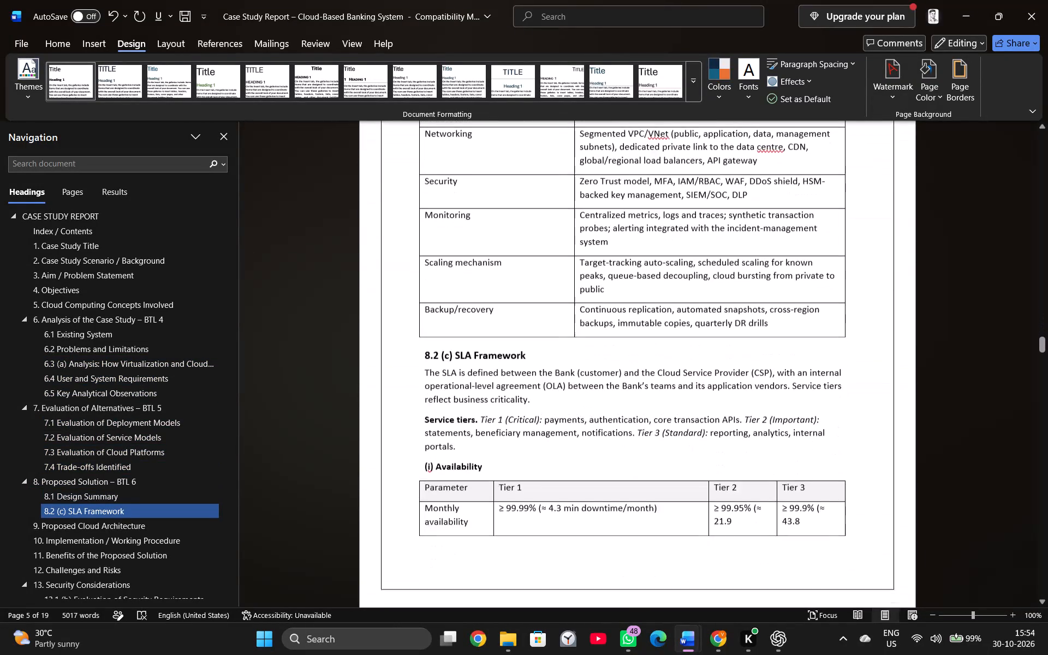
{"action": "scroll", "coordinate": [765, 385], "scroll_direction": "down", "scroll_amount": 19}
{"action": "scroll", "coordinate": [765, 385], "scroll_direction": "down", "scroll_amount": 17}
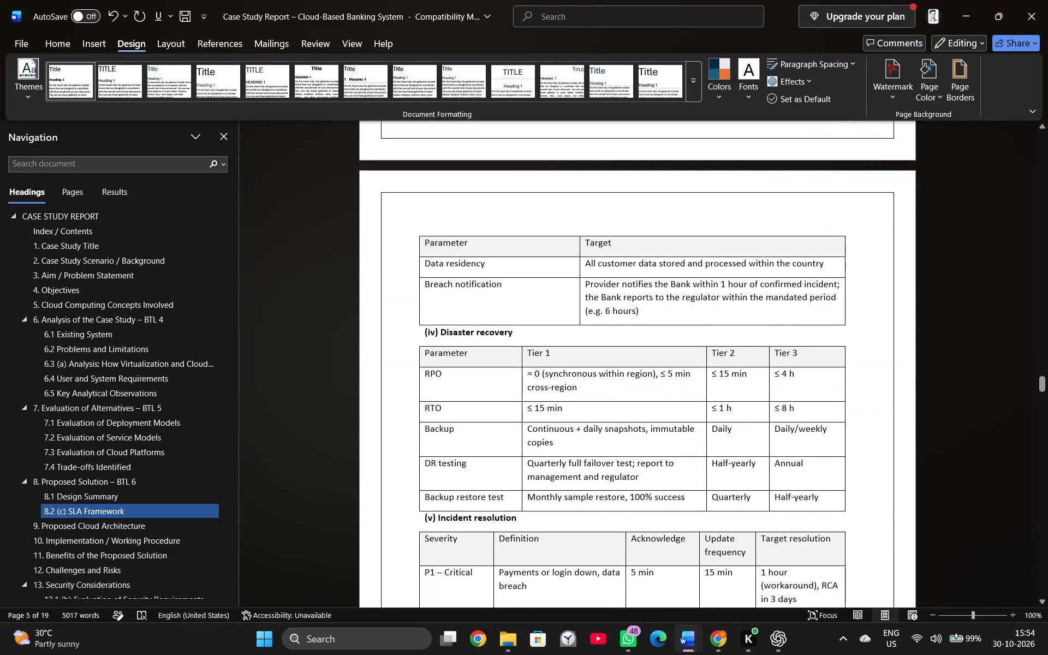
Check the page borders from the proposed cloud architecture through the Student Declaration on the last page.
{"action": "scroll", "coordinate": [765, 385], "scroll_direction": "down", "scroll_amount": 20}
{"action": "scroll", "coordinate": [765, 385], "scroll_direction": "down", "scroll_amount": 20}
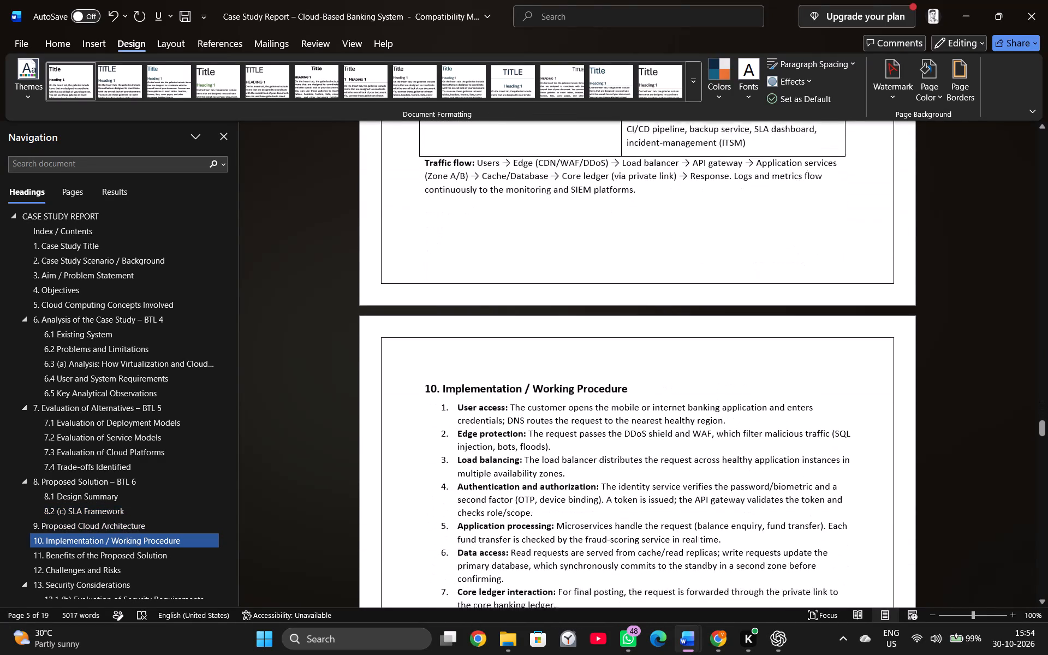
{"action": "scroll", "coordinate": [765, 385], "scroll_direction": "down", "scroll_amount": 10}
{"action": "scroll", "coordinate": [765, 385], "scroll_direction": "down", "scroll_amount": 11}
{"action": "scroll", "coordinate": [765, 385], "scroll_direction": "down", "scroll_amount": 15}
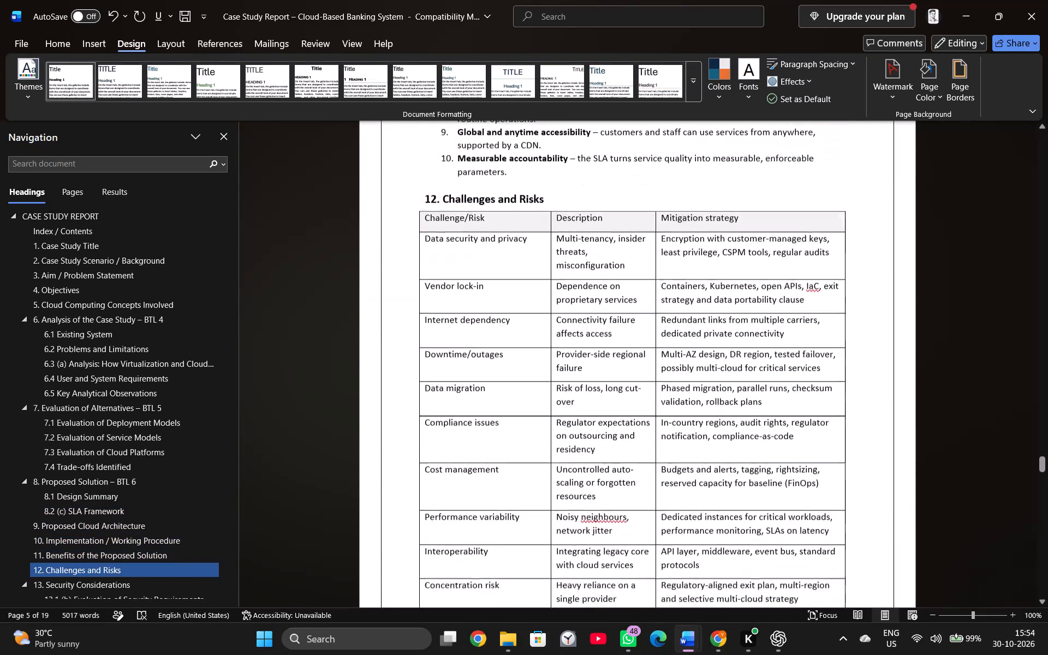
{"action": "scroll", "coordinate": [765, 385], "scroll_direction": "down", "scroll_amount": 15}
{"action": "scroll", "coordinate": [765, 385], "scroll_direction": "down", "scroll_amount": 19}
{"action": "scroll", "coordinate": [765, 385], "scroll_direction": "down", "scroll_amount": 10}
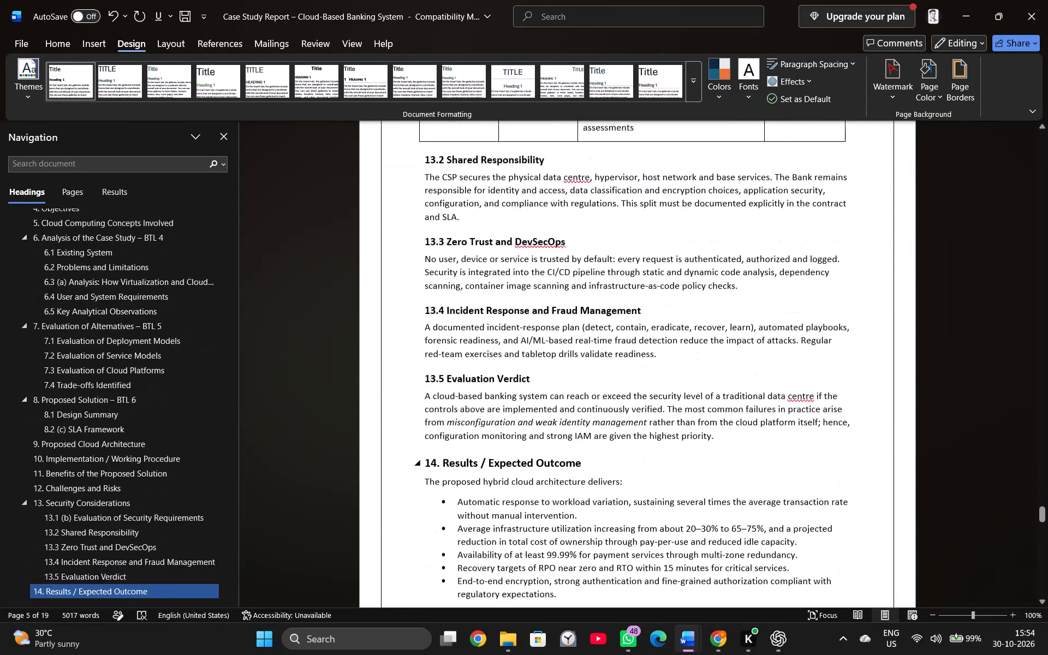
{"action": "scroll", "coordinate": [765, 385], "scroll_direction": "down", "scroll_amount": 16}
{"action": "scroll", "coordinate": [765, 385], "scroll_direction": "down", "scroll_amount": 18}
{"action": "scroll", "coordinate": [776, 377], "scroll_direction": "down", "scroll_amount": 7}
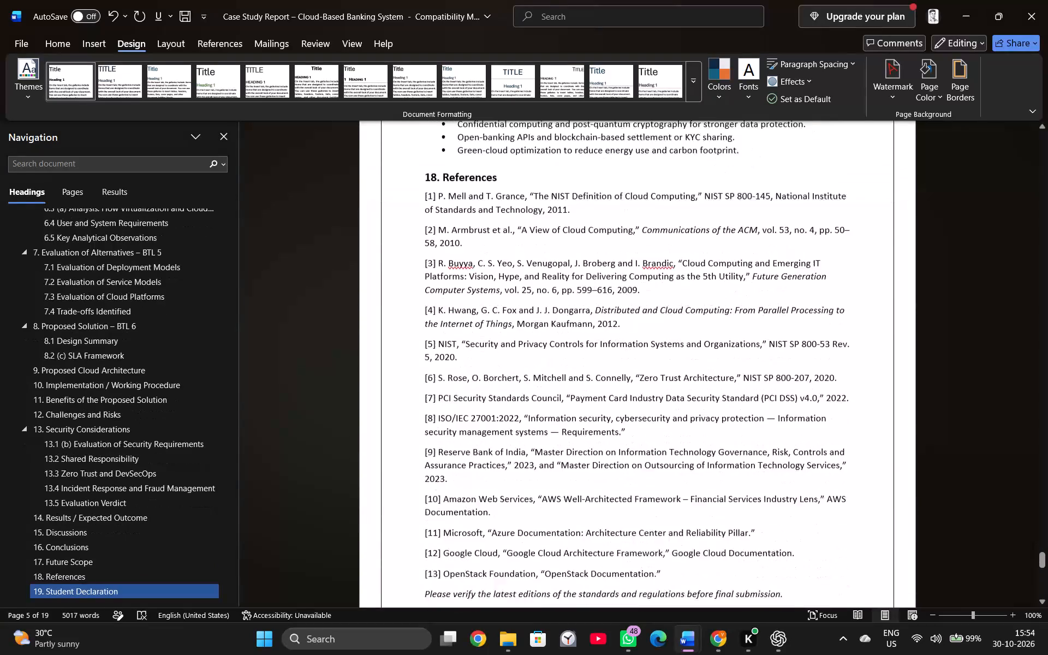
{"action": "scroll", "coordinate": [776, 377], "scroll_direction": "down", "scroll_amount": 20}
{"action": "scroll", "coordinate": [776, 377], "scroll_direction": "down", "scroll_amount": 3}
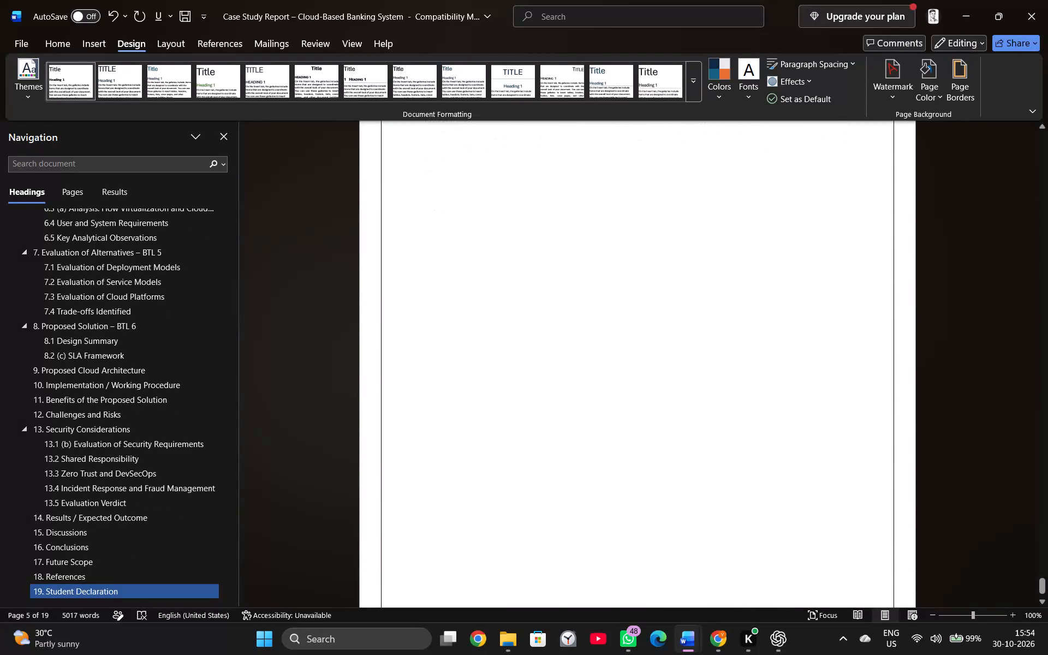
{"action": "scroll", "coordinate": [776, 377], "scroll_direction": "up", "scroll_amount": 6}
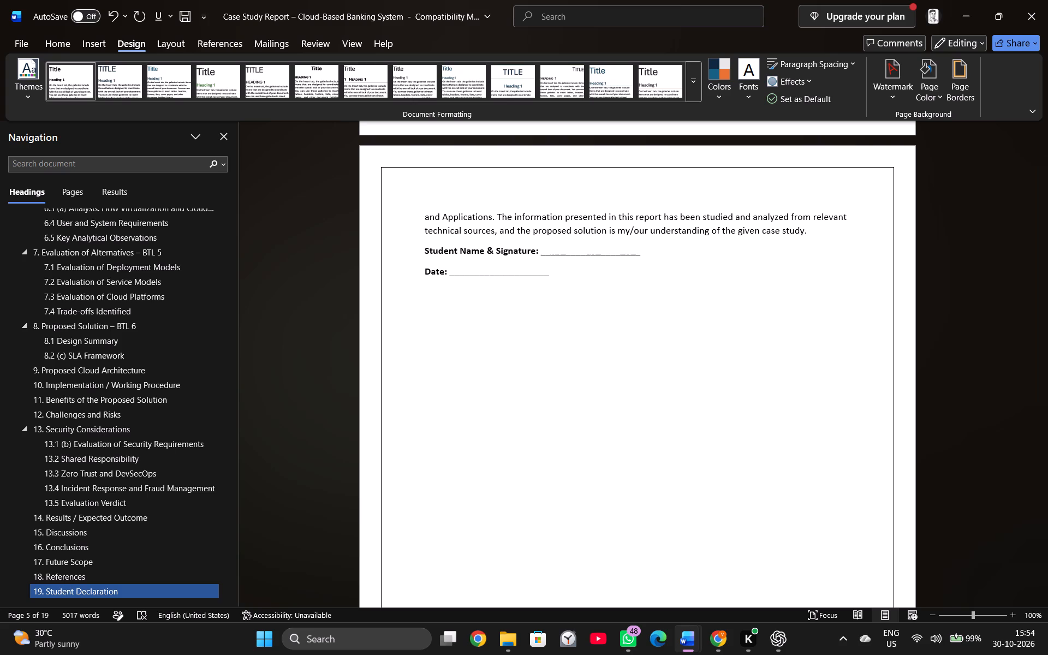
{"action": "scroll", "coordinate": [776, 377], "scroll_direction": "down", "scroll_amount": 2}
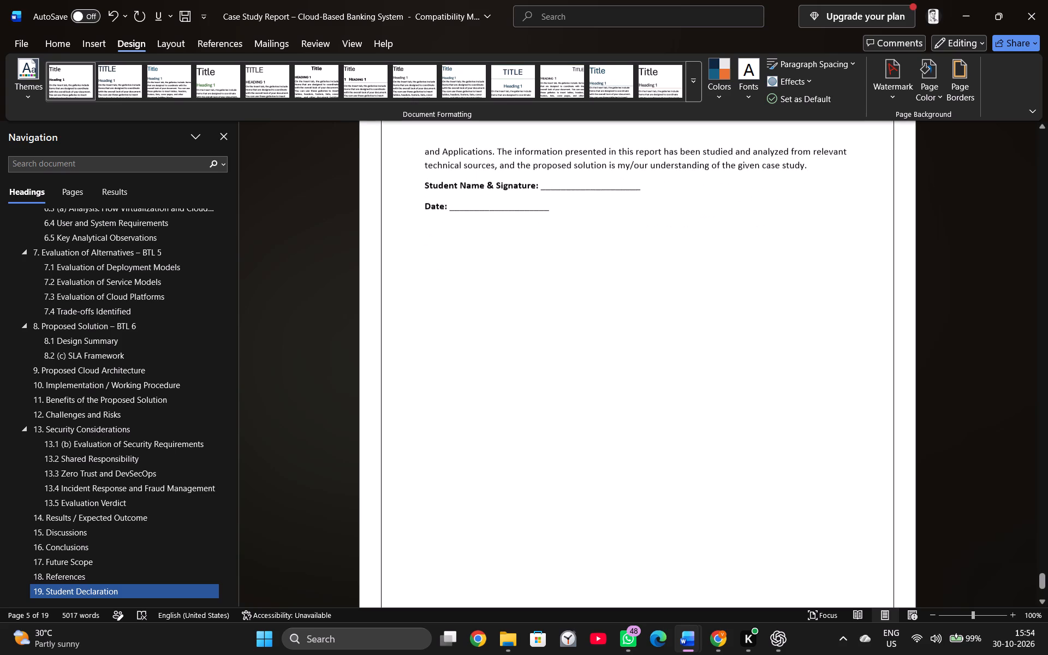
{"action": "scroll", "coordinate": [776, 377], "scroll_direction": "down", "scroll_amount": 10}
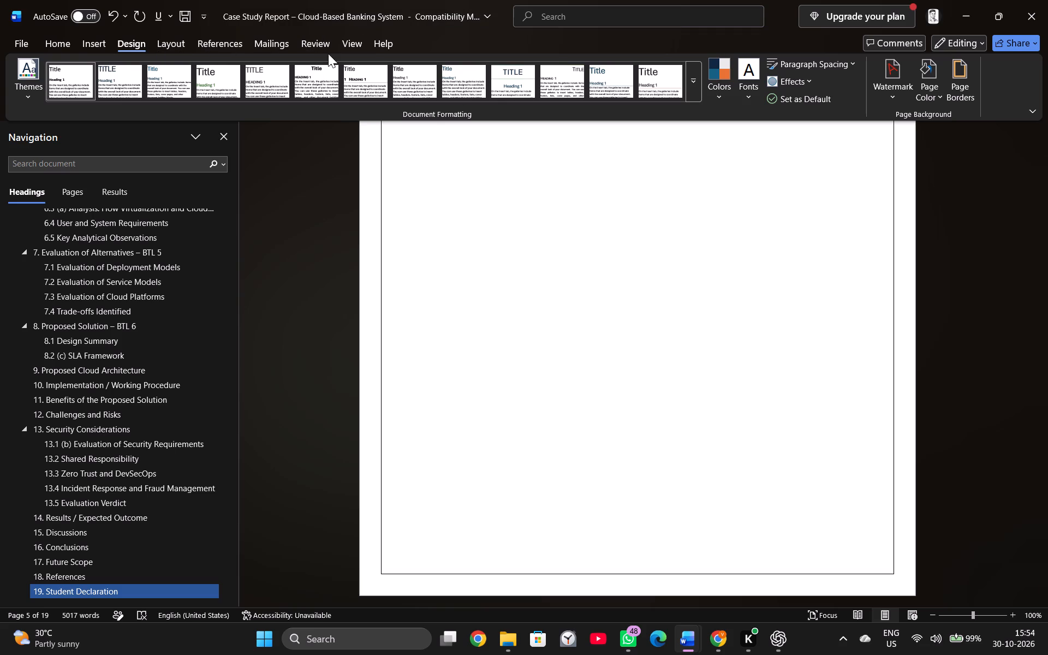
Insert a blank page at the start of the report, ahead of the cover page.
{"action": "left_click", "coordinate": [64, 40]}
{"action": "left_click", "coordinate": [101, 46]}
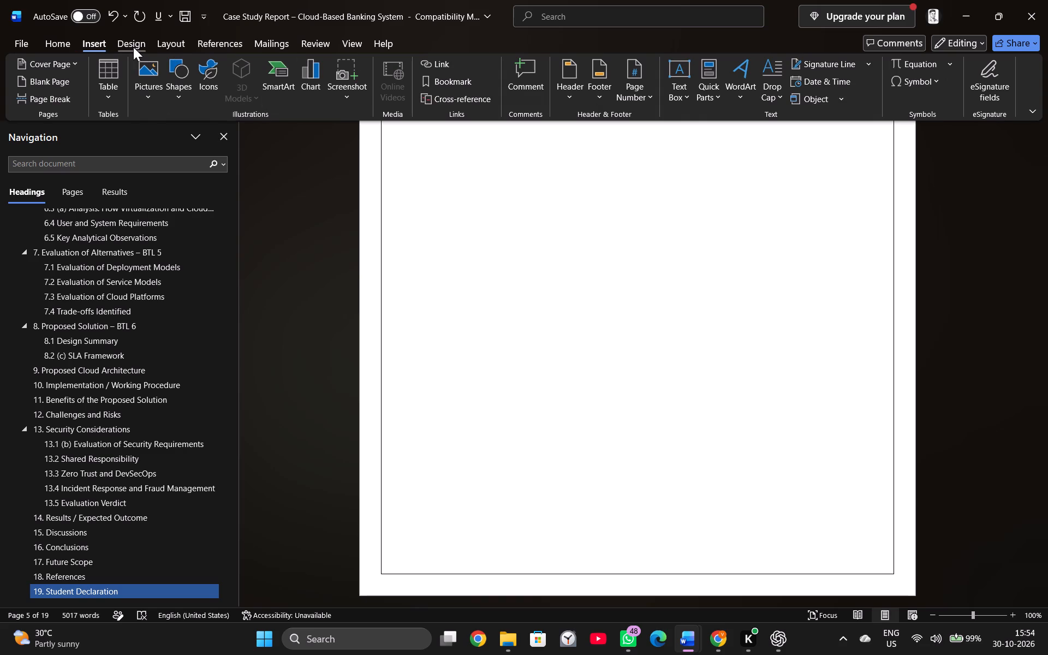
{"action": "left_click", "coordinate": [132, 47]}
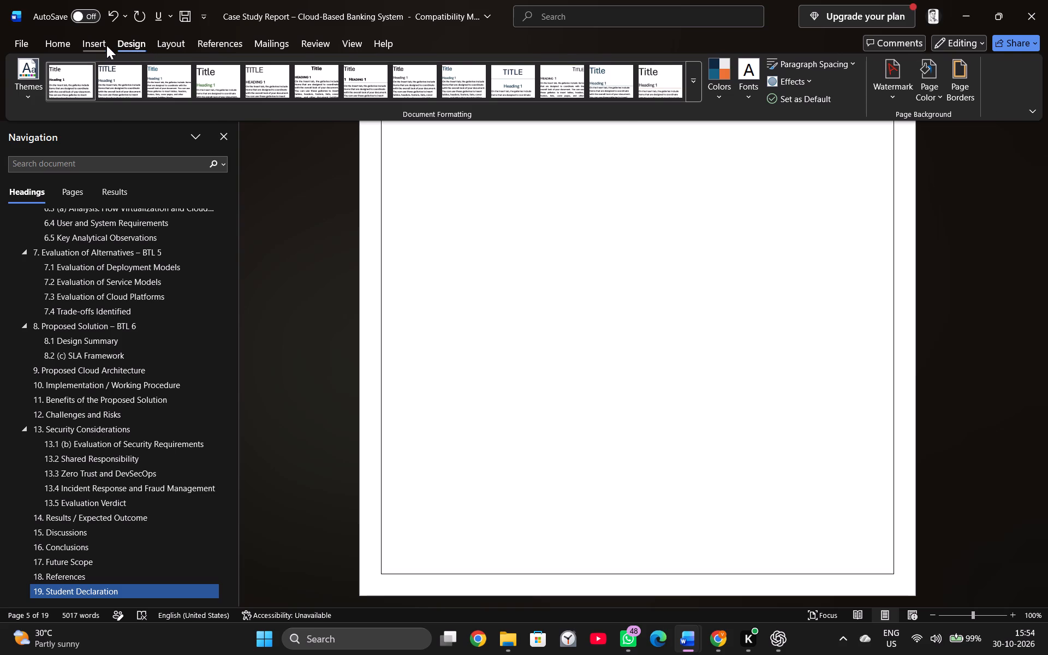
{"action": "left_click", "coordinate": [106, 45]}
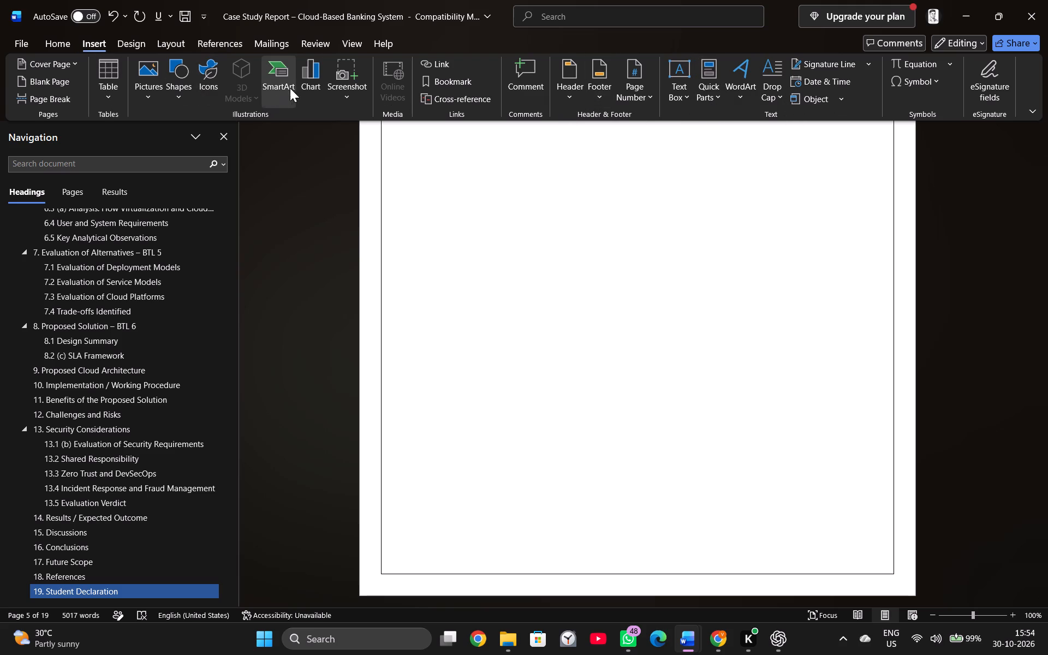
{"action": "left_click", "coordinate": [45, 78]}
Look for the inserted blank page at the end of the report and back at its beginning.
{"action": "scroll", "coordinate": [569, 302], "scroll_direction": "down", "scroll_amount": 2}
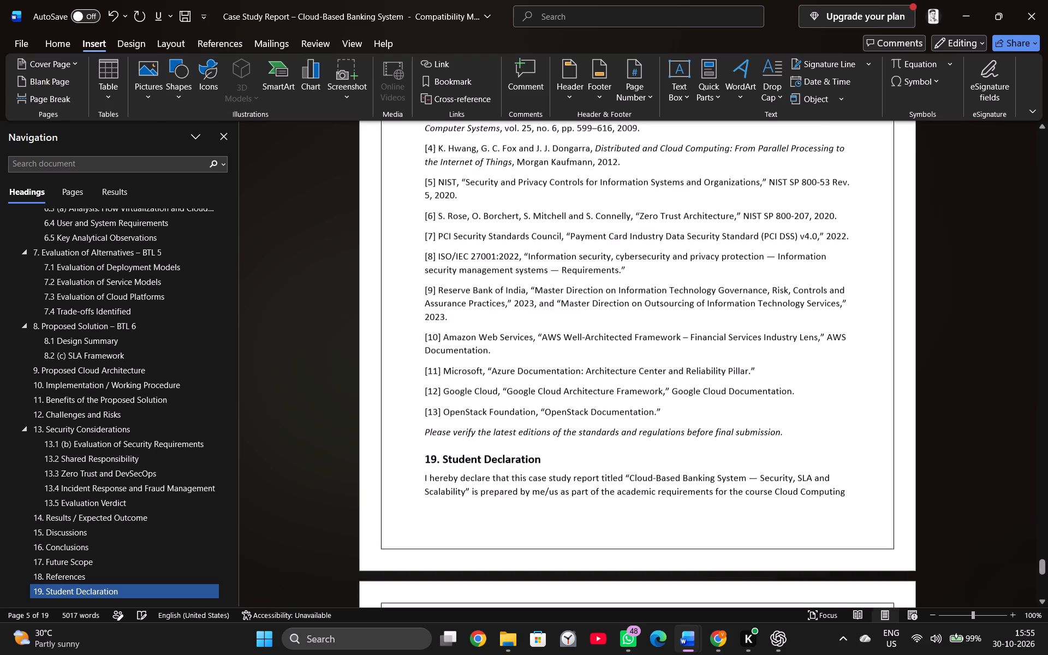
{"action": "scroll", "coordinate": [577, 297], "scroll_direction": "down", "scroll_amount": 17}
{"action": "scroll", "coordinate": [591, 288], "scroll_direction": "down", "scroll_amount": 19}
{"action": "scroll", "coordinate": [591, 288], "scroll_direction": "down", "scroll_amount": 2}
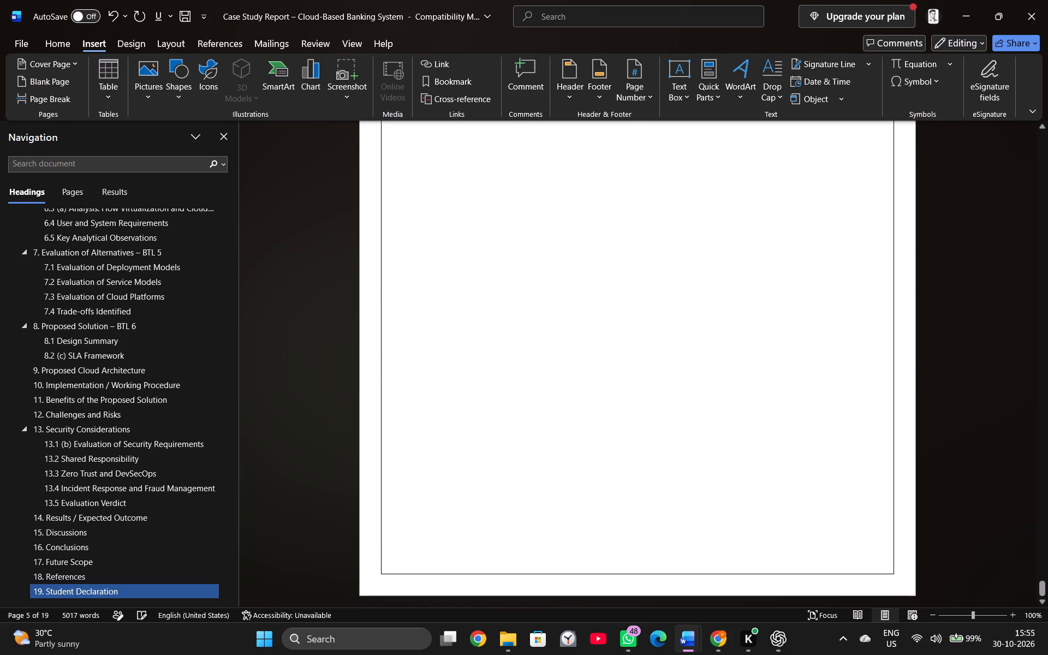
{"action": "scroll", "coordinate": [591, 288], "scroll_direction": "down", "scroll_amount": 2}
{"action": "scroll", "coordinate": [591, 288], "scroll_direction": "up", "scroll_amount": 20}
{"action": "scroll", "coordinate": [591, 288], "scroll_direction": "up", "scroll_amount": 14}
{"action": "scroll", "coordinate": [591, 288], "scroll_direction": "up", "scroll_amount": 7}
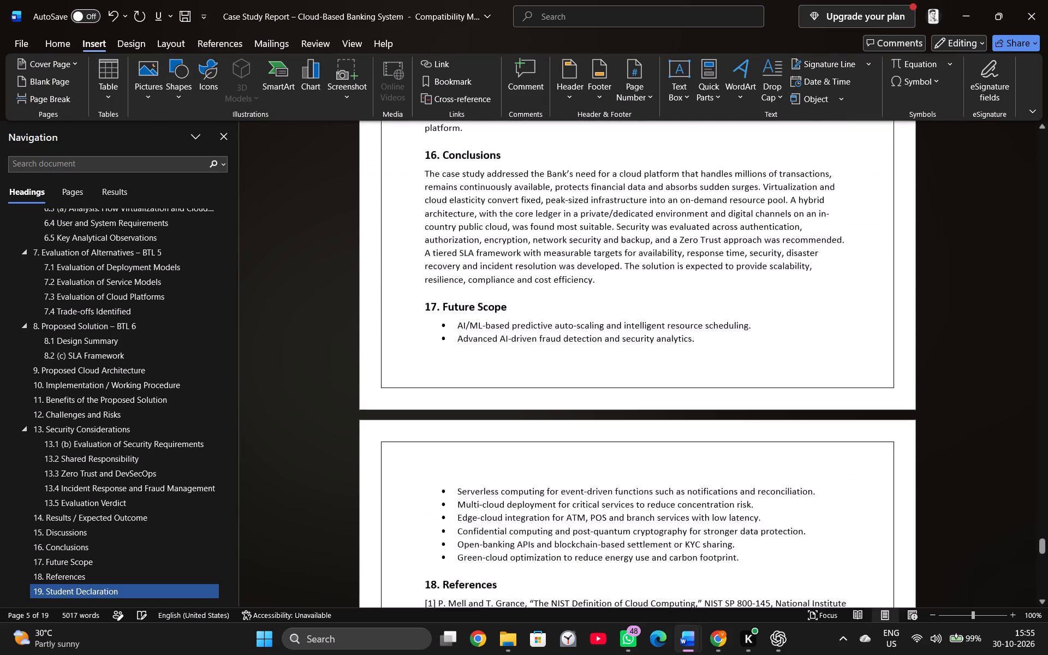
{"action": "scroll", "coordinate": [591, 288], "scroll_direction": "up", "scroll_amount": 17}
{"action": "scroll", "coordinate": [591, 288], "scroll_direction": "up", "scroll_amount": 20}
{"action": "scroll", "coordinate": [591, 288], "scroll_direction": "up", "scroll_amount": 4}
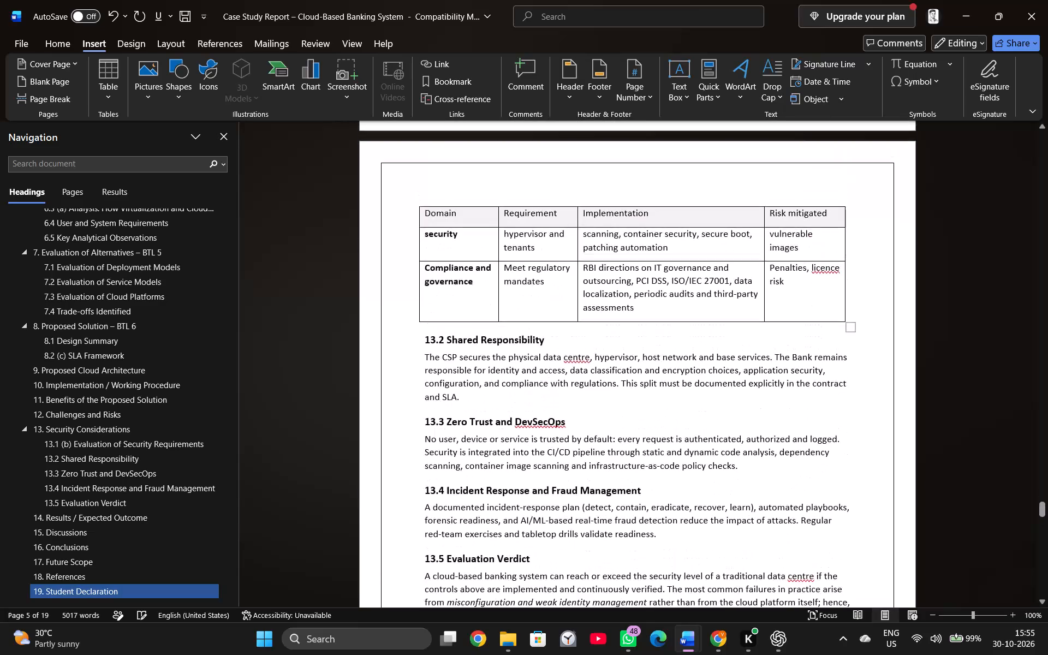
{"action": "scroll", "coordinate": [591, 288], "scroll_direction": "up", "scroll_amount": 19}
{"action": "scroll", "coordinate": [591, 288], "scroll_direction": "up", "scroll_amount": 18}
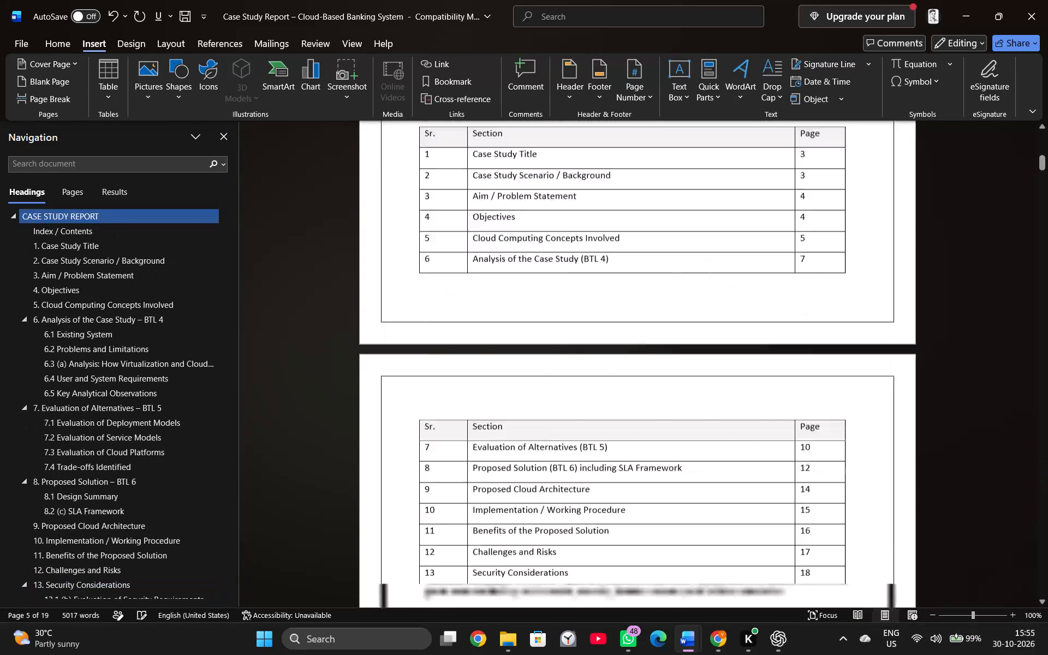
{"action": "scroll", "coordinate": [591, 288], "scroll_direction": "up", "scroll_amount": 17}
{"action": "scroll", "coordinate": [591, 288], "scroll_direction": "up", "scroll_amount": 8}
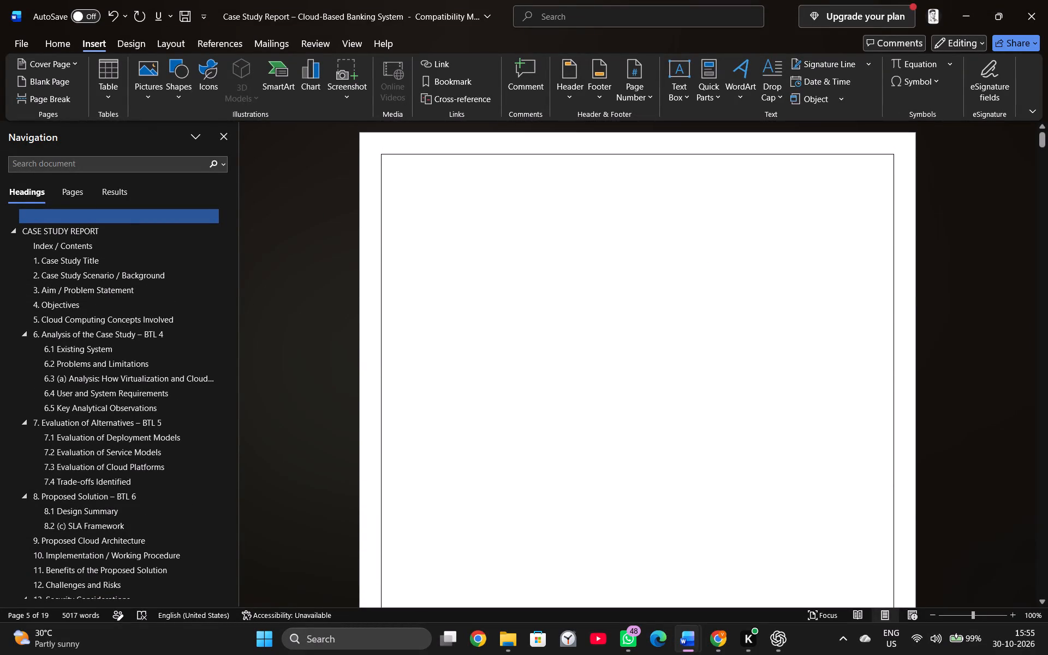
Delete one empty paragraph on the blank page at the front of the report.
{"action": "left_click", "coordinate": [677, 341]}
{"action": "key", "text": "BackSpace"}
Examine the blank first page and the top of the cover page that follows it.
{"action": "scroll", "coordinate": [695, 317], "scroll_direction": "down", "scroll_amount": 5}
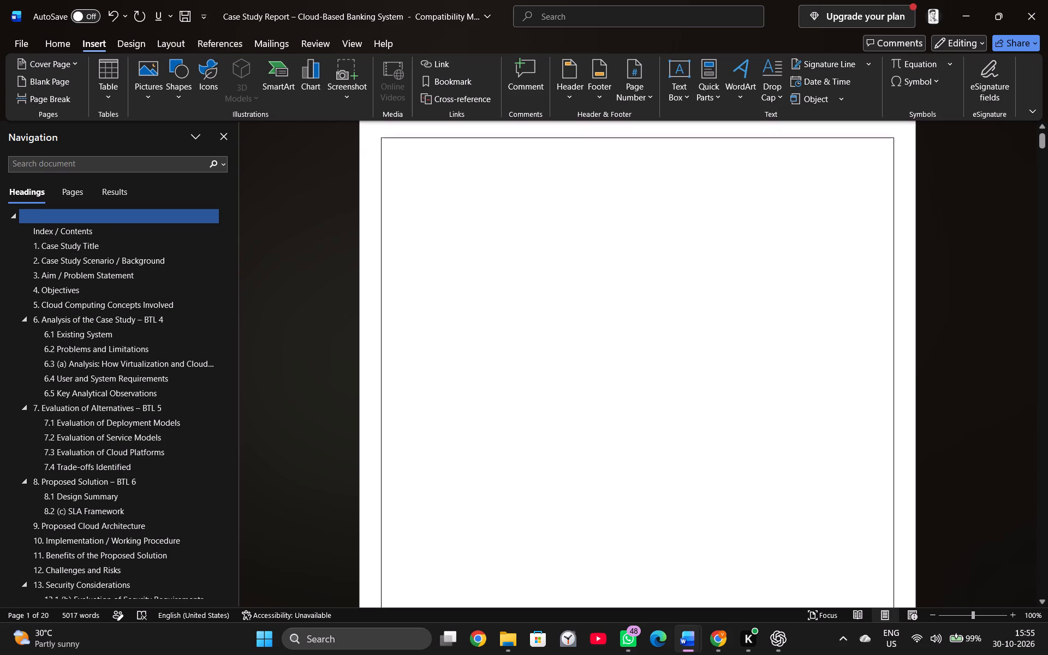
{"action": "scroll", "coordinate": [695, 317], "scroll_direction": "down", "scroll_amount": 11}
{"action": "scroll", "coordinate": [695, 317], "scroll_direction": "up", "scroll_amount": 3}
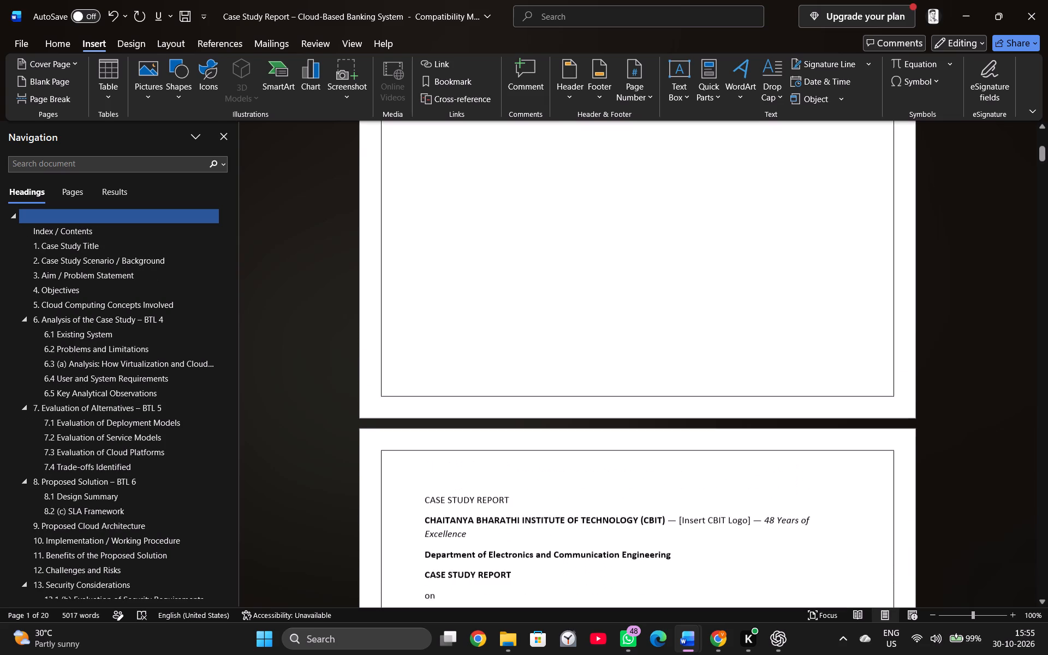
{"action": "scroll", "coordinate": [695, 317], "scroll_direction": "up", "scroll_amount": 10}
{"action": "scroll", "coordinate": [695, 317], "scroll_direction": "down", "scroll_amount": 4}
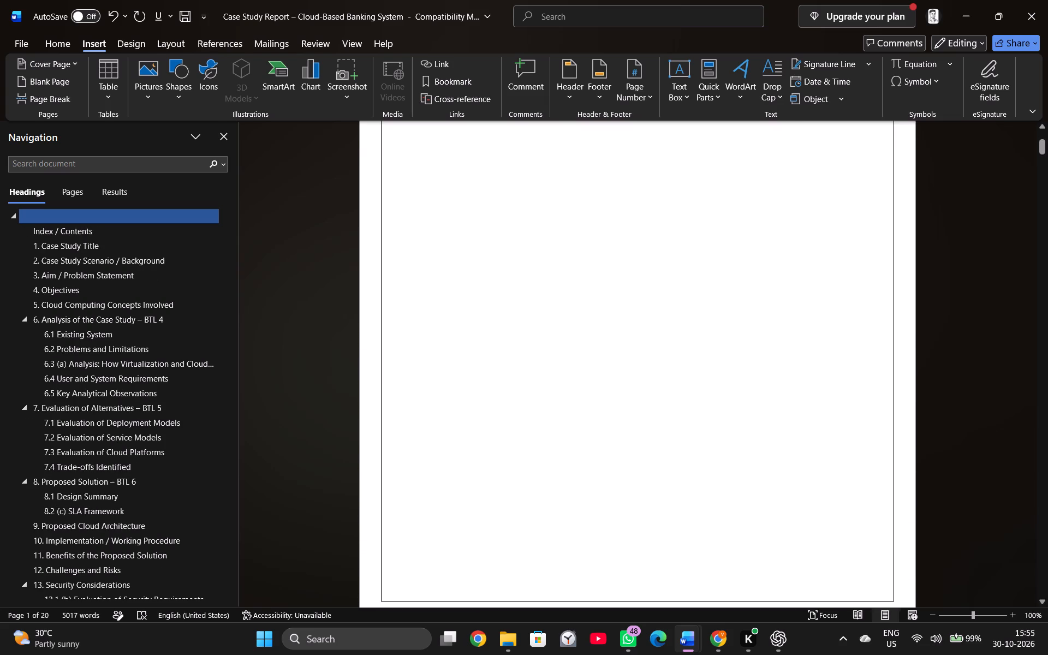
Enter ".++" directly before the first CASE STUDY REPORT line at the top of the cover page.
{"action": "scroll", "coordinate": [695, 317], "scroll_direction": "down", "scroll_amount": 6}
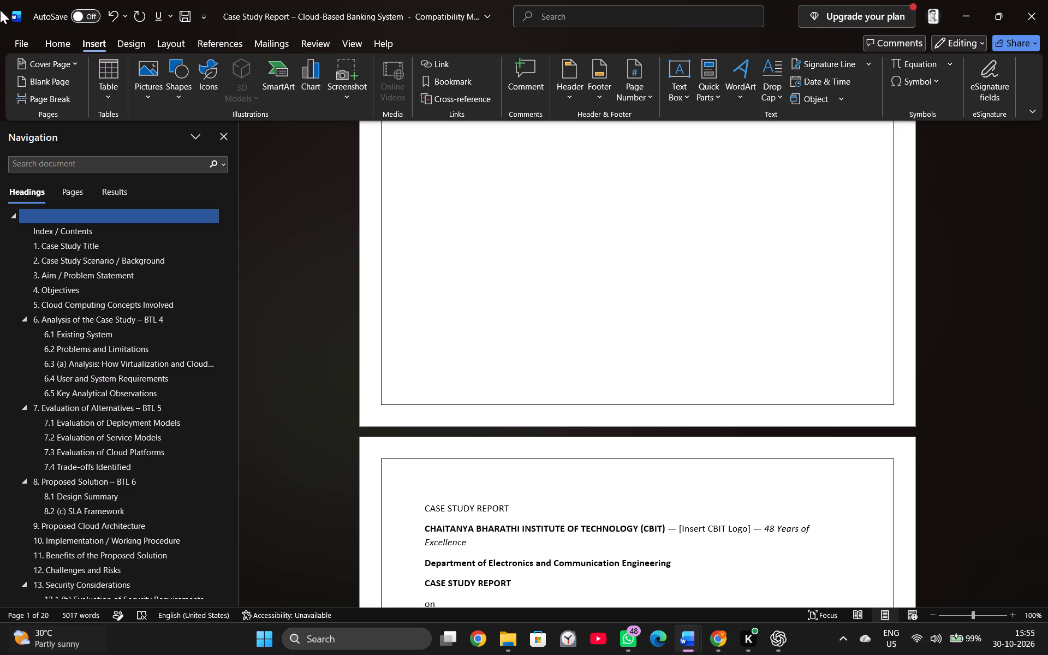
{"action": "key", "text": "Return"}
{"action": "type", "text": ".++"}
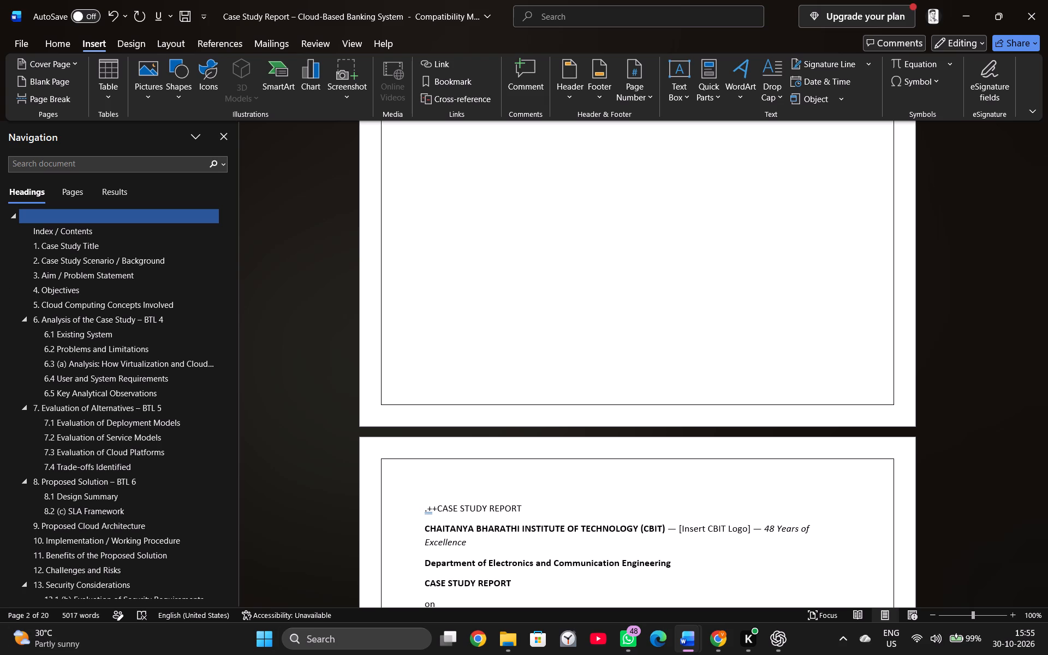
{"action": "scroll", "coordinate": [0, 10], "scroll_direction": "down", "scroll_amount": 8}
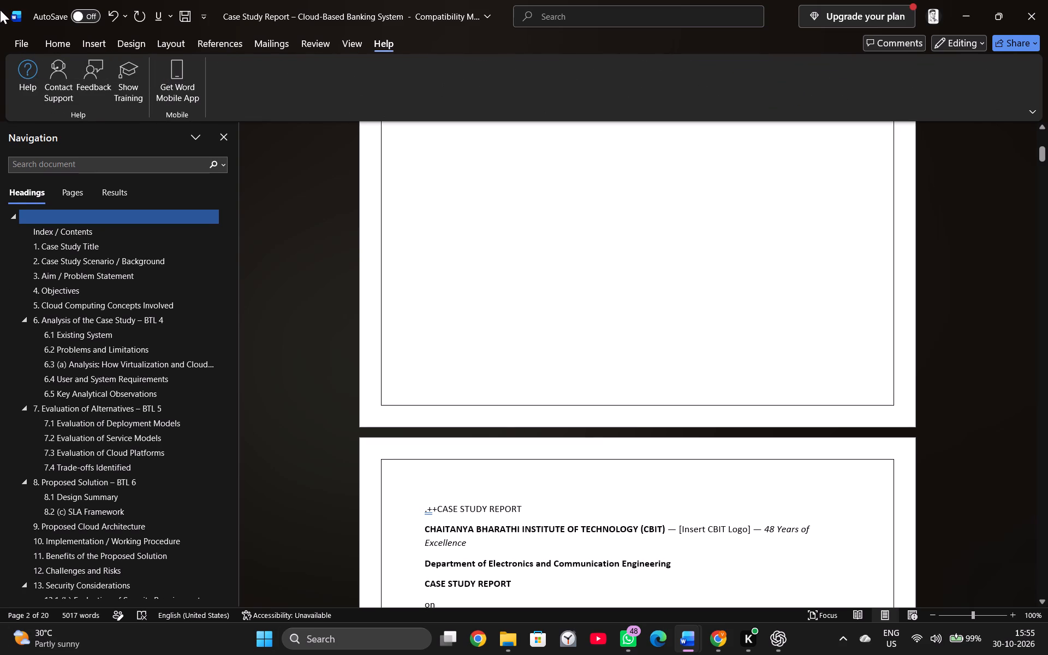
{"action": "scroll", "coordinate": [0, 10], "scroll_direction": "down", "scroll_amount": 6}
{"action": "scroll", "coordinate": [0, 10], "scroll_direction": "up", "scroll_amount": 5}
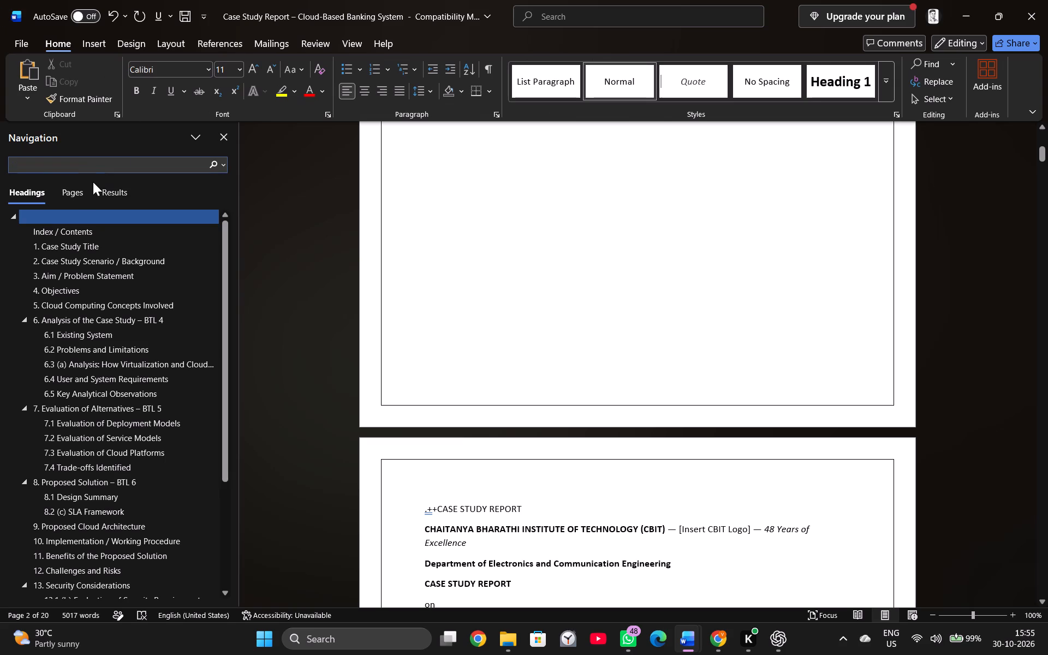
Show the page thumbnails and examine the blank first page and the cover page after it.
{"action": "left_click", "coordinate": [75, 195]}
{"action": "scroll", "coordinate": [425, 289], "scroll_direction": "up", "scroll_amount": 7}
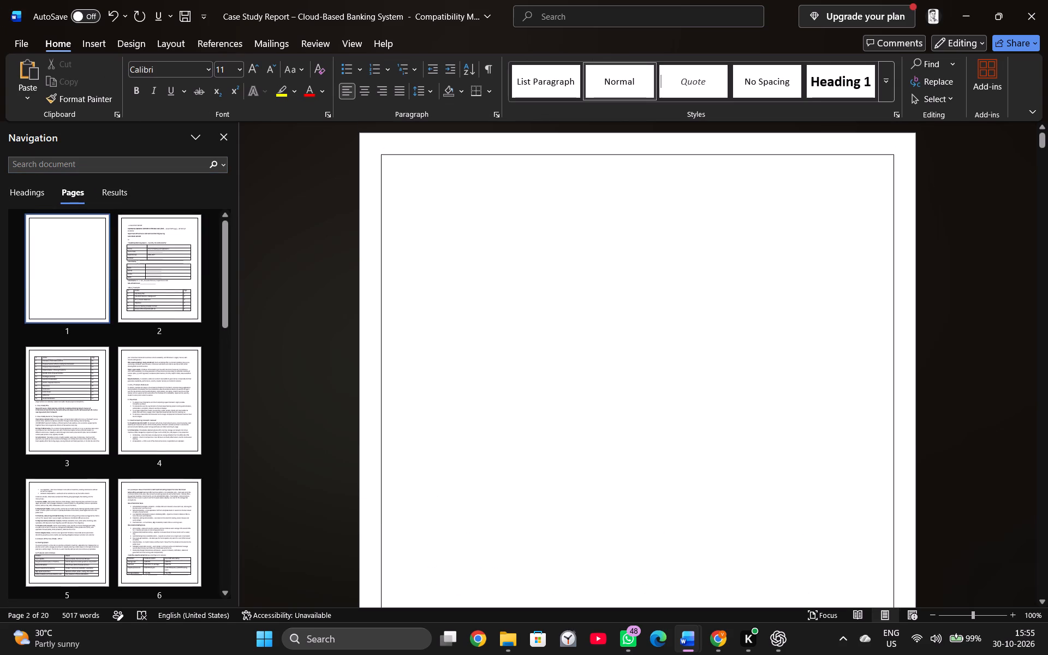
{"action": "scroll", "coordinate": [425, 289], "scroll_direction": "up", "scroll_amount": 10}
{"action": "left_click", "coordinate": [144, 253]}
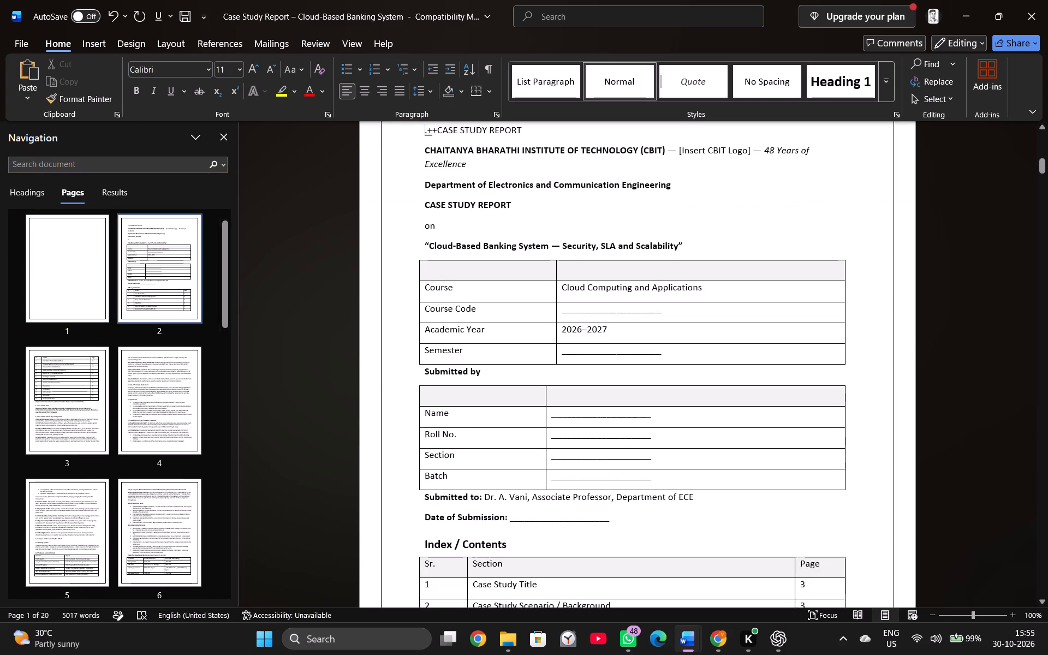
{"action": "scroll", "coordinate": [489, 342], "scroll_direction": "up", "scroll_amount": 4}
{"action": "scroll", "coordinate": [489, 342], "scroll_direction": "down", "scroll_amount": 4}
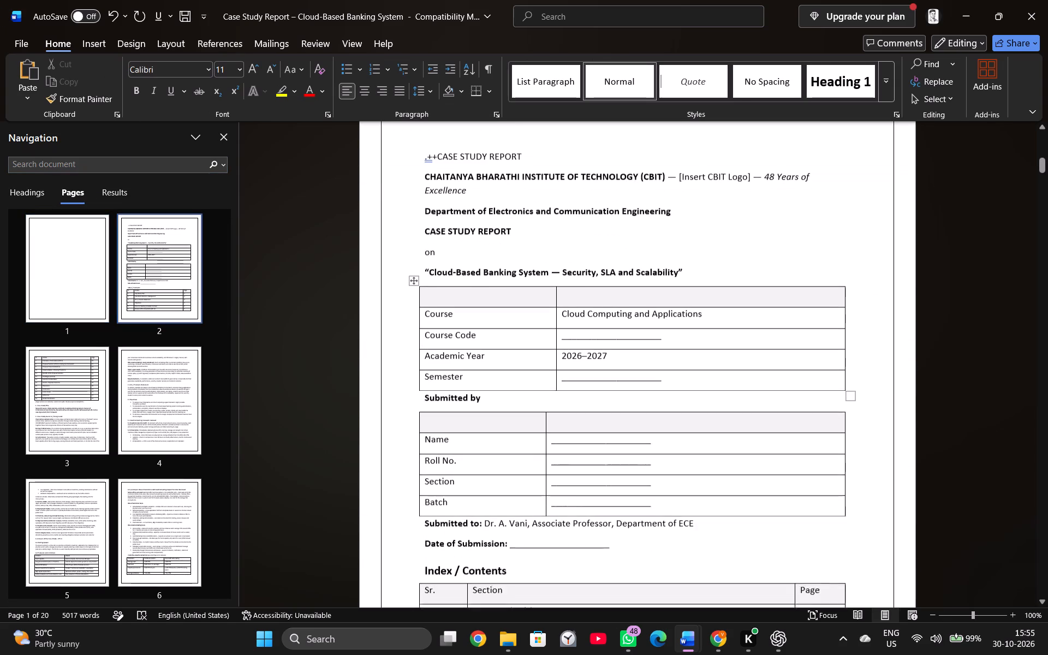
{"action": "scroll", "coordinate": [489, 342], "scroll_direction": "down", "scroll_amount": 2}
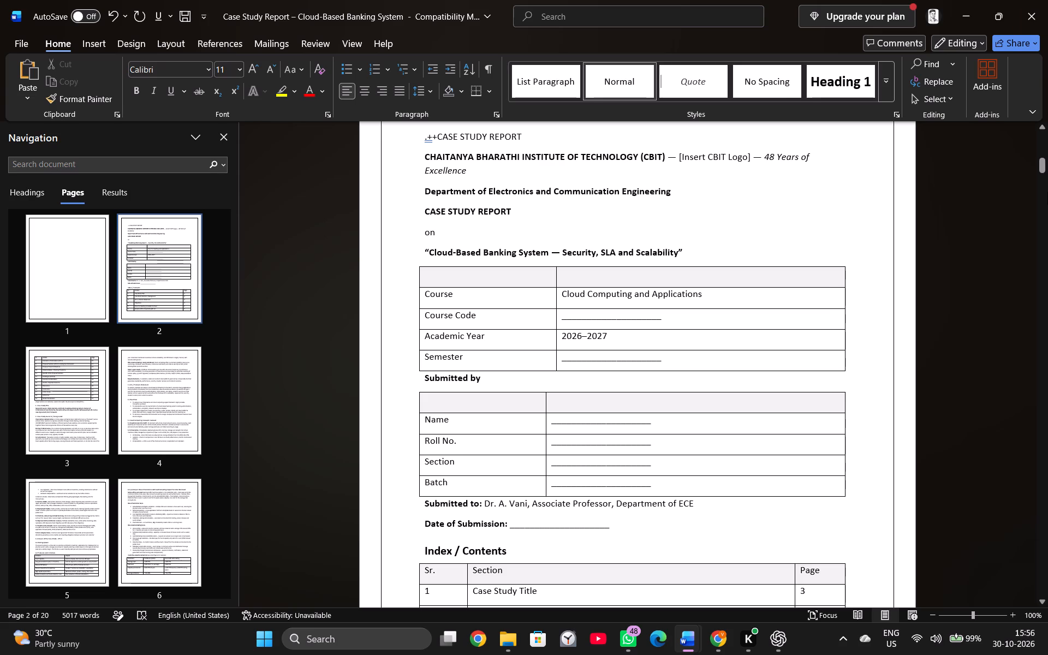
Reduce the stray characters before the first CASE STUDY REPORT line on the cover page to a single period.
{"action": "type", "text": ".0"}
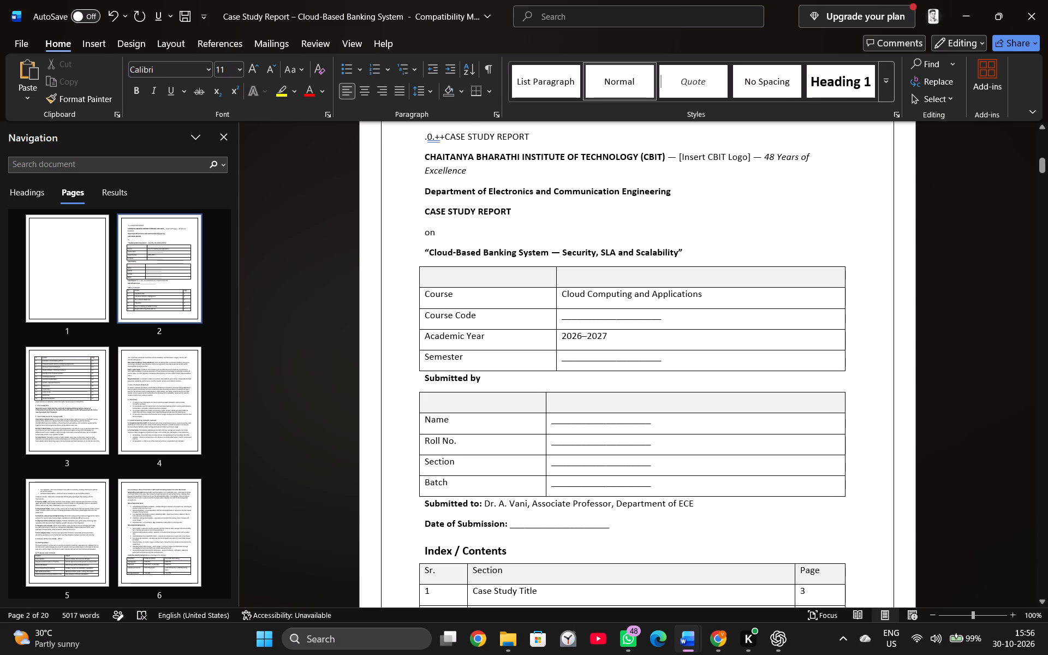
{"action": "scroll", "coordinate": [1047, 221], "scroll_direction": "down", "scroll_amount": 1}
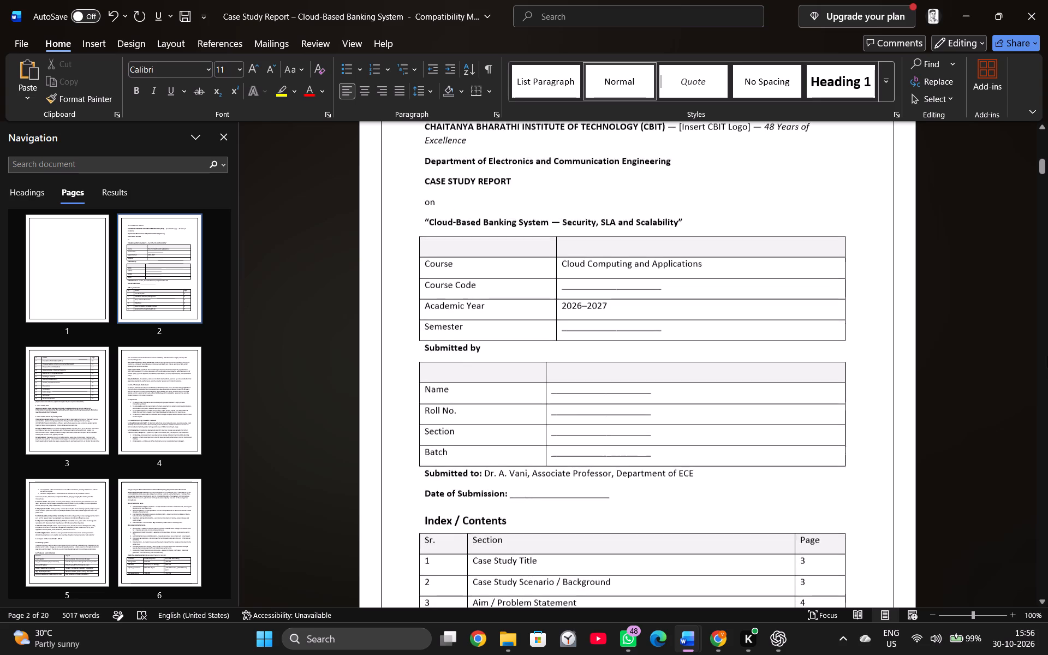
{"action": "scroll", "coordinate": [1022, 312], "scroll_direction": "up", "scroll_amount": 6}
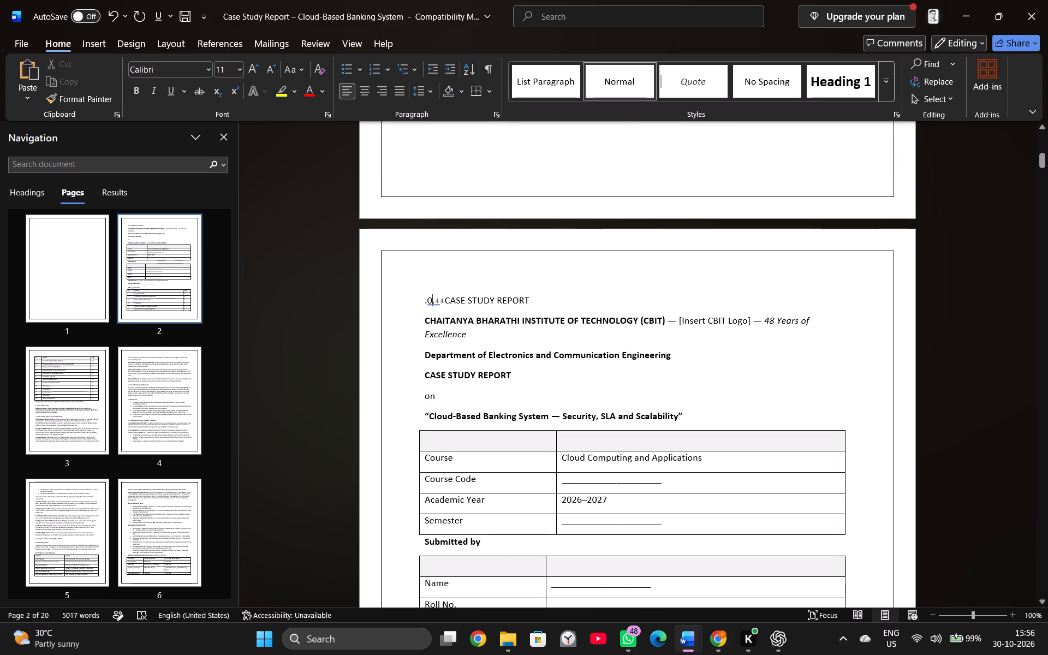
{"action": "key", "text": "Right"}
{"action": "key", "text": "Right"}
{"action": "key", "text": "Right"}
{"action": "key", "text": "BackSpace"}
{"action": "key", "text": "BackSpace"}
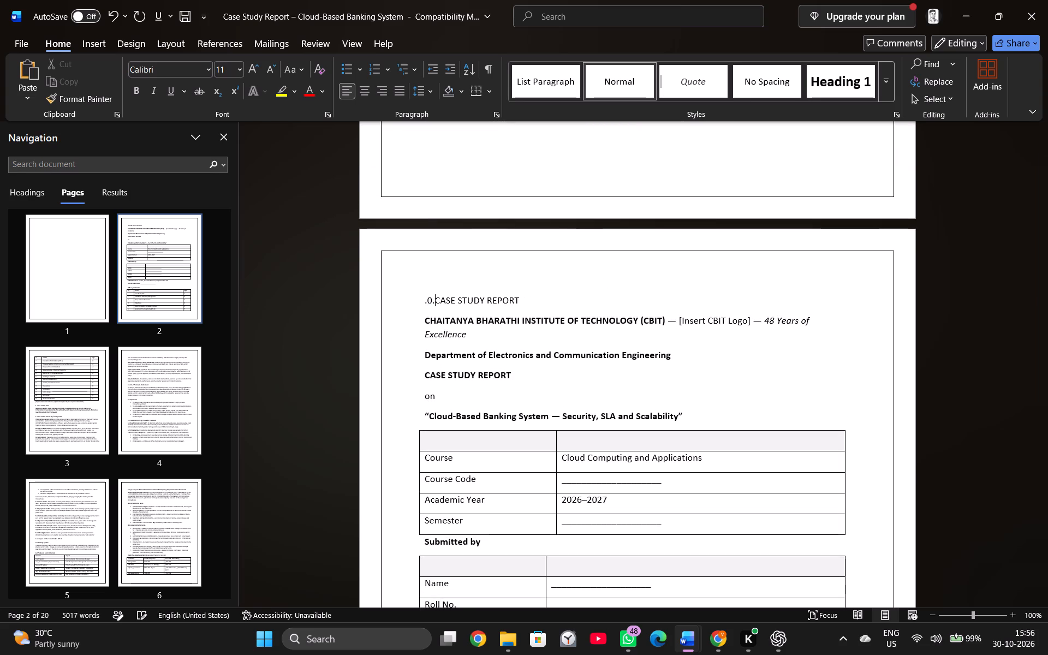
{"action": "key", "text": "BackSpace"}
{"action": "key", "text": "BackSpace"}
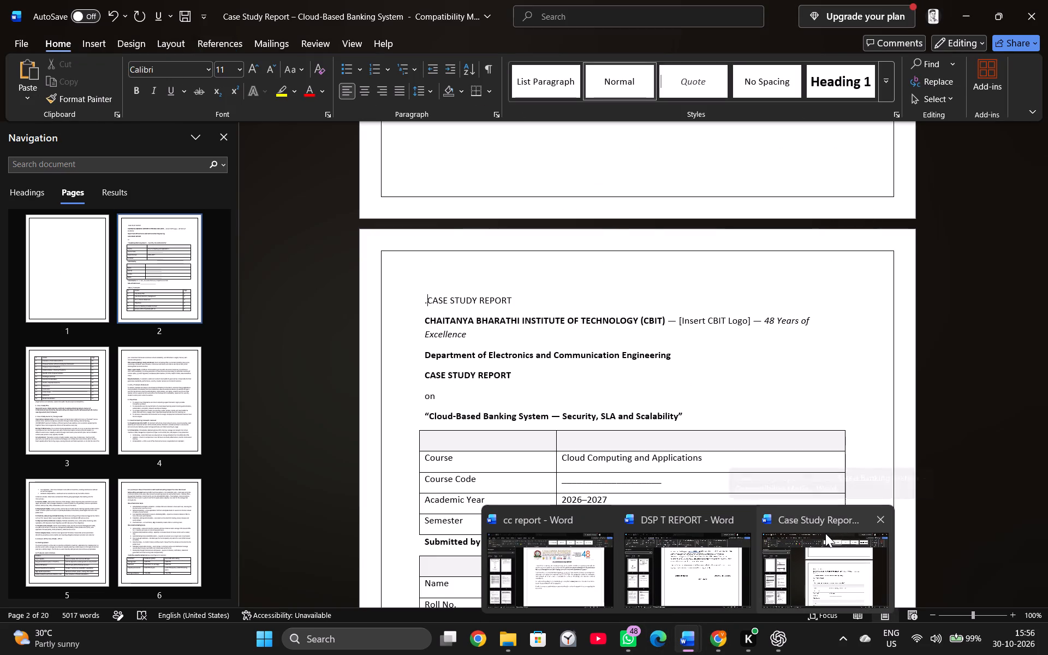
Close the DSP T REPORT document and return to the blank first page of the case study report.
{"action": "left_click", "coordinate": [742, 526]}
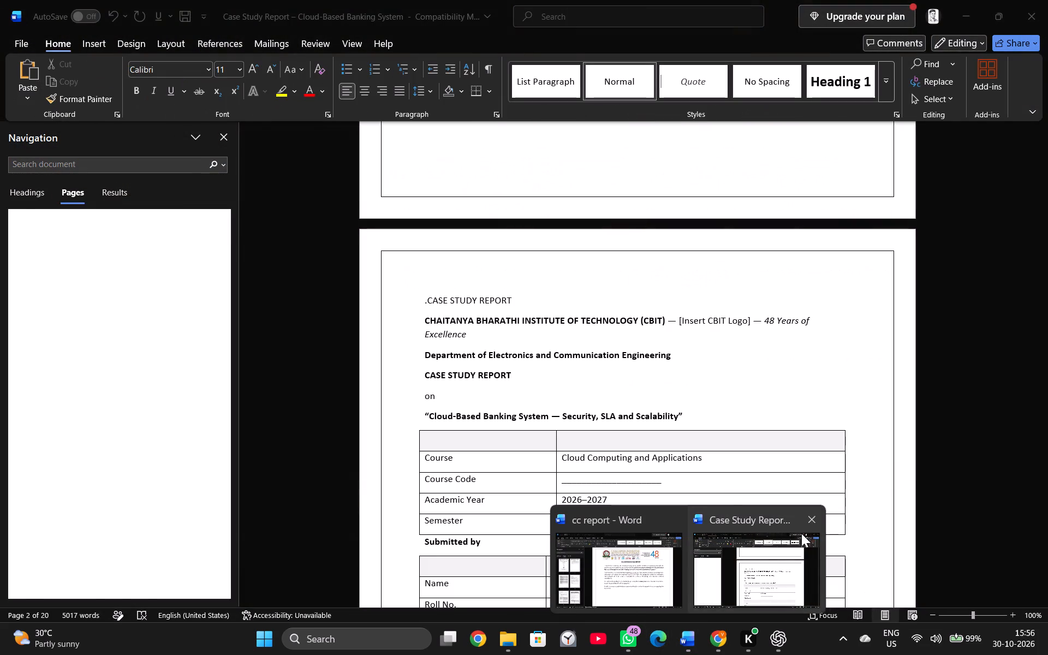
{"action": "left_click", "coordinate": [759, 546]}
{"action": "scroll", "coordinate": [713, 503], "scroll_direction": "up", "scroll_amount": 20}
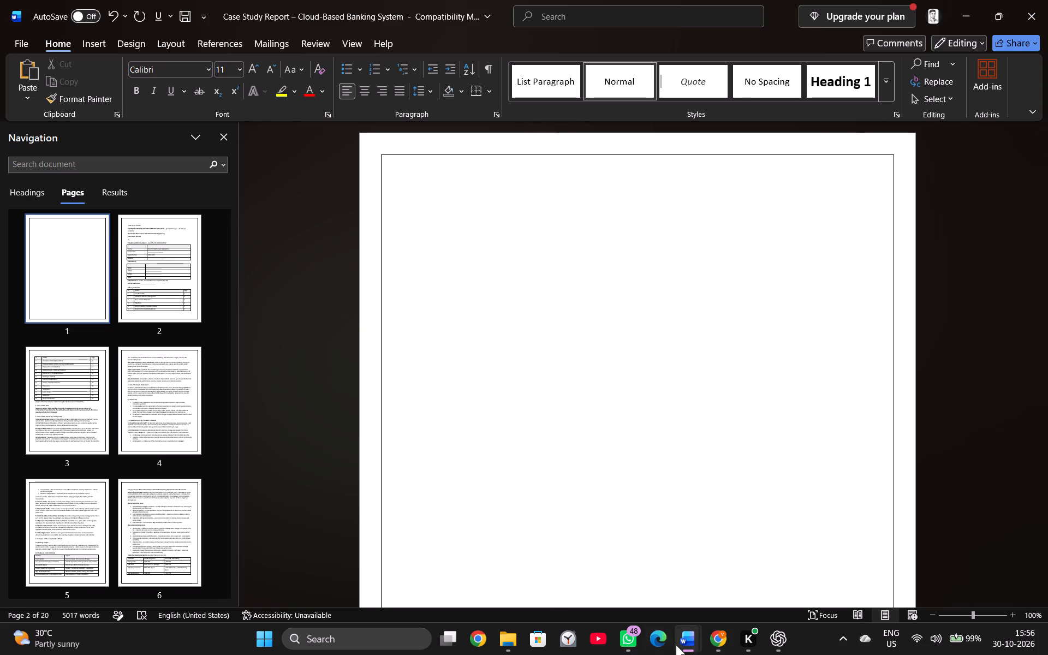
Arrange the cc report document and the case study report side by side, with the navigation pane closed in both.
{"action": "left_click", "coordinate": [644, 579]}
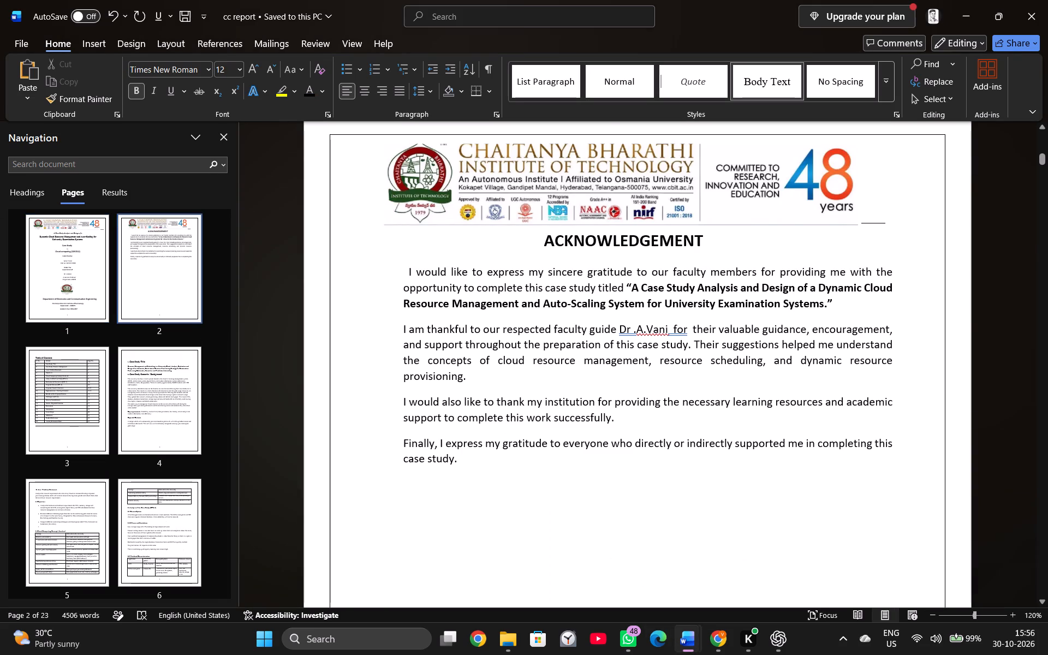
{"action": "scroll", "coordinate": [622, 526], "scroll_direction": "up", "scroll_amount": 8}
{"action": "scroll", "coordinate": [624, 523], "scroll_direction": "up", "scroll_amount": 20}
{"action": "scroll", "coordinate": [624, 523], "scroll_direction": "up", "scroll_amount": 2}
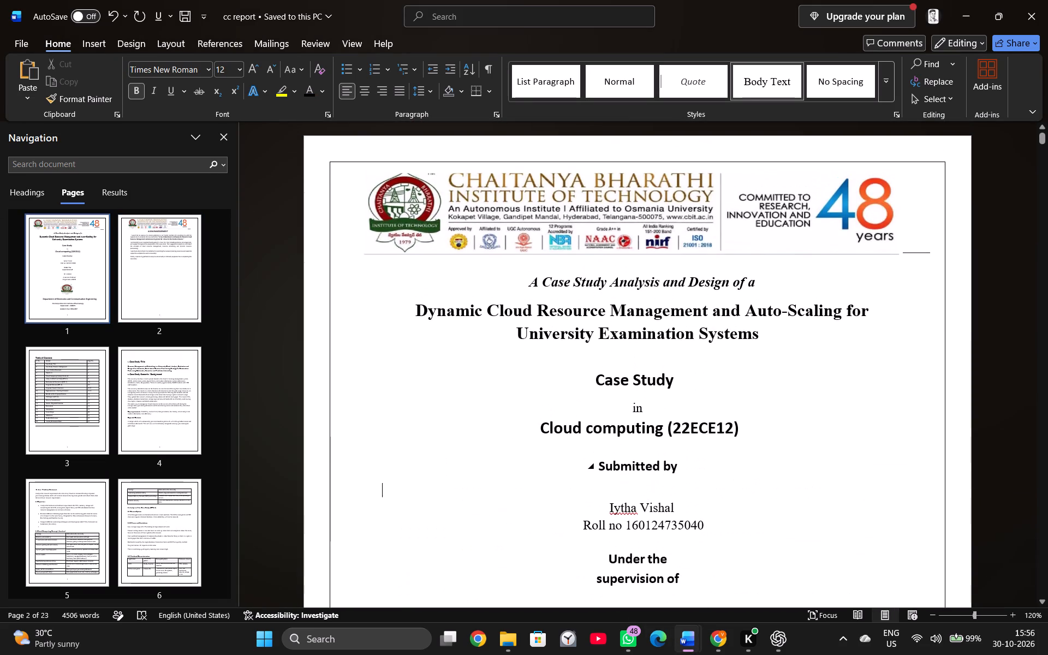
{"action": "scroll", "coordinate": [695, 467], "scroll_direction": "down", "scroll_amount": 20}
{"action": "scroll", "coordinate": [695, 467], "scroll_direction": "down", "scroll_amount": 8}
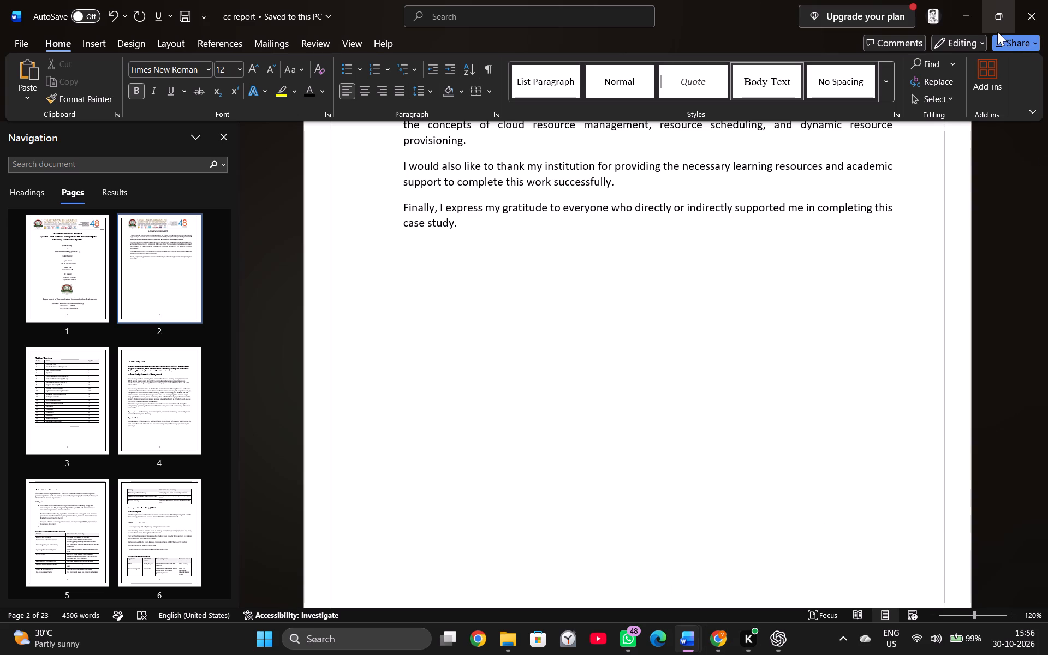
{"action": "left_click", "coordinate": [915, 53]}
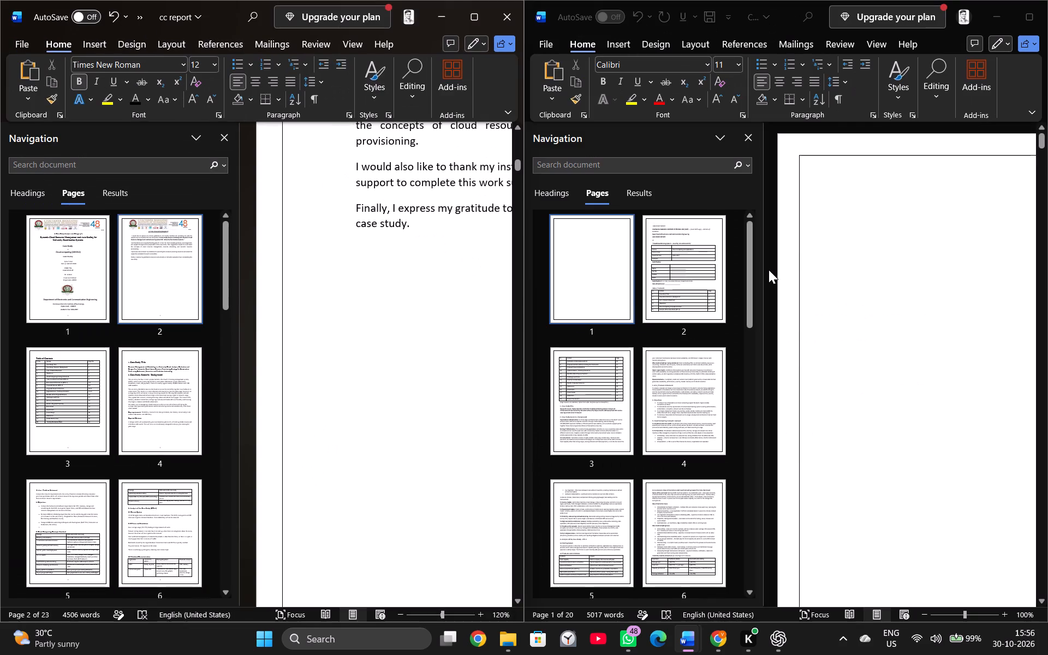
{"action": "scroll", "coordinate": [769, 270], "scroll_direction": "up", "scroll_amount": 2}
{"action": "left_click", "coordinate": [741, 135]}
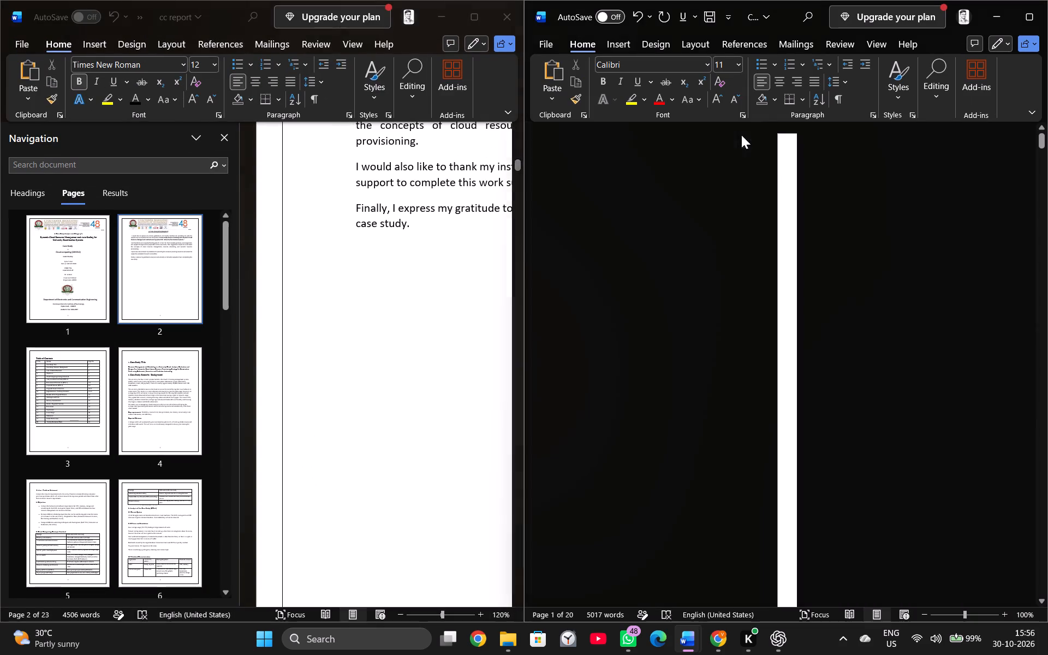
{"action": "scroll", "coordinate": [783, 290], "scroll_direction": "up", "scroll_amount": 7}
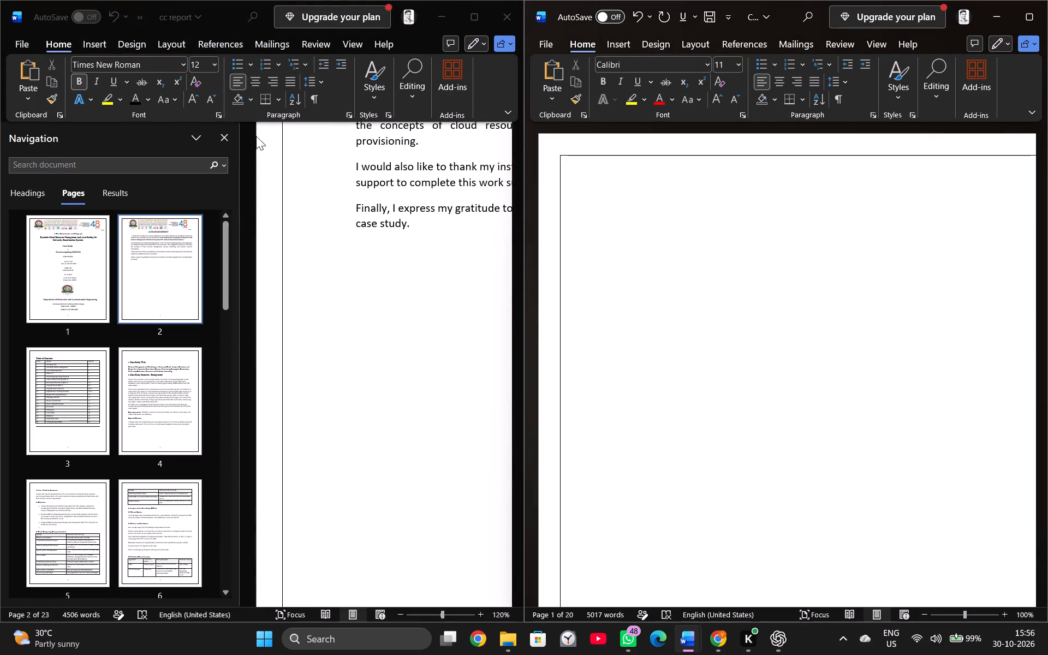
{"action": "left_click", "coordinate": [229, 133]}
{"action": "left_click", "coordinate": [220, 136]}
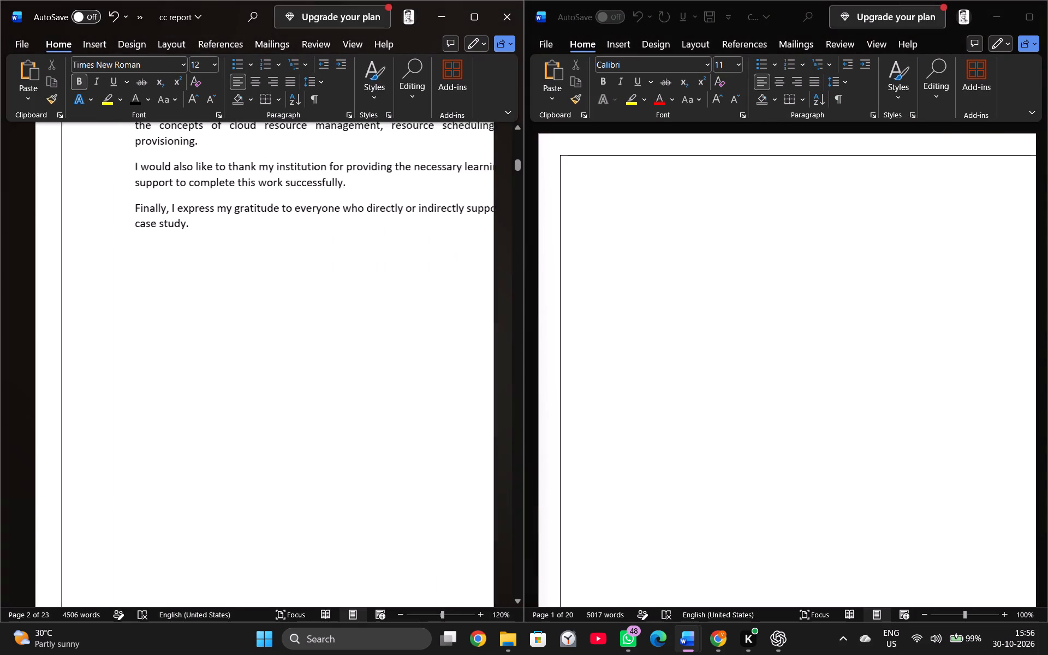
Examine cc report's cover page alongside the case study report's blank front page, with both documents at 60% zoom.
{"action": "scroll", "coordinate": [264, 276], "scroll_direction": "up", "scroll_amount": 13}
{"action": "scroll", "coordinate": [264, 276], "scroll_direction": "up", "scroll_amount": 13}
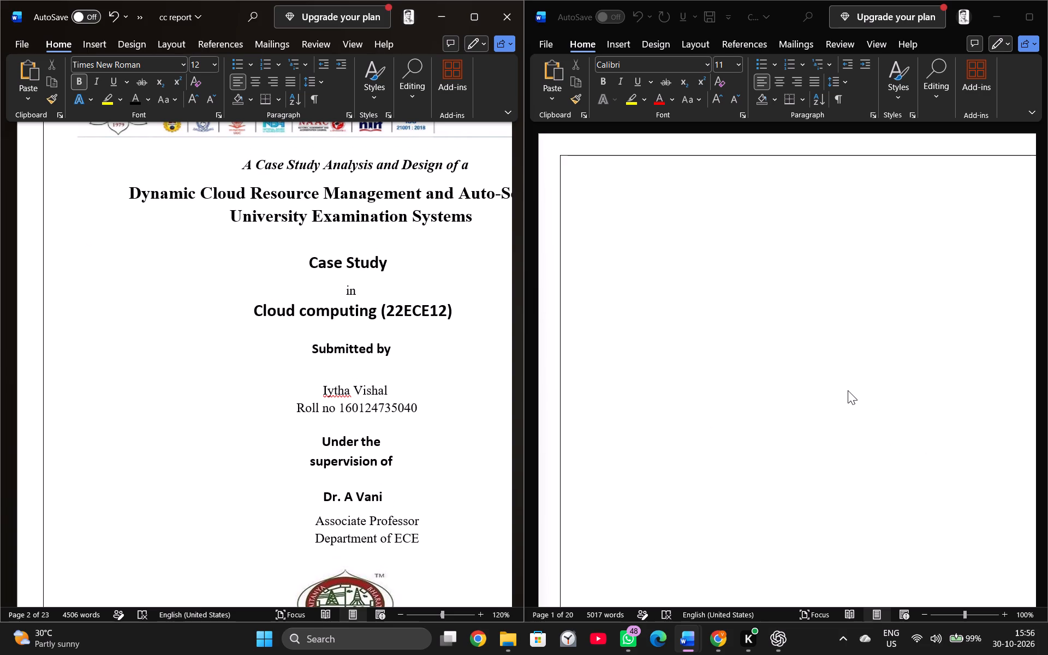
{"action": "scroll", "coordinate": [848, 390], "scroll_direction": "up", "scroll_amount": 7}
{"action": "scroll", "coordinate": [844, 407], "scroll_direction": "down", "scroll_amount": 18}
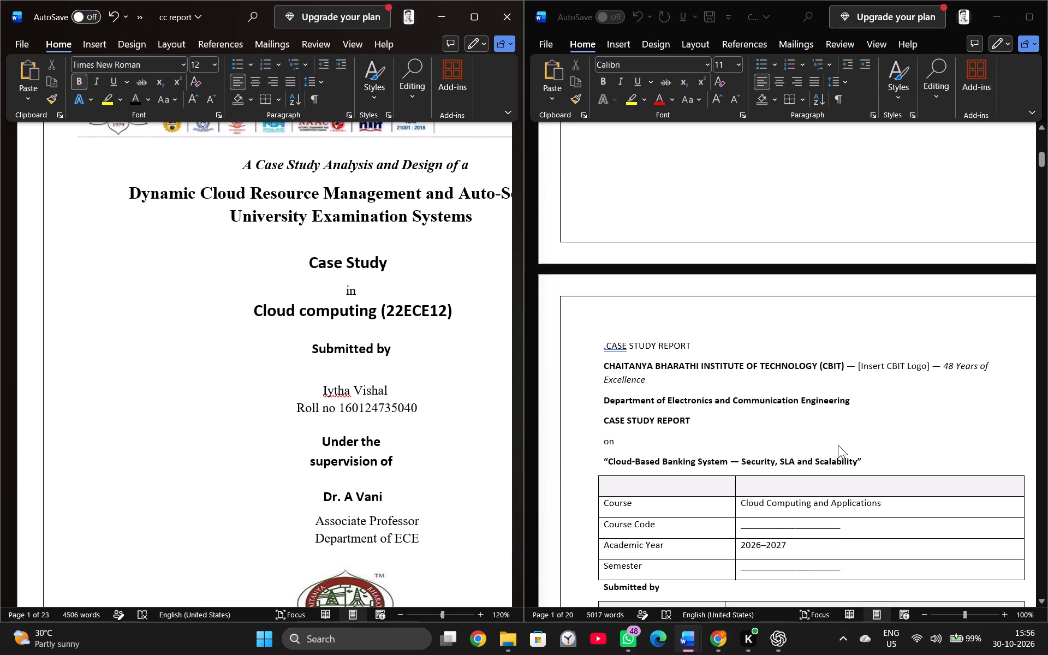
{"action": "scroll", "coordinate": [838, 445], "scroll_direction": "down", "scroll_amount": 4, "text": "ctrl"}
{"action": "scroll", "coordinate": [812, 422], "scroll_direction": "up", "scroll_amount": 13}
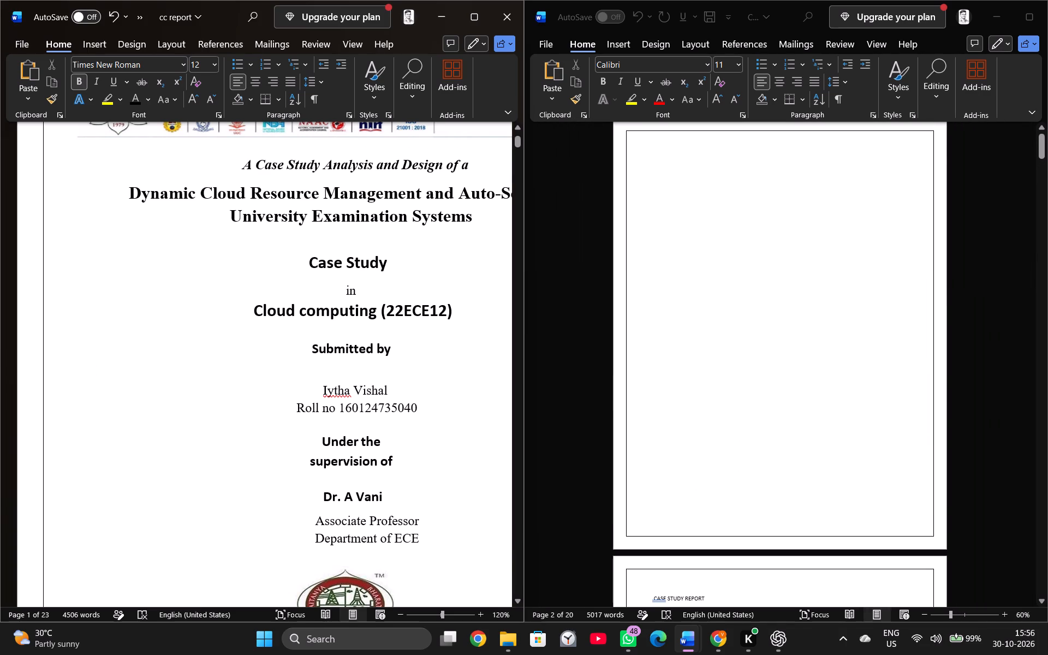
{"action": "scroll", "coordinate": [288, 382], "scroll_direction": "left", "scroll_amount": 5}
{"action": "scroll", "coordinate": [288, 382], "scroll_direction": "right", "scroll_amount": 1}
{"action": "scroll", "coordinate": [288, 382], "scroll_direction": "down", "scroll_amount": 4, "text": "ctrl"}
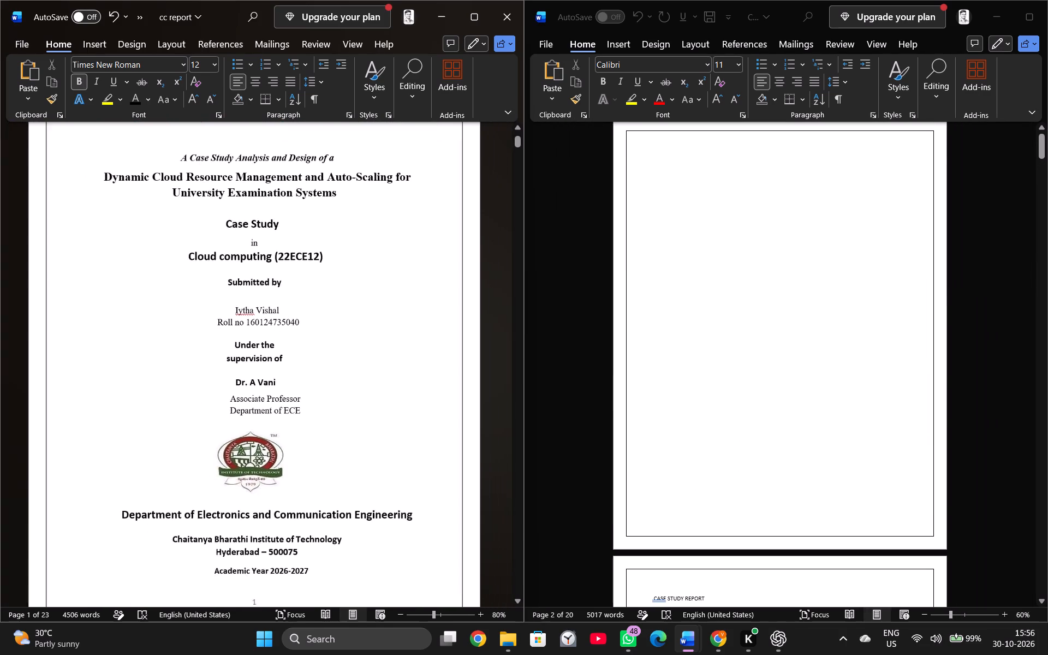
{"action": "scroll", "coordinate": [288, 382], "scroll_direction": "down", "scroll_amount": 2, "text": "ctrl"}
{"action": "scroll", "coordinate": [284, 380], "scroll_direction": "up", "scroll_amount": 7}
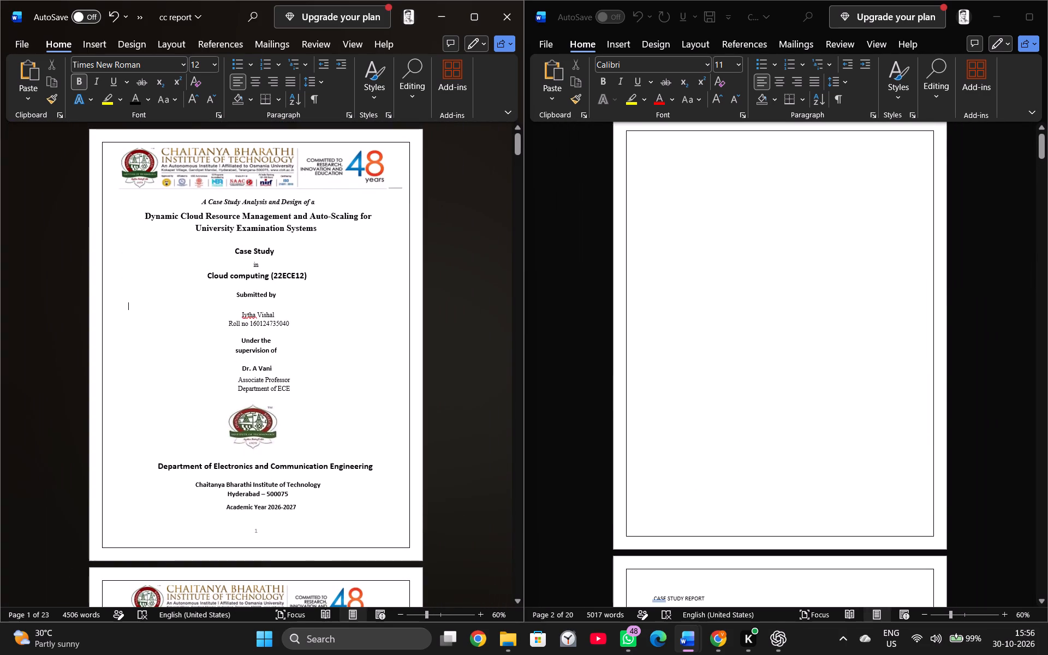
Shift the institute banner on cc report's cover page slightly to the right, keeping it above the title.
{"action": "left_click_drag", "start_coordinate": [138, 174], "coordinate": [161, 236]}
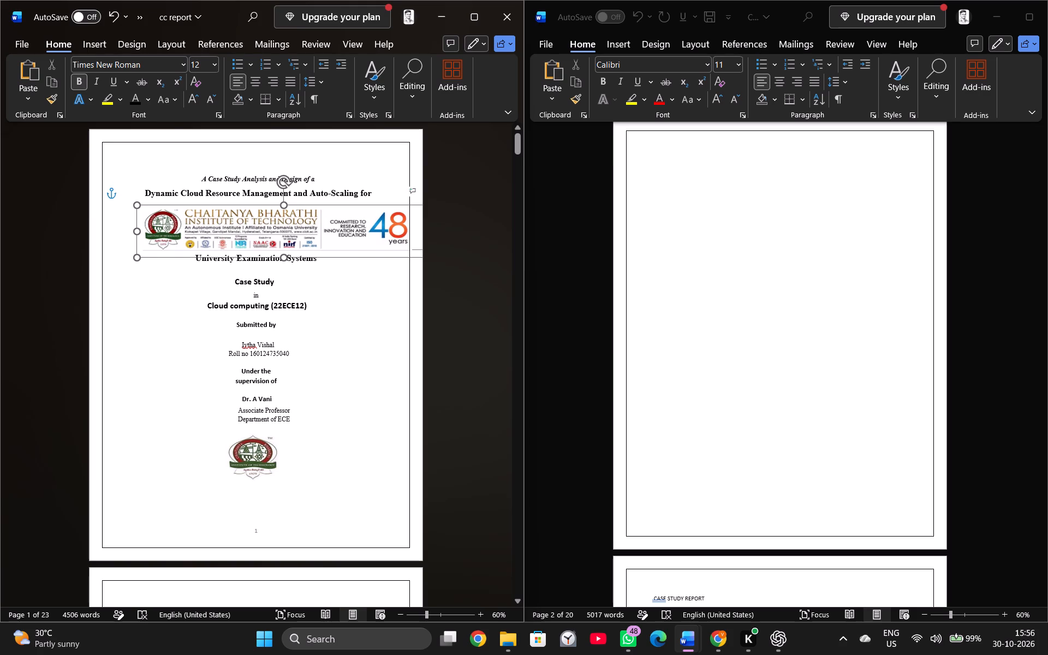
{"action": "left_click_drag", "start_coordinate": [161, 236], "coordinate": [162, 177]}
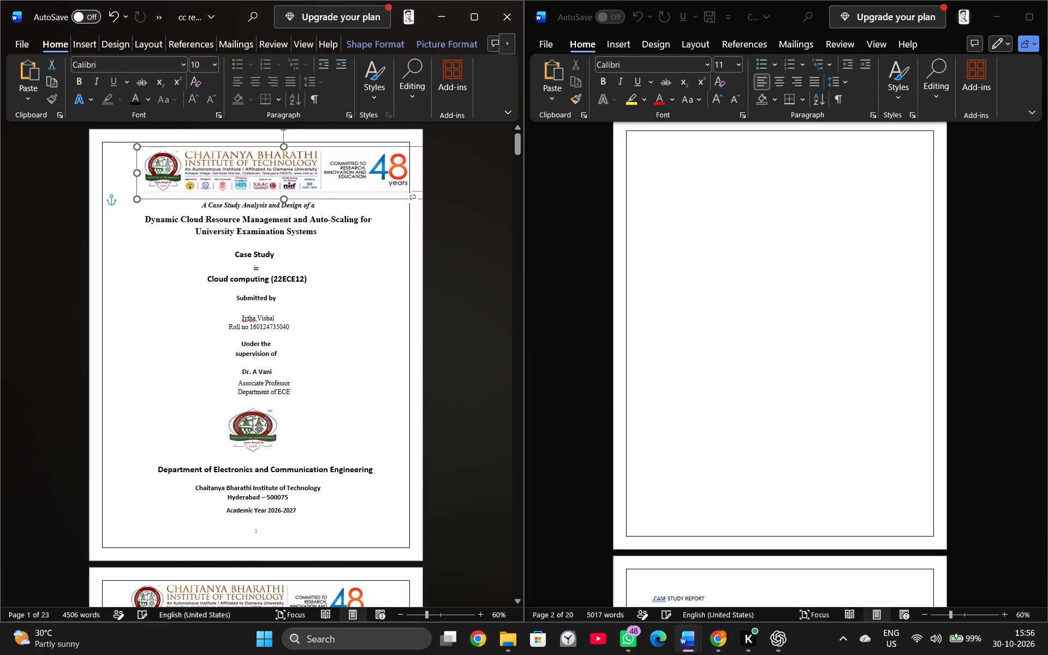
{"action": "left_click_drag", "start_coordinate": [162, 177], "coordinate": [150, 177]}
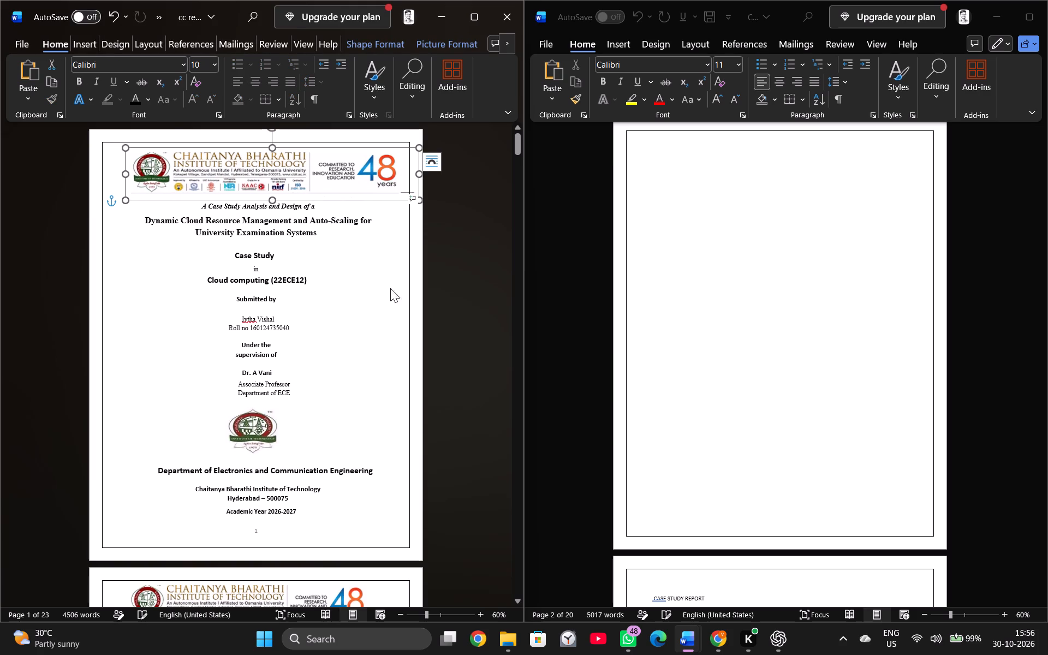
{"action": "left_click", "coordinate": [374, 297]}
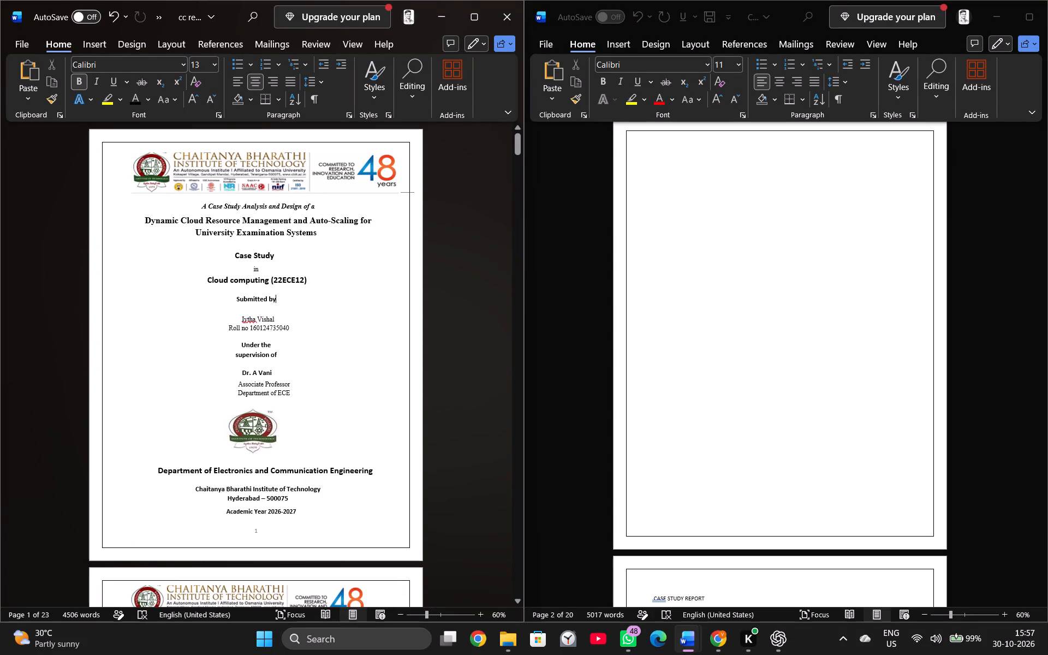
Copy the entire cover page content from cc report, including banner and logo, onto the case study report's blank first page.
{"action": "left_click_drag", "start_coordinate": [193, 207], "coordinate": [300, 535]}
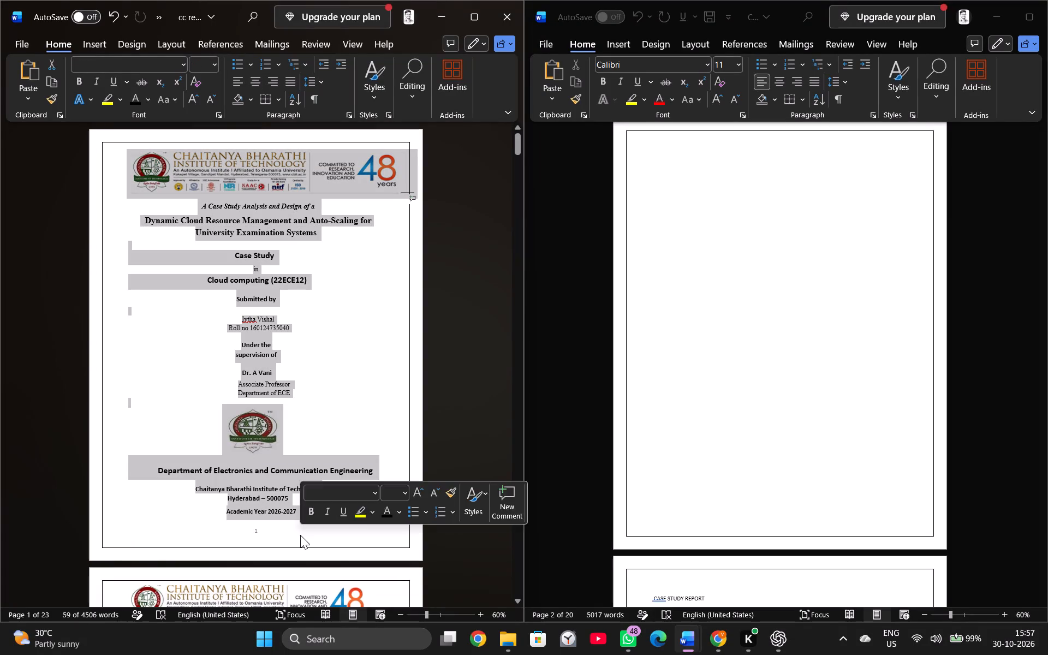
{"action": "key", "text": "ctrl+c"}
{"action": "left_click", "coordinate": [371, 364]}
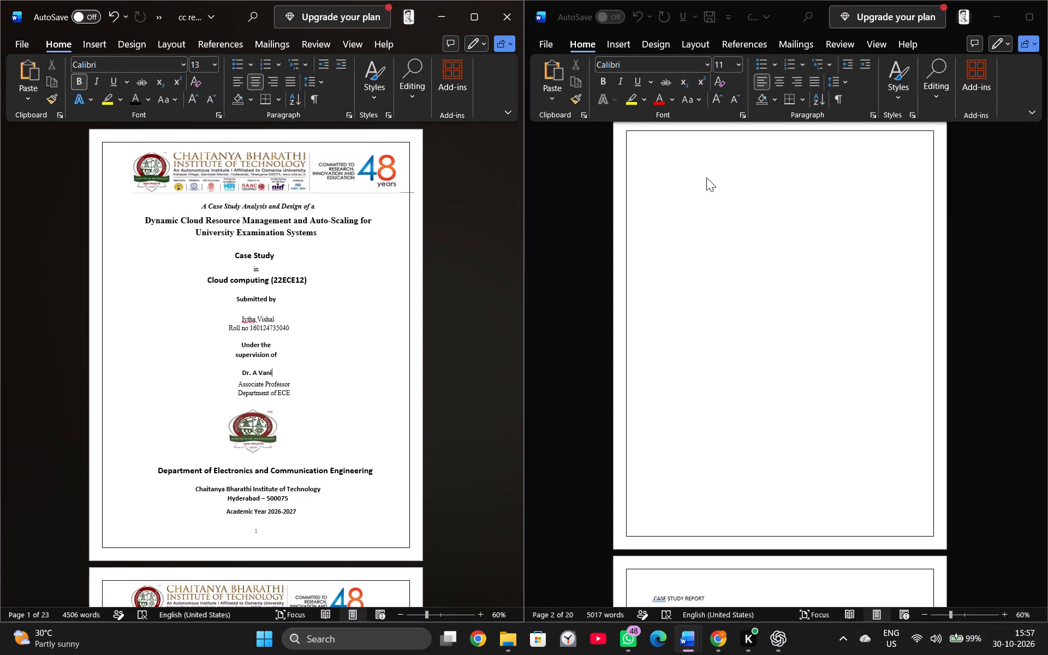
{"action": "left_click", "coordinate": [690, 157]}
{"action": "left_click", "coordinate": [700, 154]}
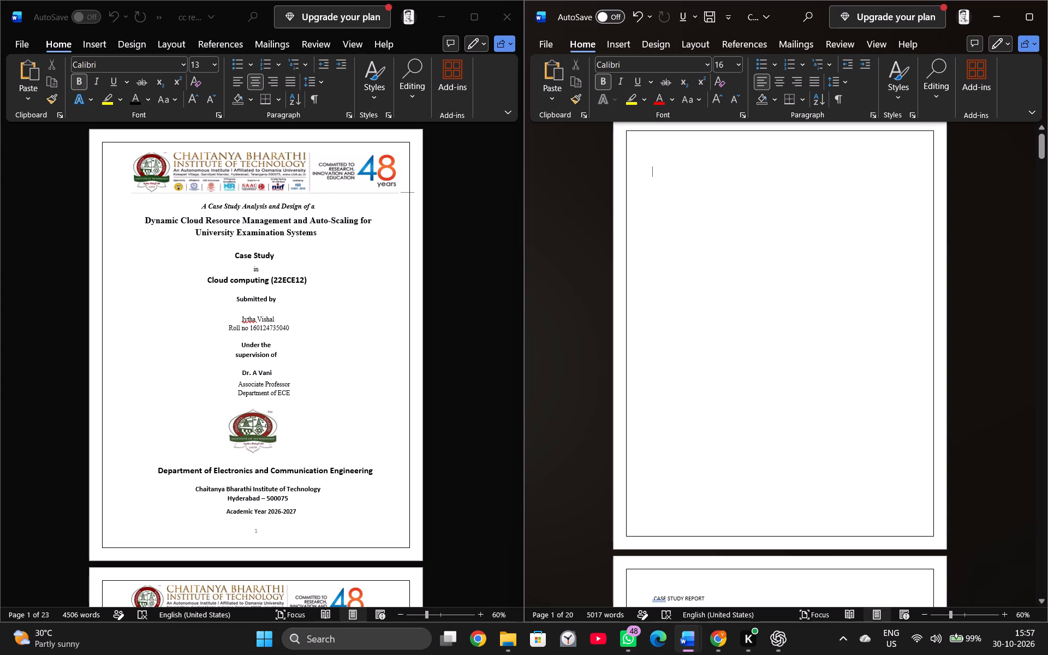
{"action": "key", "text": "ctrl+v"}
{"action": "scroll", "coordinate": [763, 235], "scroll_direction": "up", "scroll_amount": 17}
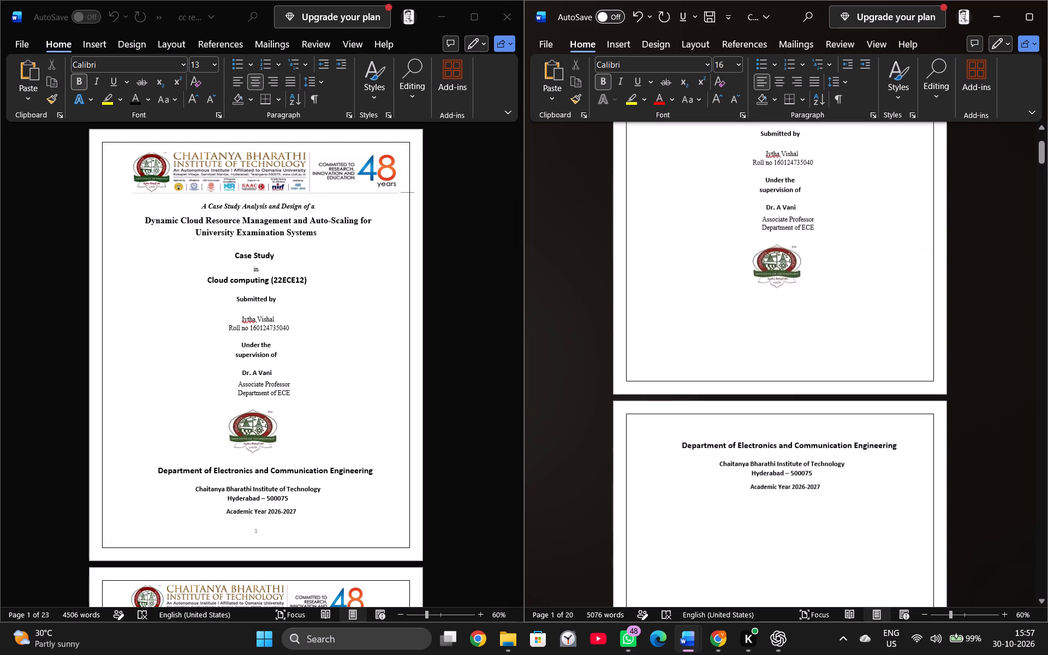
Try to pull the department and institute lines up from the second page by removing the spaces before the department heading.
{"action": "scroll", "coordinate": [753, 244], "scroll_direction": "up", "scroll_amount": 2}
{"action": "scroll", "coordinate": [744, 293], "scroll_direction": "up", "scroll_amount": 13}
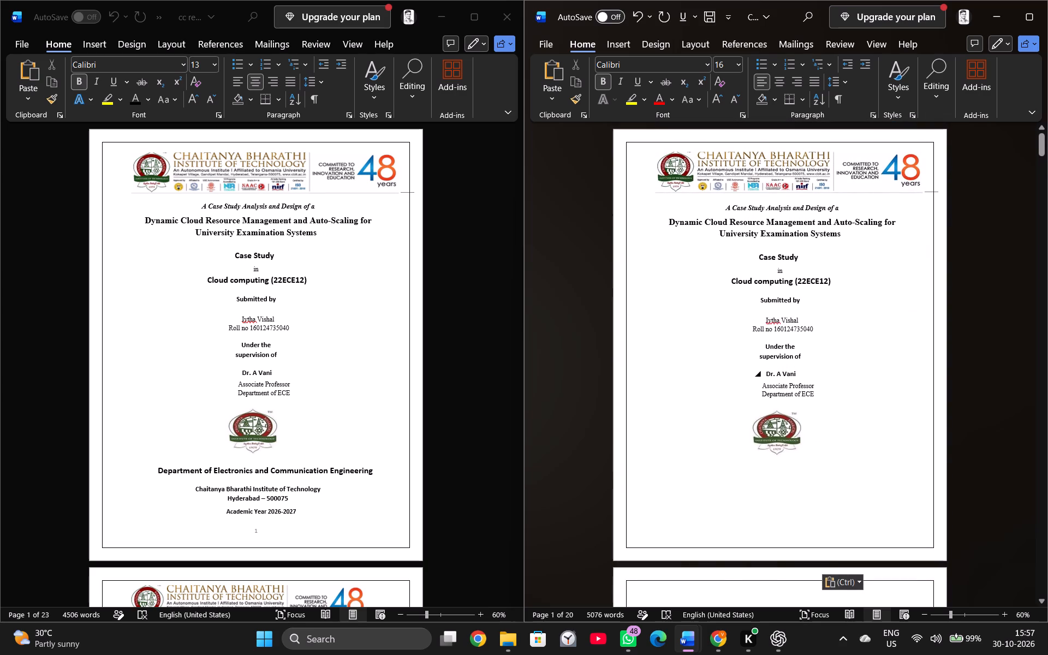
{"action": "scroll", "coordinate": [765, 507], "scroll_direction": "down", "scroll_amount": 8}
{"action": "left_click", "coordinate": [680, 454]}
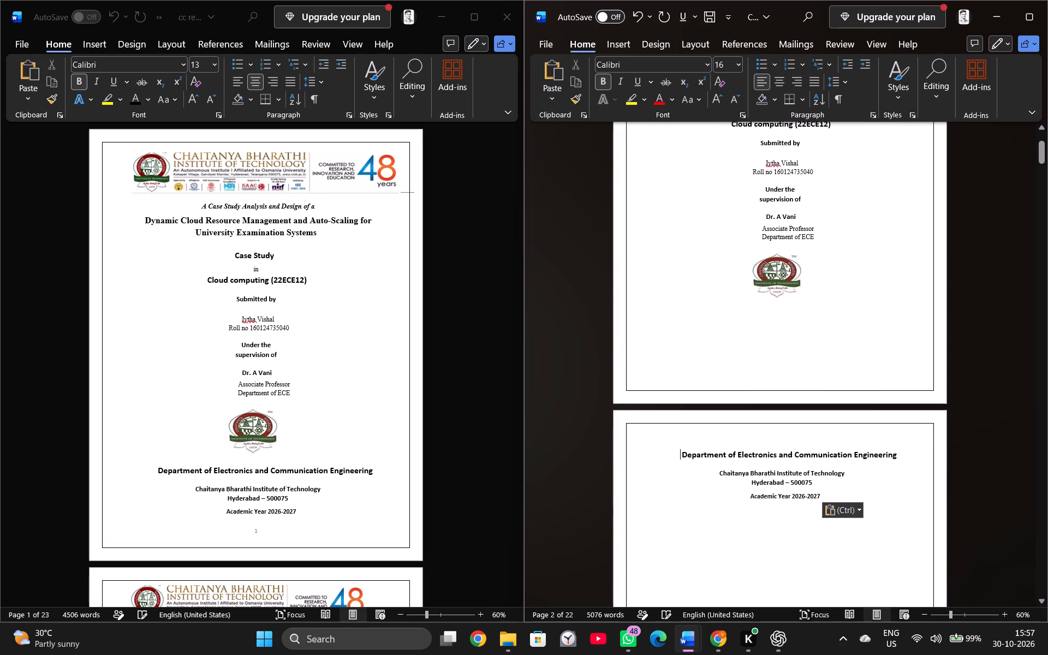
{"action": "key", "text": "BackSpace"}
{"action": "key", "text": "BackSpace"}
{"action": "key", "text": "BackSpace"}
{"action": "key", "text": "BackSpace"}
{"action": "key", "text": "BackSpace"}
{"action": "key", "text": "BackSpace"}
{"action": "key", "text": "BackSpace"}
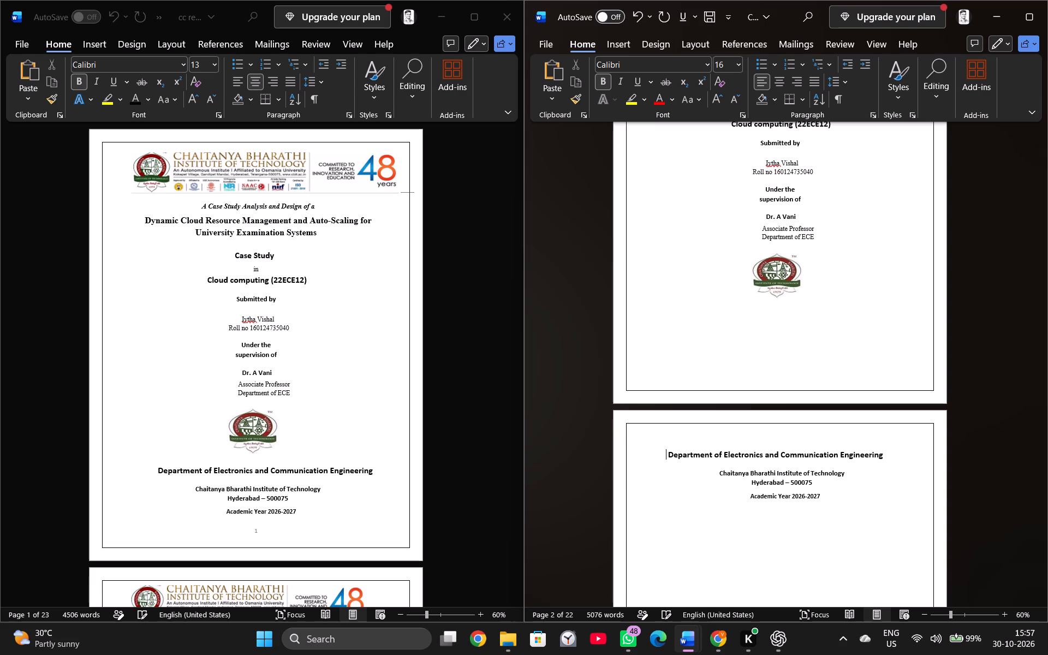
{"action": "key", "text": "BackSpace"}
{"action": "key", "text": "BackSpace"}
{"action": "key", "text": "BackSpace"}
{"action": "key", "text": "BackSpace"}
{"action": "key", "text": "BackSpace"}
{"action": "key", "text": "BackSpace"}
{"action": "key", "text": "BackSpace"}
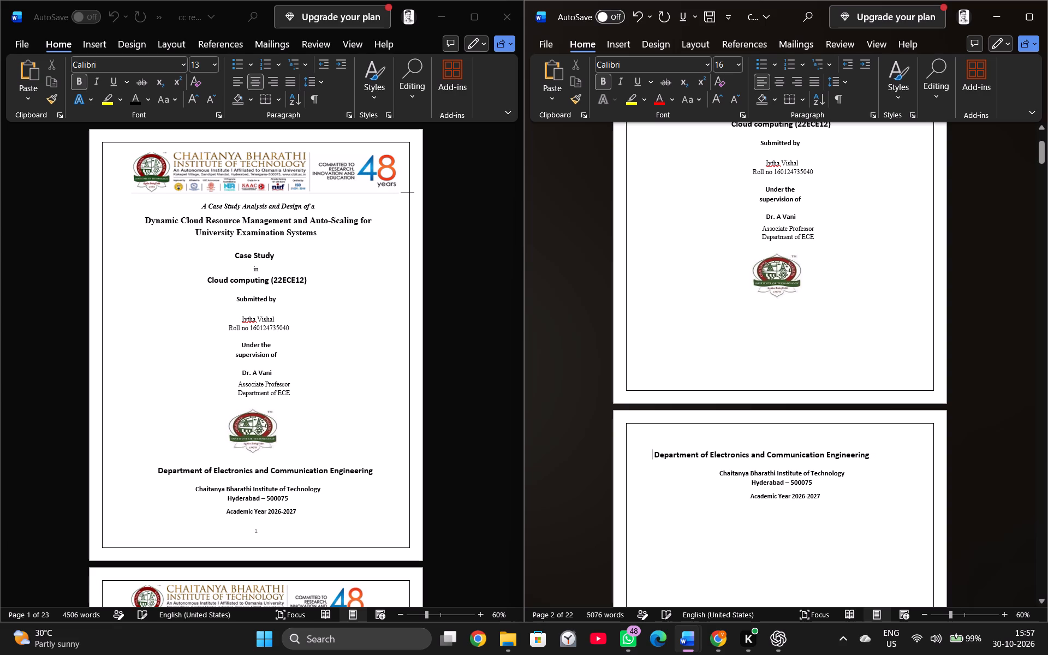
Copy the department, institute and academic year lines from the second page onto the cover page, below the supervisor's details.
{"action": "left_click_drag", "start_coordinate": [653, 447], "coordinate": [836, 502]}
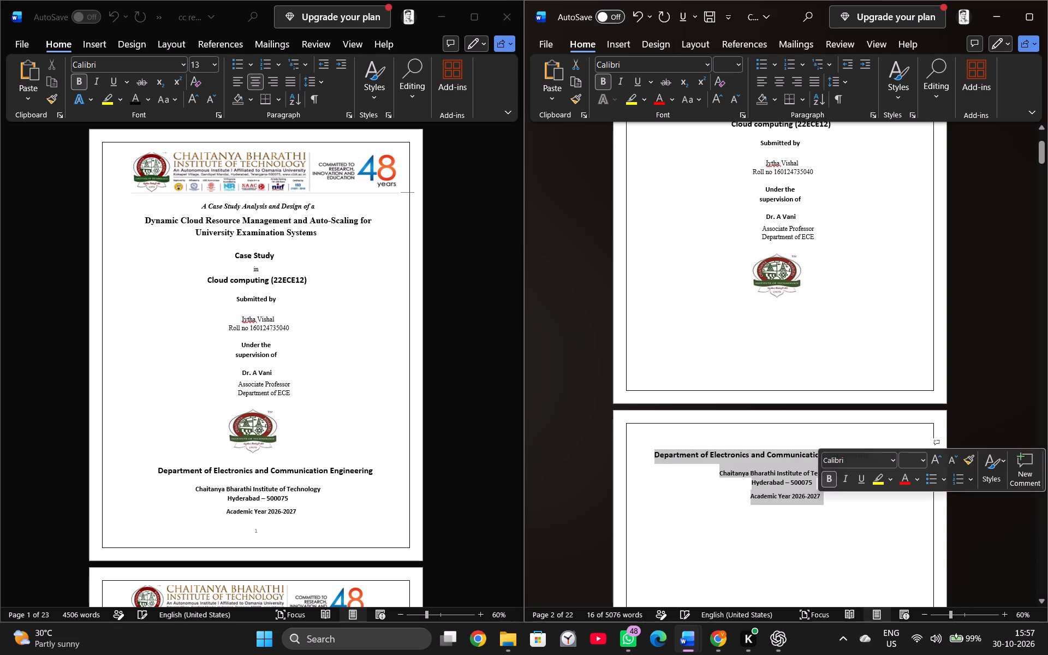
{"action": "key", "text": "ctrl+c"}
{"action": "left_click", "coordinate": [704, 323]}
{"action": "scroll", "coordinate": [793, 285], "scroll_direction": "up", "scroll_amount": 6}
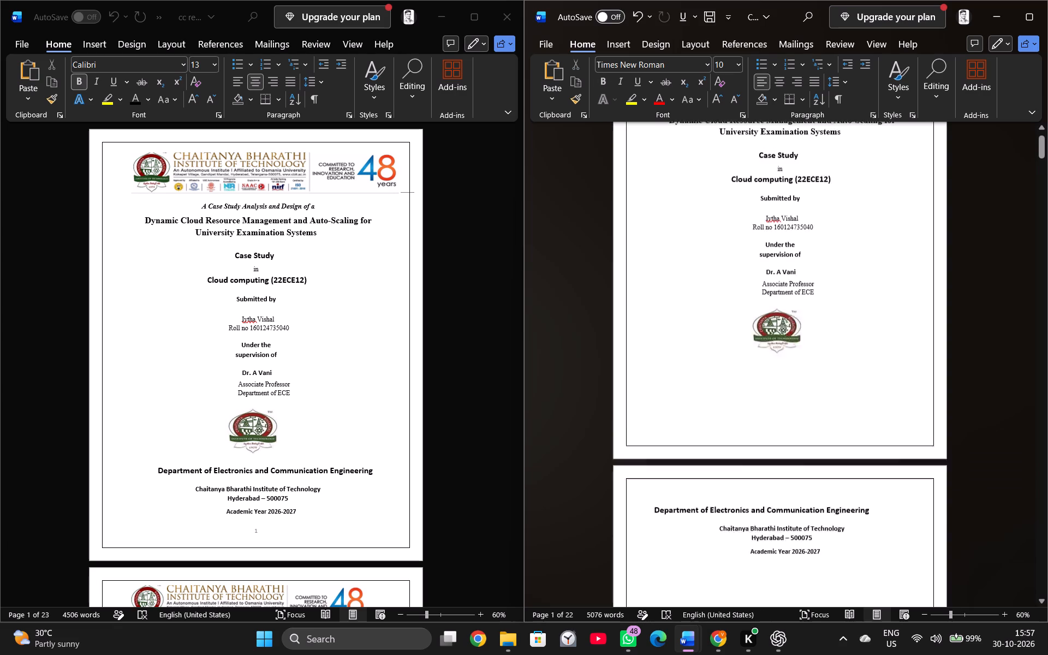
{"action": "key", "text": "ctrl+v"}
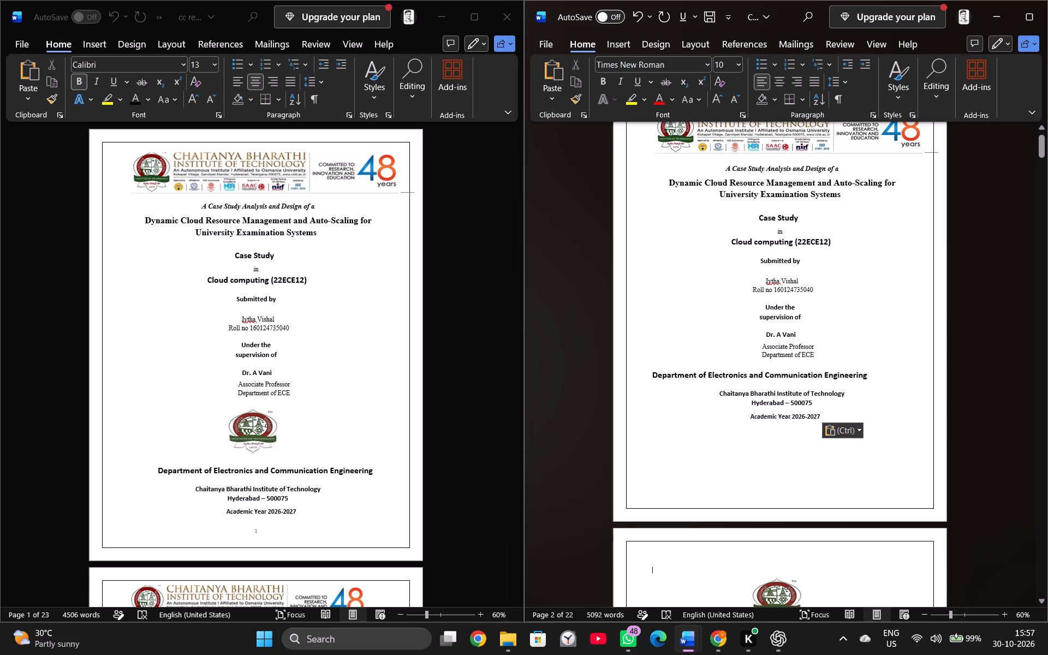
Move the institute logo from the second page up to the cover page, between the supervisor's details and the department heading.
{"action": "scroll", "coordinate": [769, 480], "scroll_direction": "up", "scroll_amount": 6}
{"action": "scroll", "coordinate": [769, 480], "scroll_direction": "down", "scroll_amount": 8}
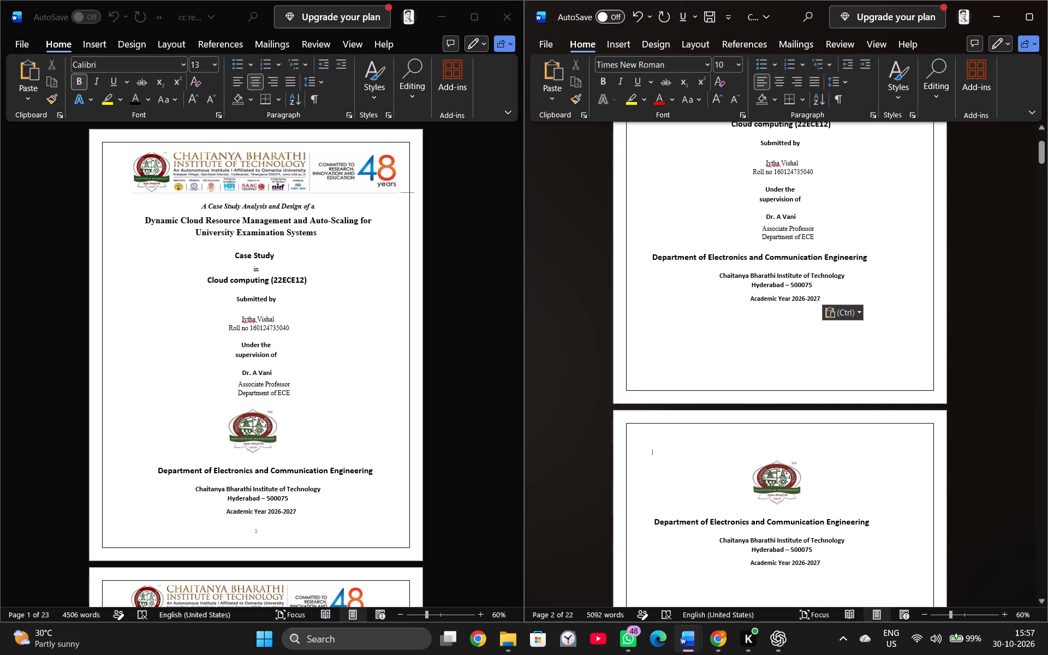
{"action": "left_click_drag", "start_coordinate": [772, 484], "coordinate": [781, 278]}
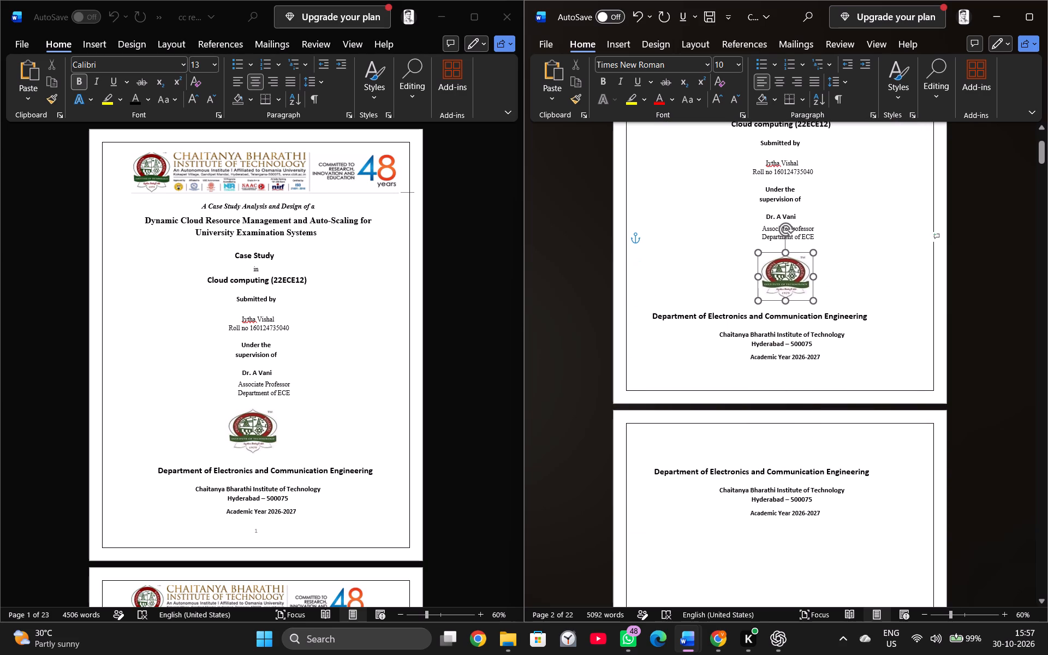
{"action": "left_click_drag", "start_coordinate": [781, 278], "coordinate": [791, 271]}
Indent the cover page's department heading with leading spaces so it is centred above the institute lines.
{"action": "left_click", "coordinate": [650, 308]}
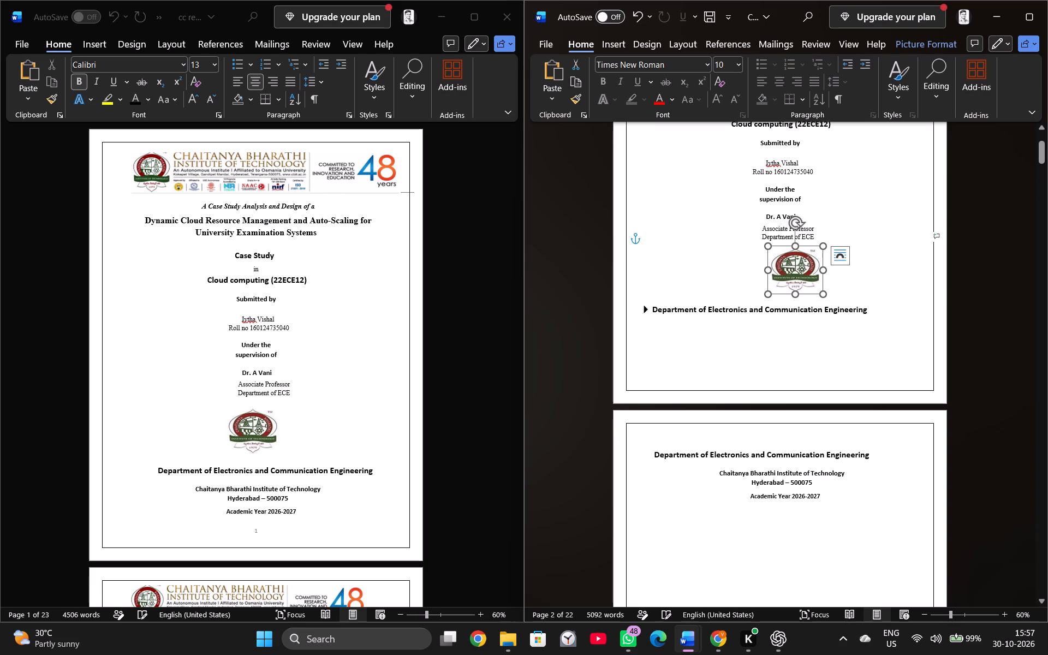
{"action": "left_click", "coordinate": [648, 309]}
{"action": "left_click", "coordinate": [652, 308]}
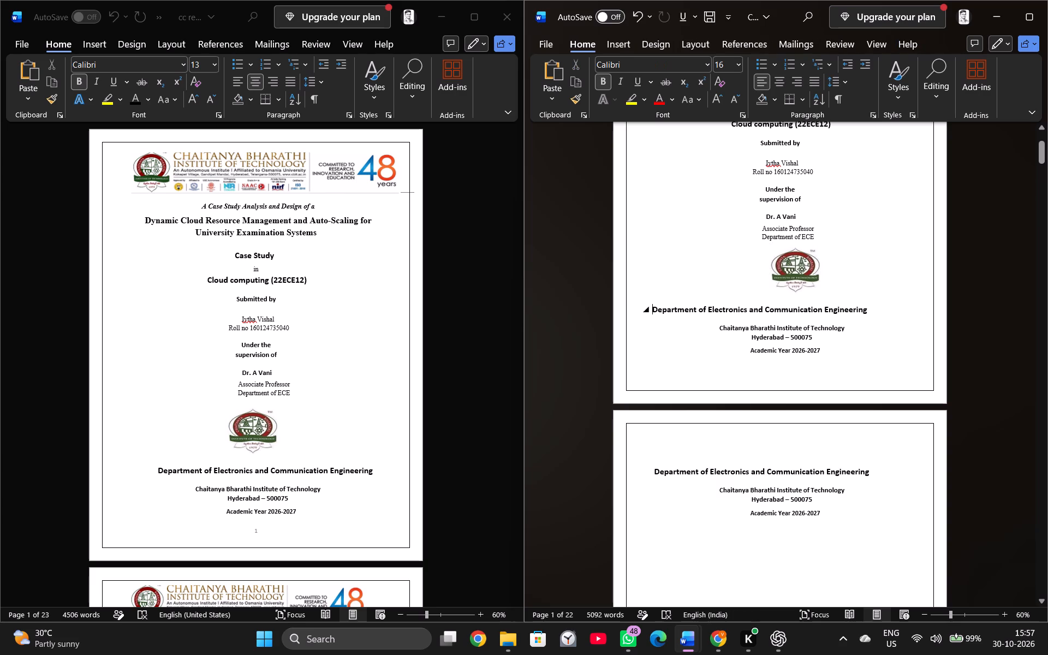
{"action": "key", "text": "space"}
{"action": "key", "text": "space"}
{"action": "key", "text": "space"}
{"action": "key", "text": "space"}
{"action": "key", "text": "space"}
{"action": "key", "text": "space"}
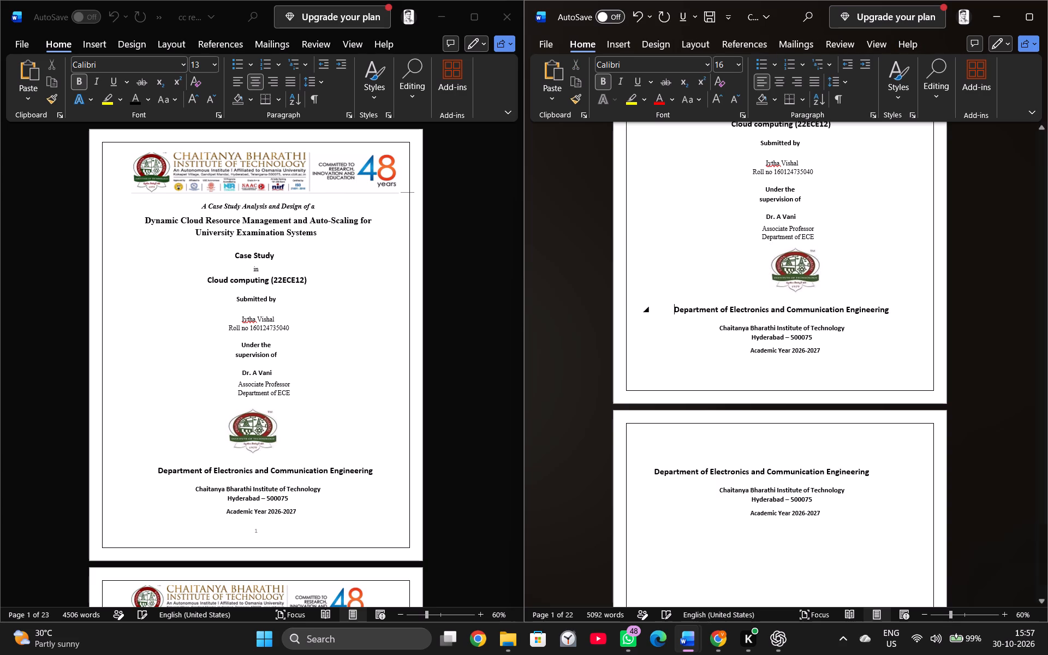
{"action": "key", "text": "space"}
{"action": "key", "text": "space"}
{"action": "key", "text": "space"}
{"action": "key", "text": "space"}
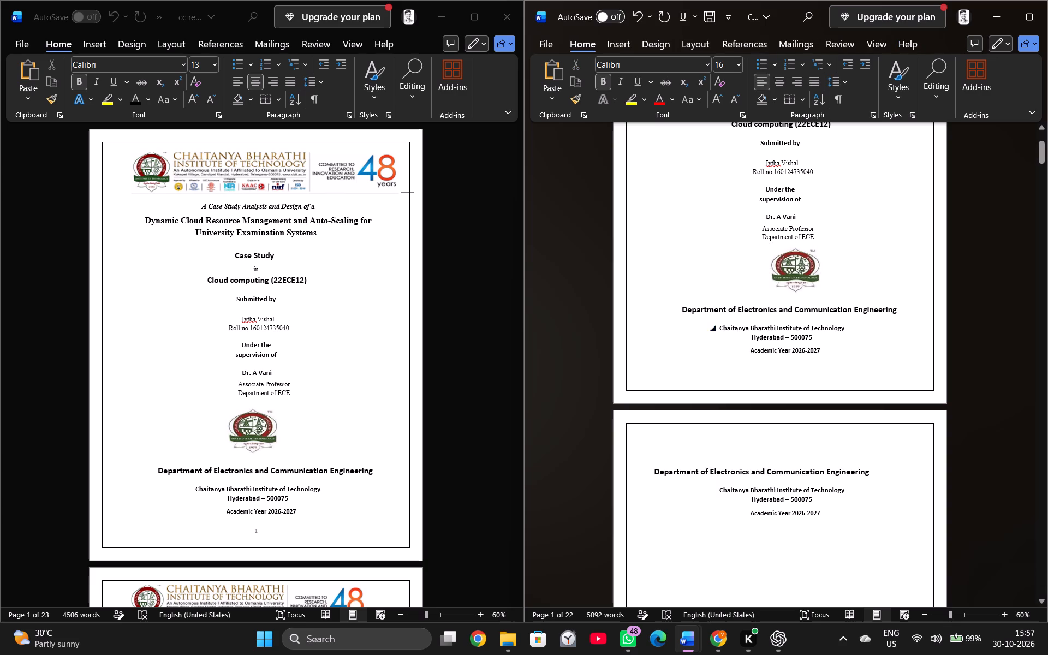
Delete the duplicate department, institute and academic year lines from the second page.
{"action": "left_click_drag", "start_coordinate": [653, 468], "coordinate": [815, 517]}
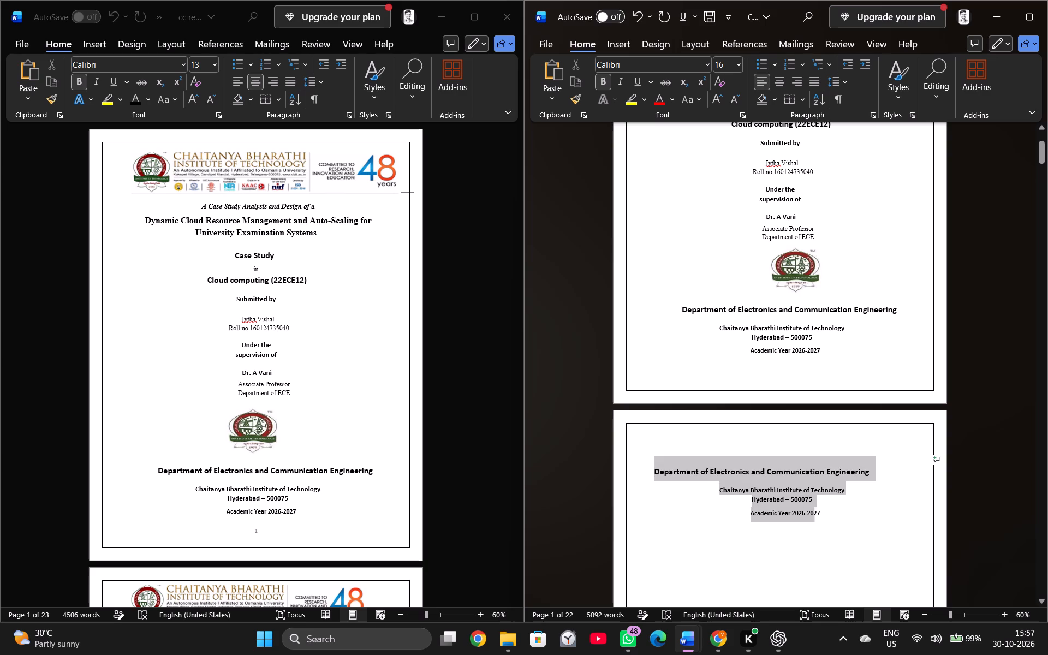
{"action": "left_click_drag", "start_coordinate": [815, 517], "coordinate": [827, 518]}
{"action": "key", "text": "BackSpace"}
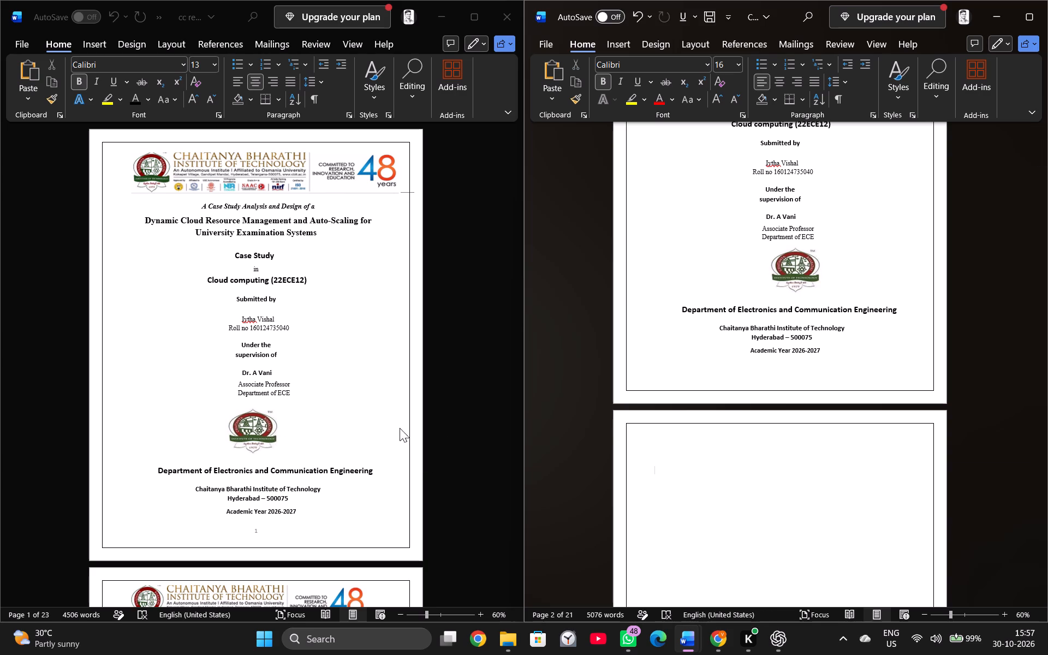
Nudge the cover page's institute logo slightly left so it sits centred above the department heading.
{"action": "scroll", "coordinate": [604, 444], "scroll_direction": "up", "scroll_amount": 5}
{"action": "left_click_drag", "start_coordinate": [796, 370], "coordinate": [799, 368]}
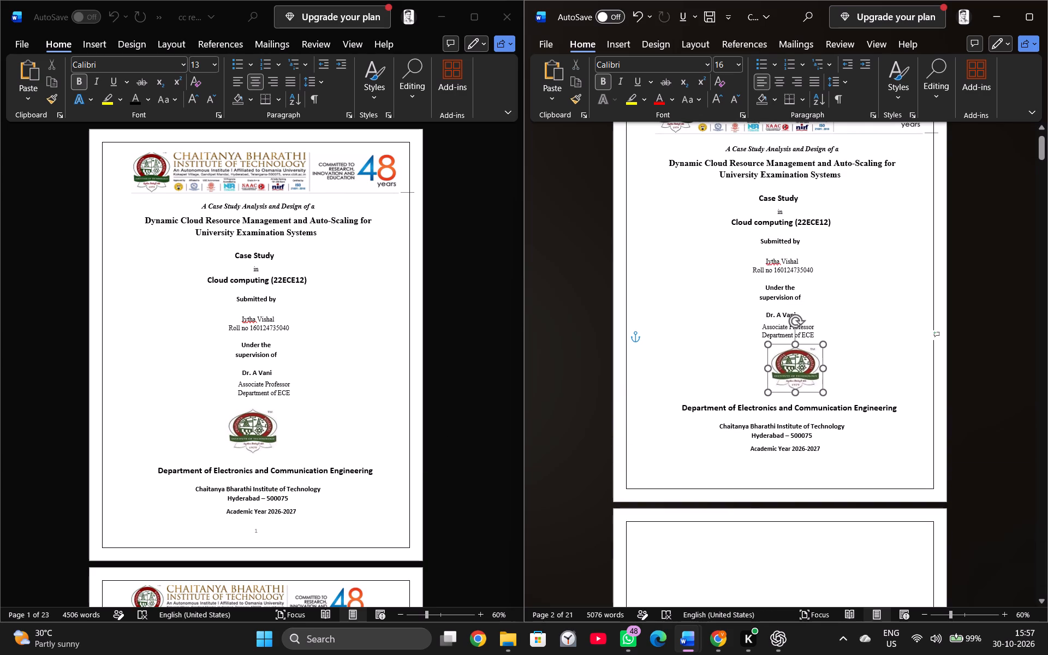
{"action": "left_click_drag", "start_coordinate": [799, 368], "coordinate": [785, 367]}
{"action": "scroll", "coordinate": [854, 331], "scroll_direction": "up", "scroll_amount": 4}
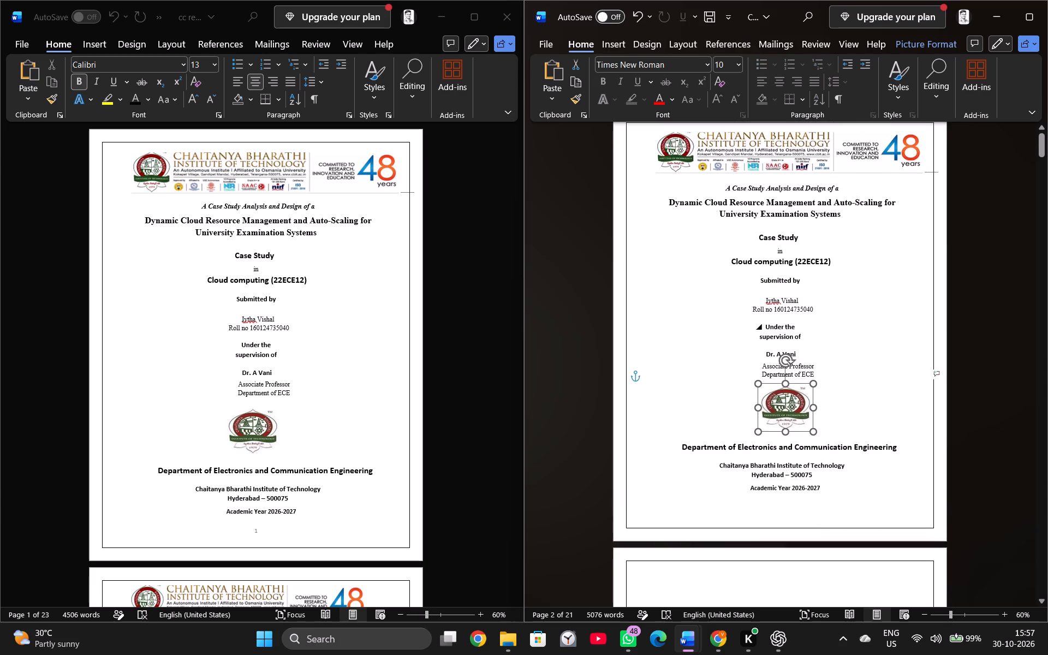
{"action": "left_click", "coordinate": [857, 340]}
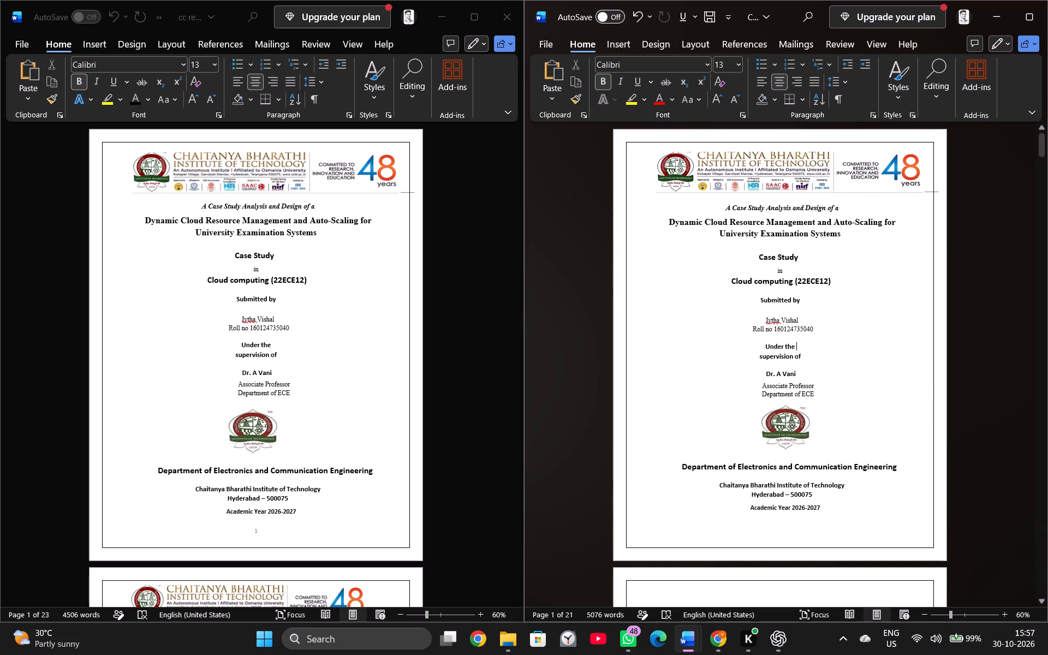
Replace the cover page's title with "Cloud-Based Banking System — Security, SLA and Scalability", copied from the report's original title page.
{"action": "scroll", "coordinate": [668, 430], "scroll_direction": "down", "scroll_amount": 3}
{"action": "scroll", "coordinate": [708, 504], "scroll_direction": "down", "scroll_amount": 20}
{"action": "scroll", "coordinate": [708, 504], "scroll_direction": "down", "scroll_amount": 11}
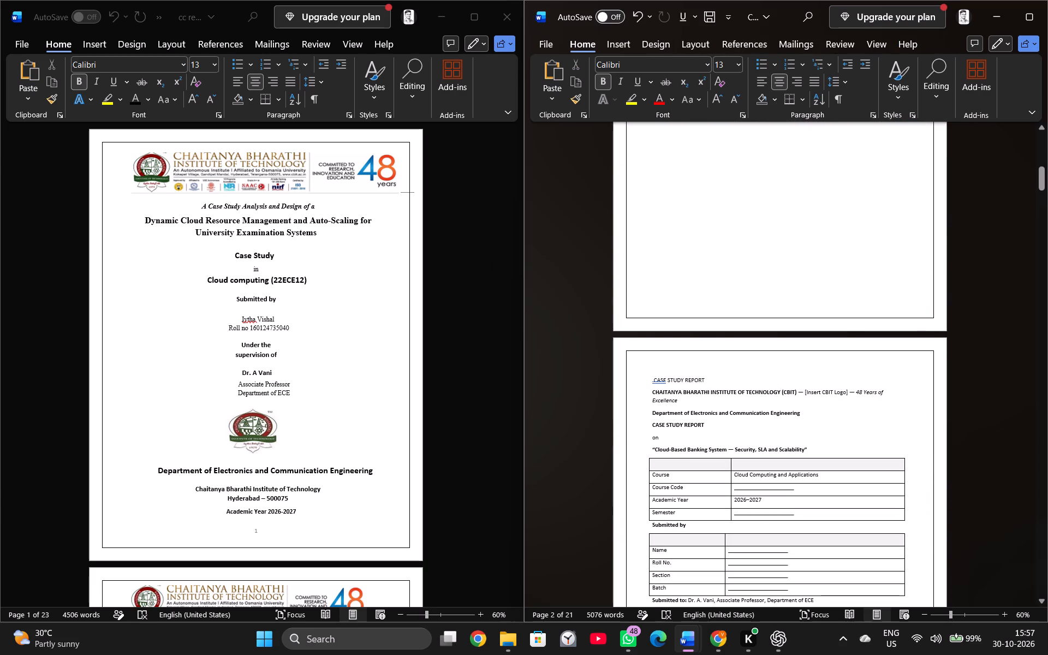
{"action": "scroll", "coordinate": [670, 434], "scroll_direction": "down", "scroll_amount": 1}
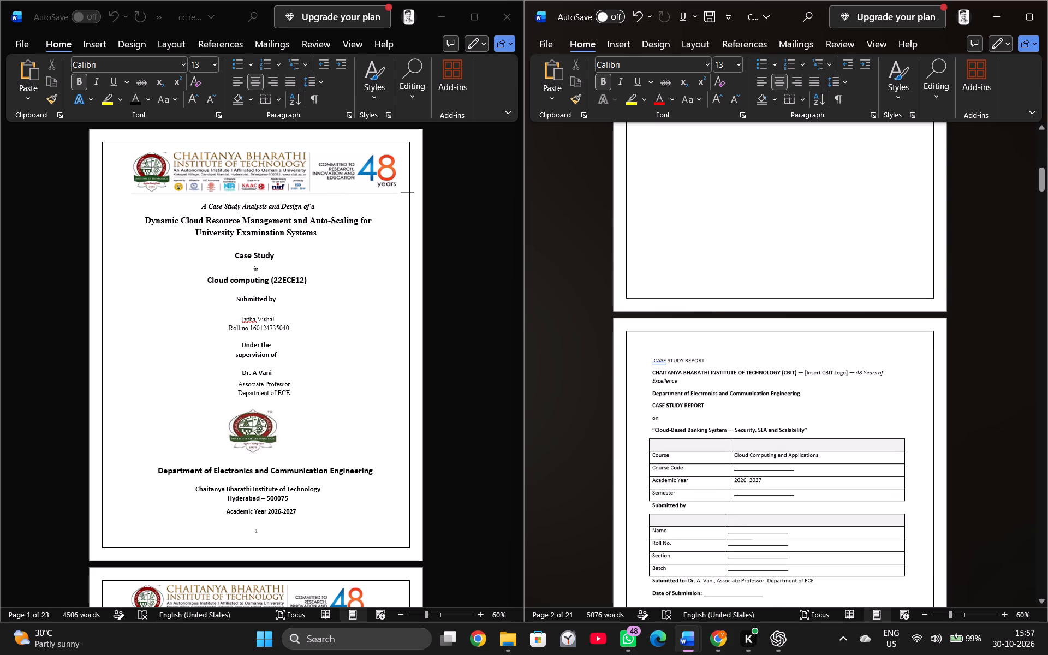
{"action": "left_click_drag", "start_coordinate": [651, 427], "coordinate": [717, 424]}
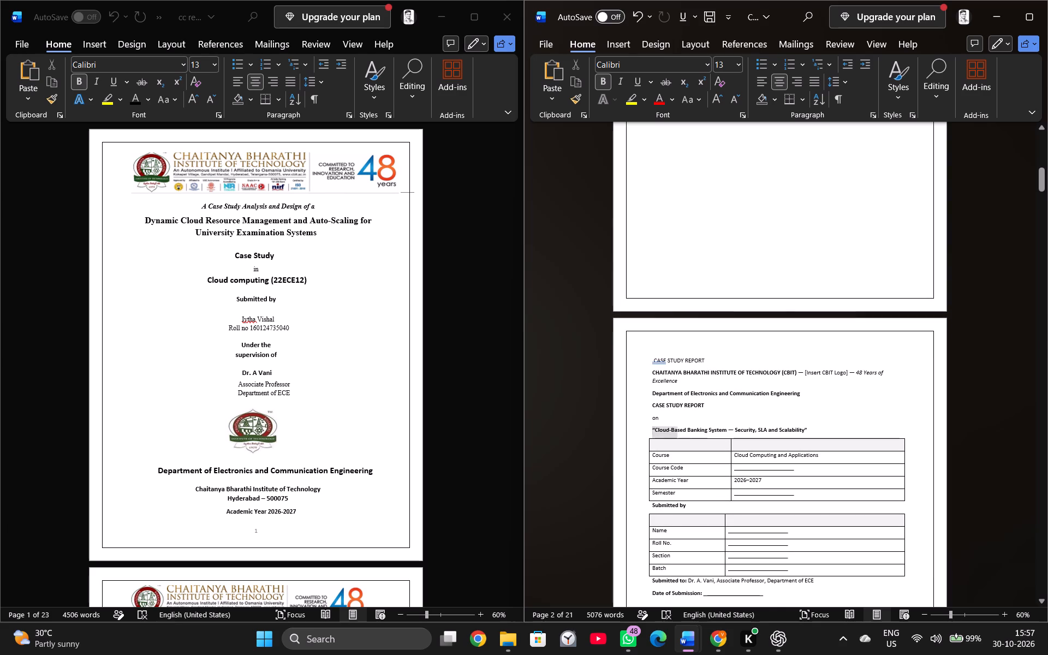
{"action": "left_click_drag", "start_coordinate": [717, 424], "coordinate": [814, 427]}
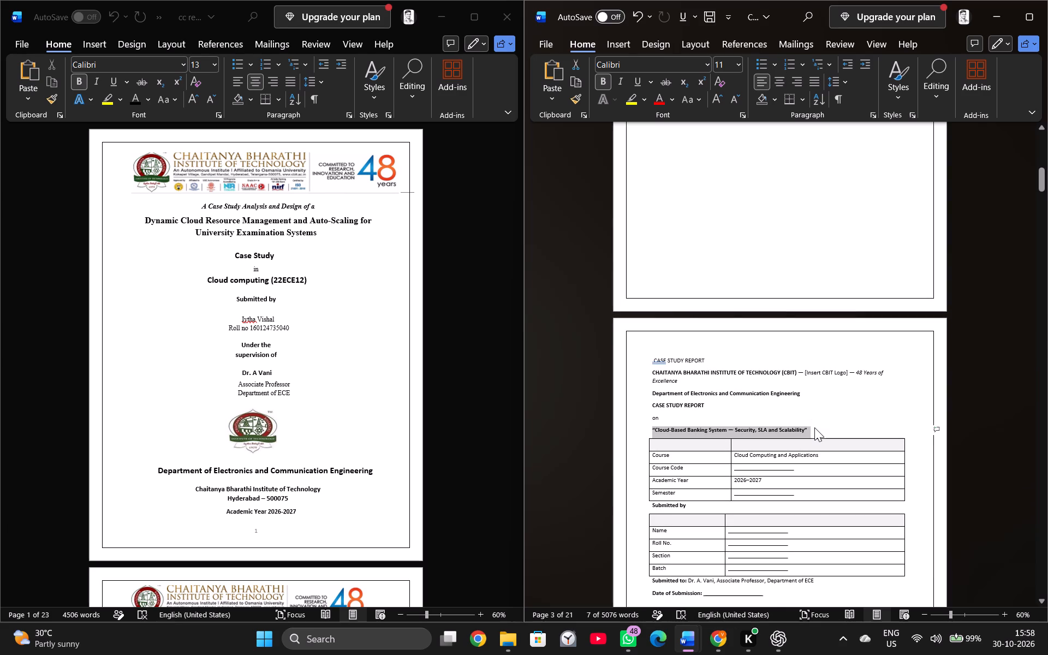
{"action": "key", "text": "ctrl+c"}
{"action": "left_click", "coordinate": [806, 394]}
{"action": "scroll", "coordinate": [796, 371], "scroll_direction": "up", "scroll_amount": 20}
{"action": "scroll", "coordinate": [796, 371], "scroll_direction": "up", "scroll_amount": 8}
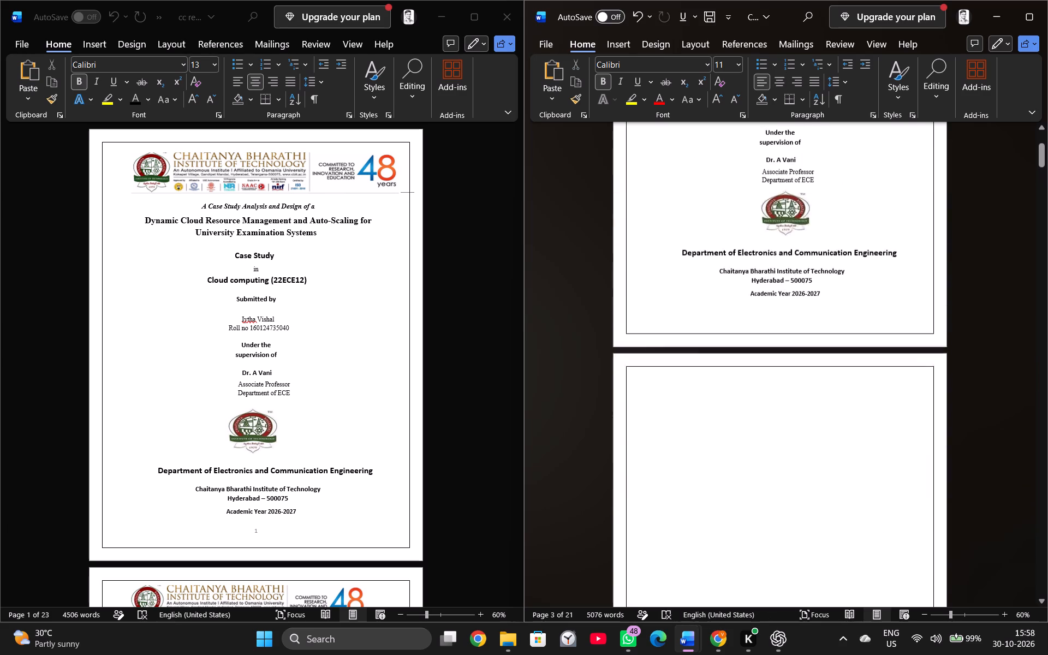
{"action": "scroll", "coordinate": [795, 371], "scroll_direction": "up", "scroll_amount": 11}
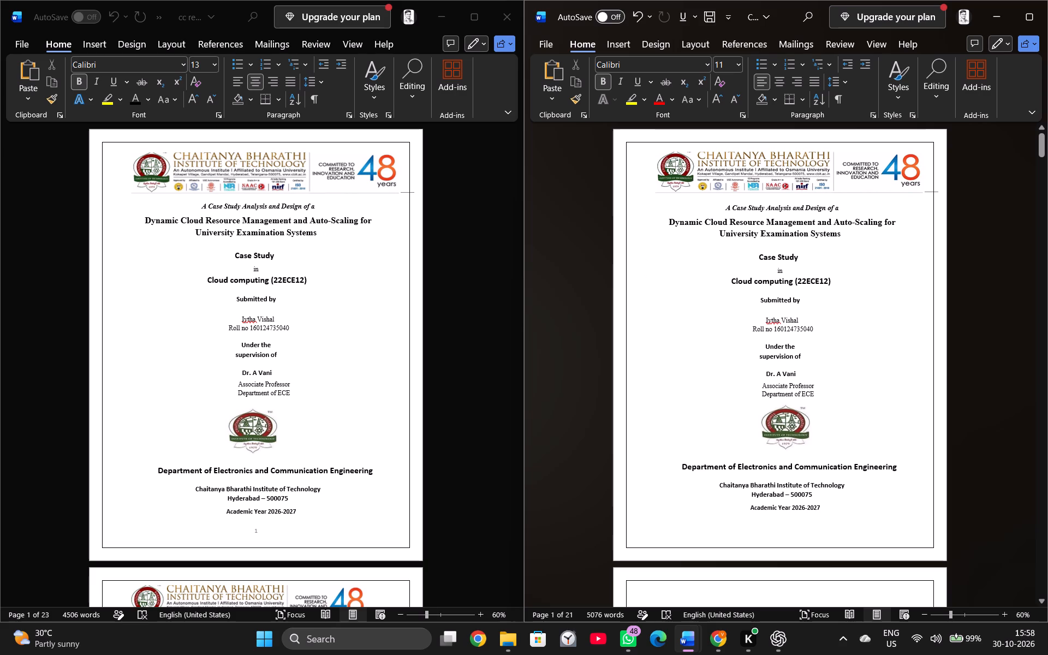
{"action": "left_click_drag", "start_coordinate": [666, 218], "coordinate": [840, 235]}
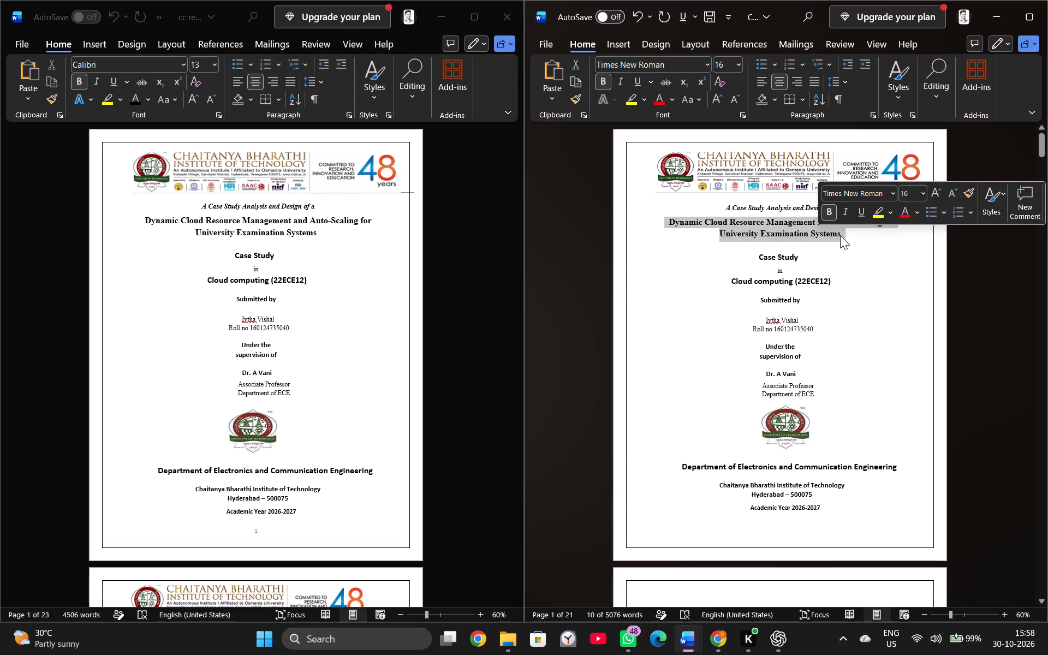
{"action": "key", "text": "ctrl+v"}
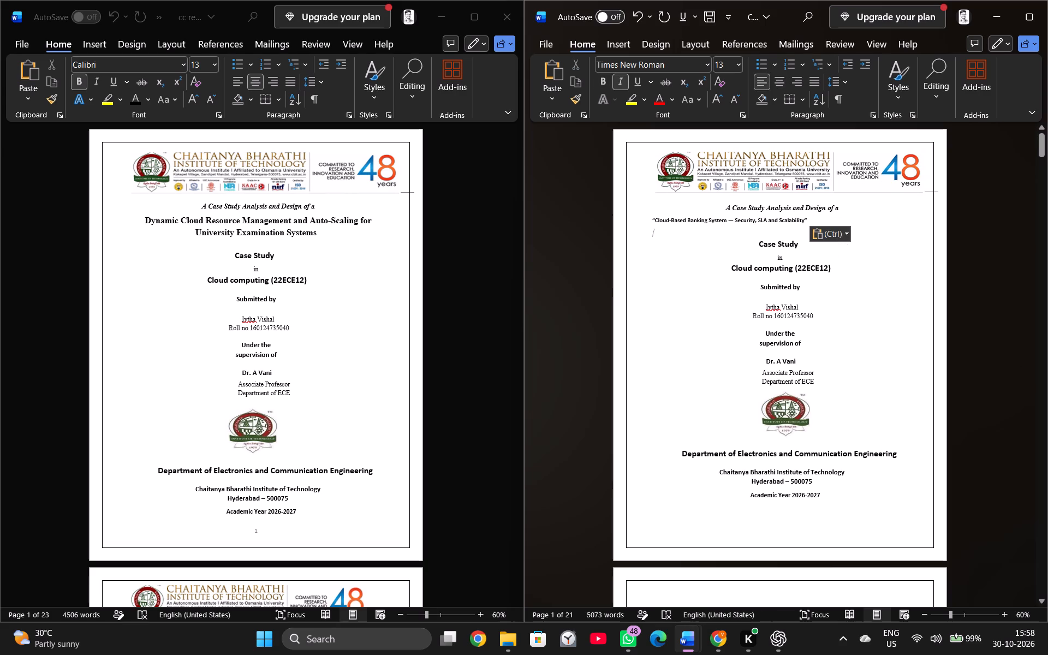
Format the new cover page title in Times New Roman, size 14.
{"action": "left_click_drag", "start_coordinate": [650, 216], "coordinate": [824, 208]}
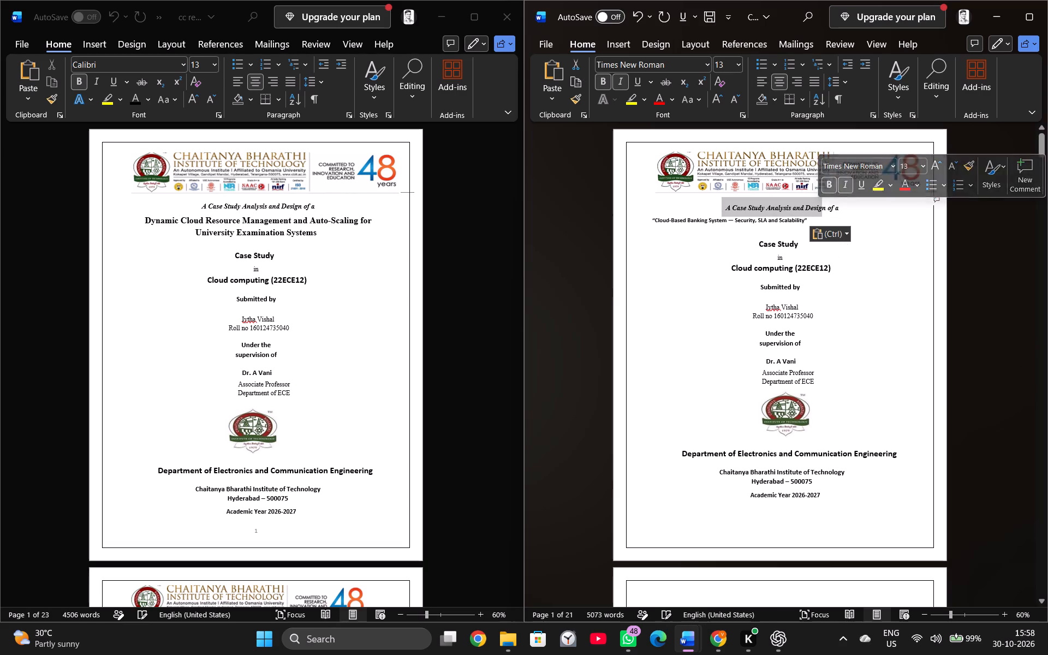
{"action": "left_click", "coordinate": [863, 219]}
{"action": "left_click_drag", "start_coordinate": [649, 221], "coordinate": [827, 213]}
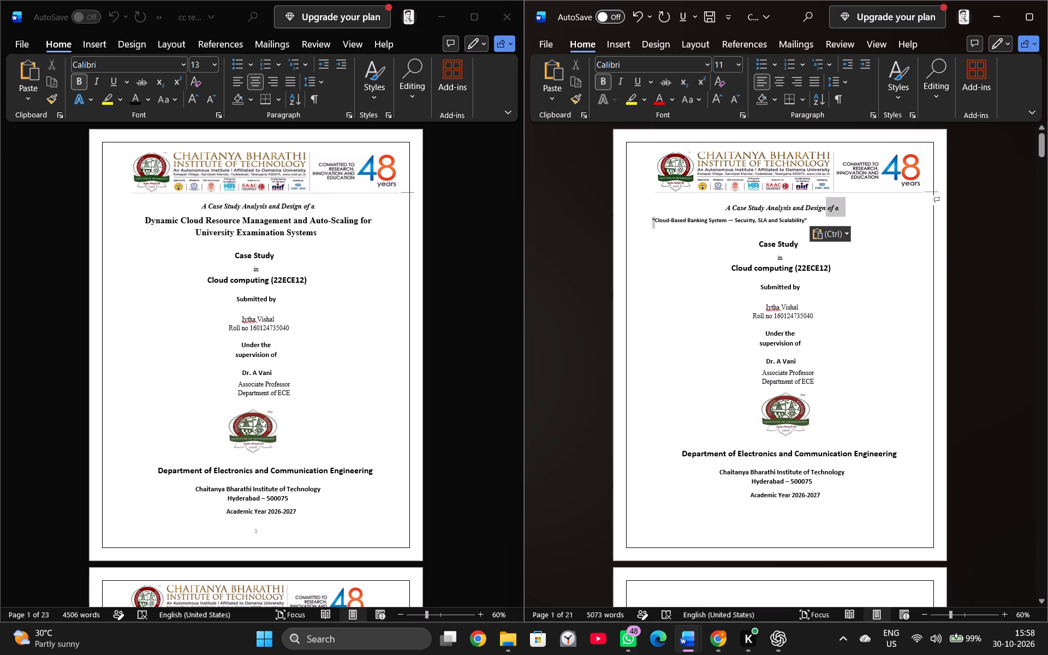
{"action": "left_click_drag", "start_coordinate": [827, 213], "coordinate": [824, 221]}
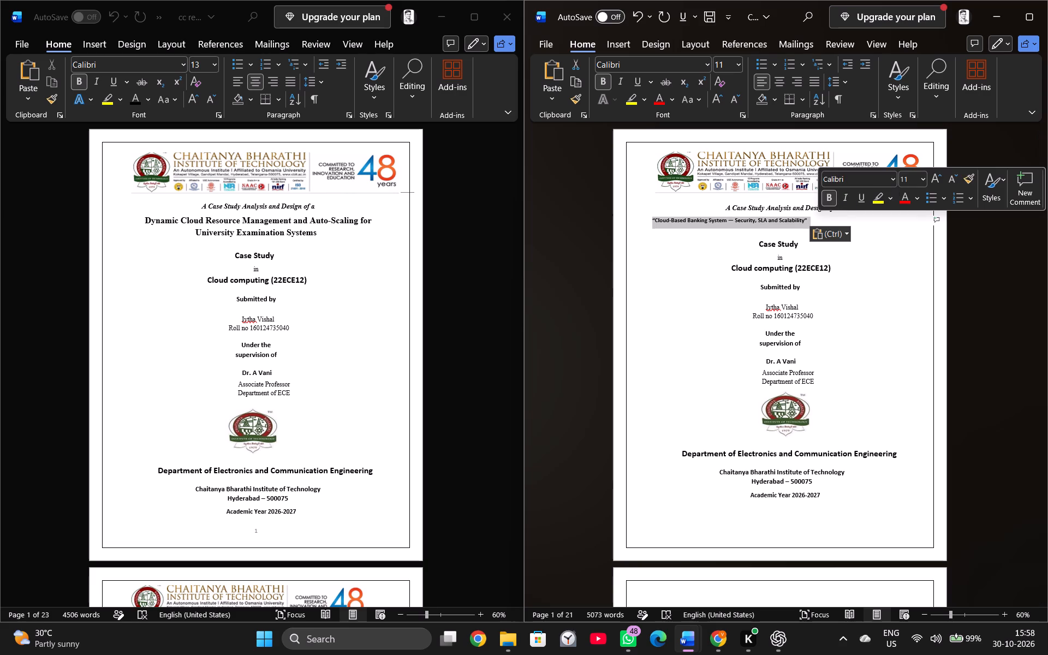
{"action": "left_click", "coordinate": [893, 183]}
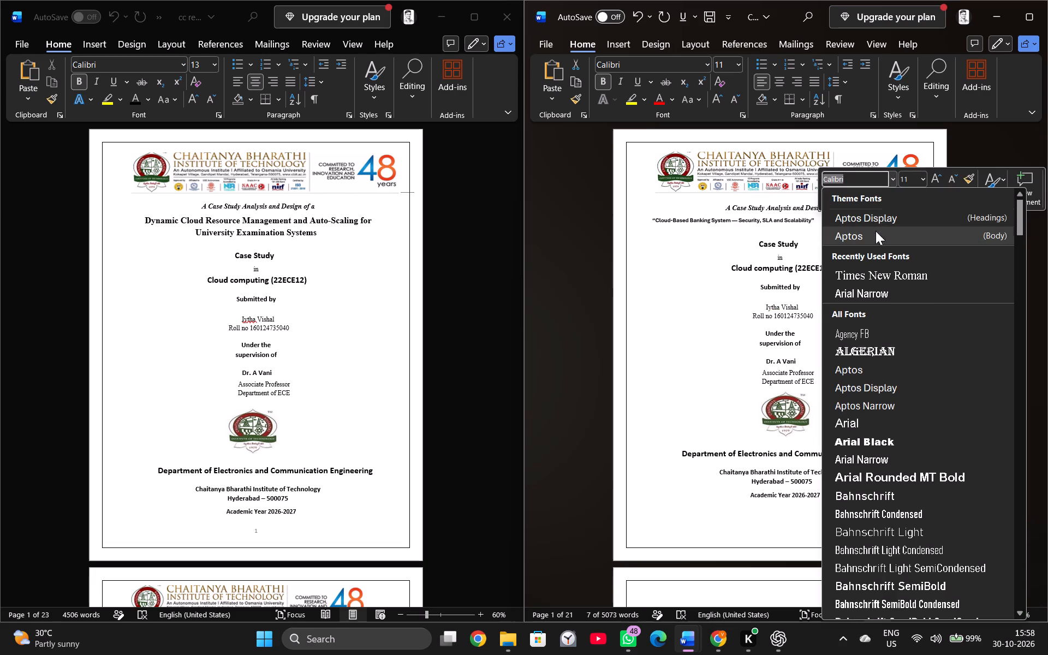
{"action": "left_click", "coordinate": [874, 279]}
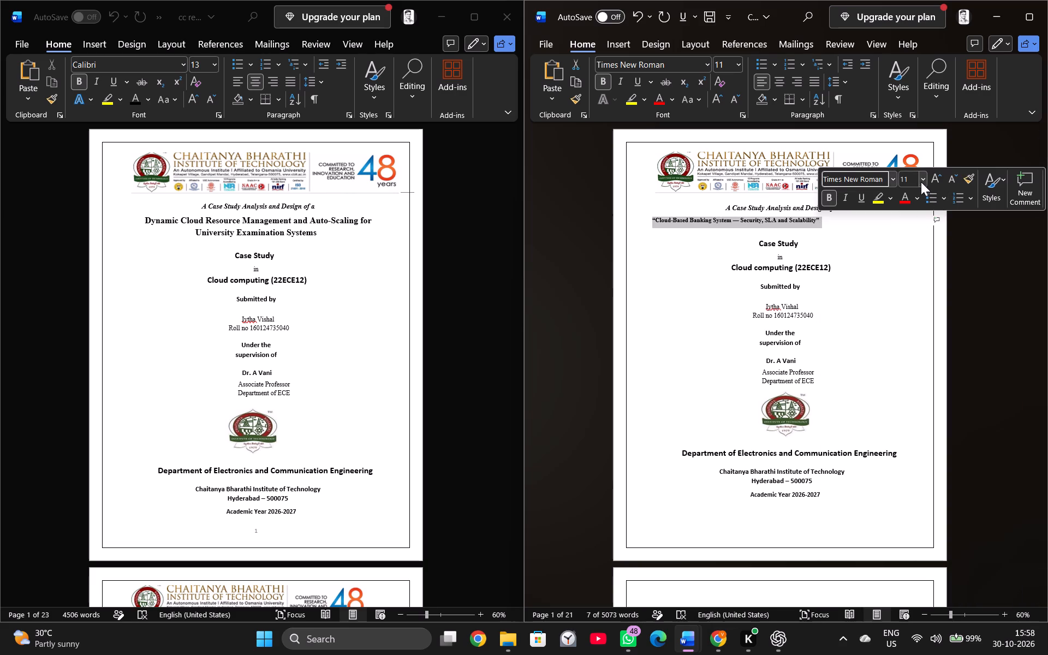
{"action": "left_click", "coordinate": [920, 181]}
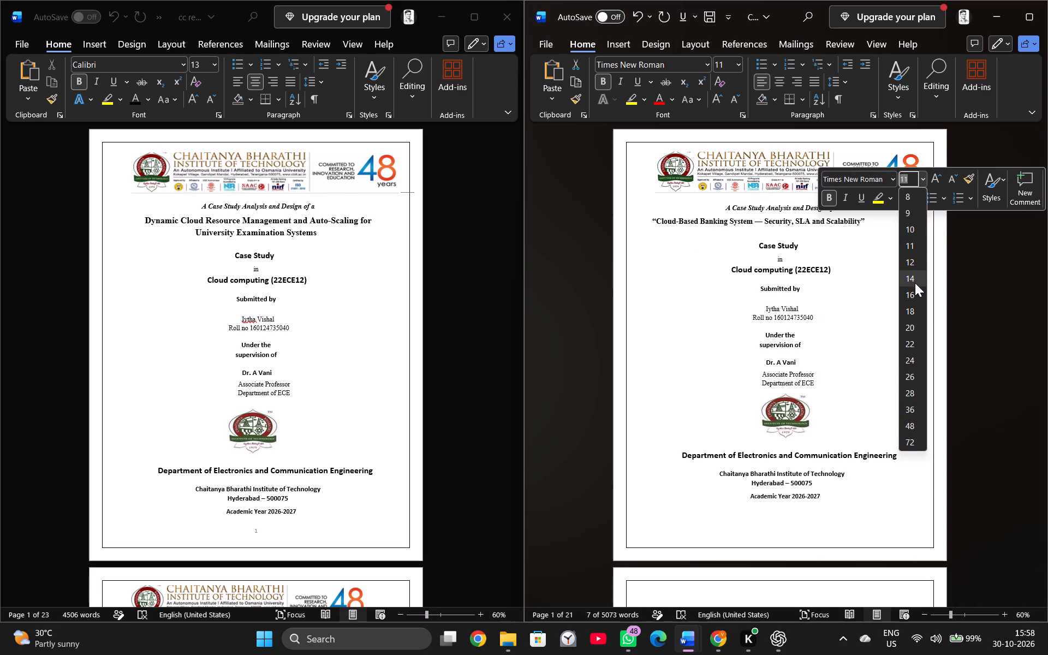
{"action": "left_click", "coordinate": [915, 283]}
{"action": "left_click", "coordinate": [932, 271]}
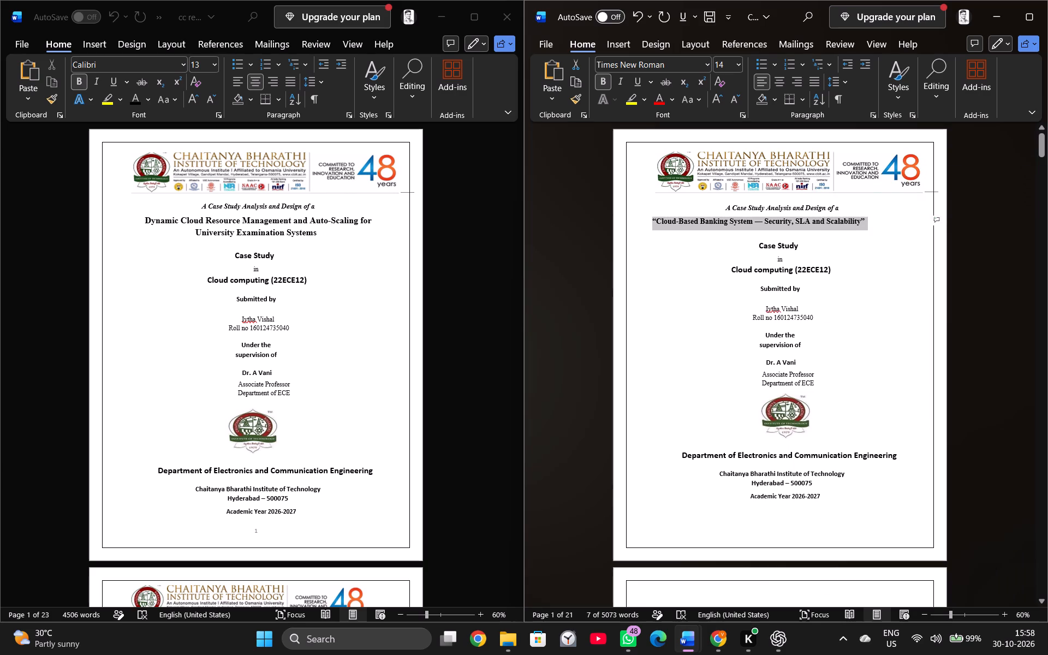
Indent the cover page title with leading spaces so it sits centred beneath the "A Case Study Analysis and Design of a" line.
{"action": "left_click", "coordinate": [648, 223]}
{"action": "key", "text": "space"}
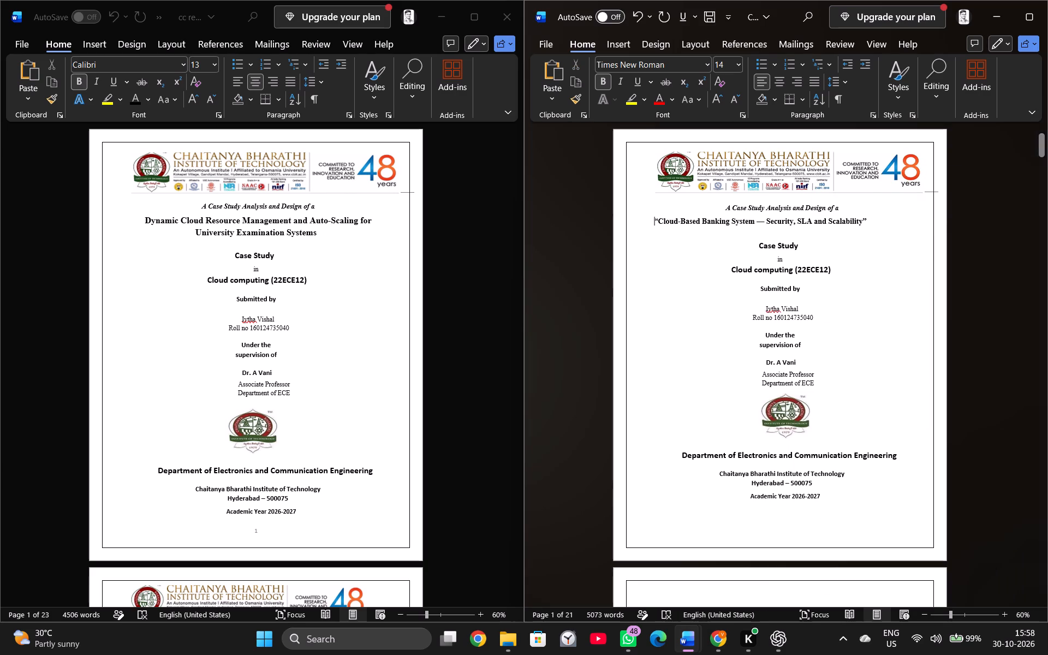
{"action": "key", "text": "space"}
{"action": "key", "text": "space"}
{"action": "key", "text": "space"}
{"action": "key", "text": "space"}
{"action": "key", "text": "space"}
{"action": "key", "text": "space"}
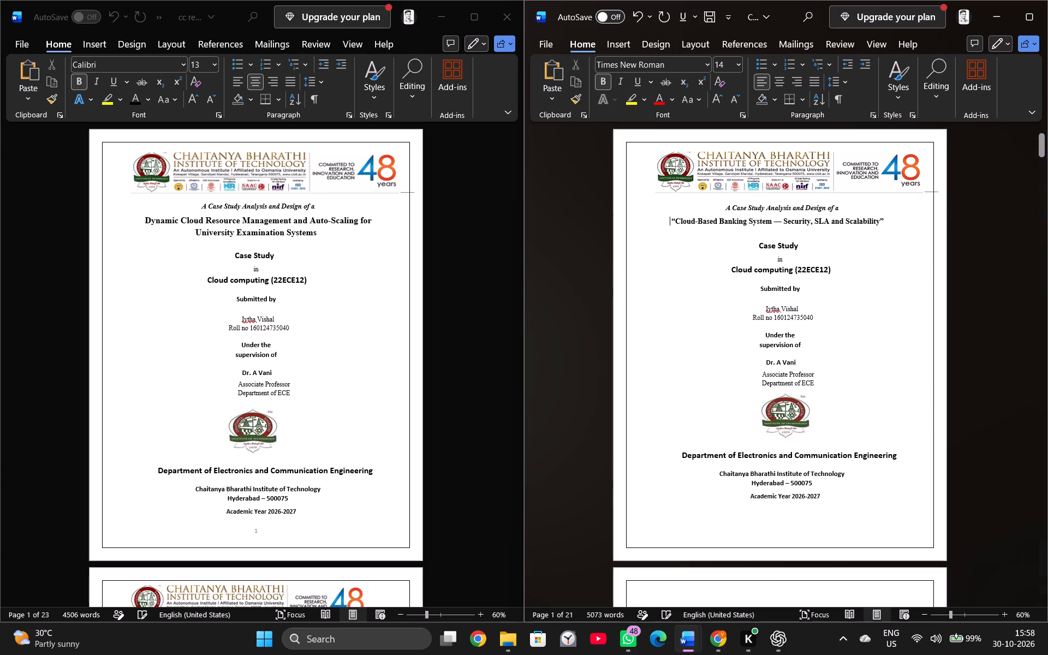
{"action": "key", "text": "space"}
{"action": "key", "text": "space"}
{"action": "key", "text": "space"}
Delete the blank line between the cover page title and the "Case Study" heading.
{"action": "left_click", "coordinate": [762, 237]}
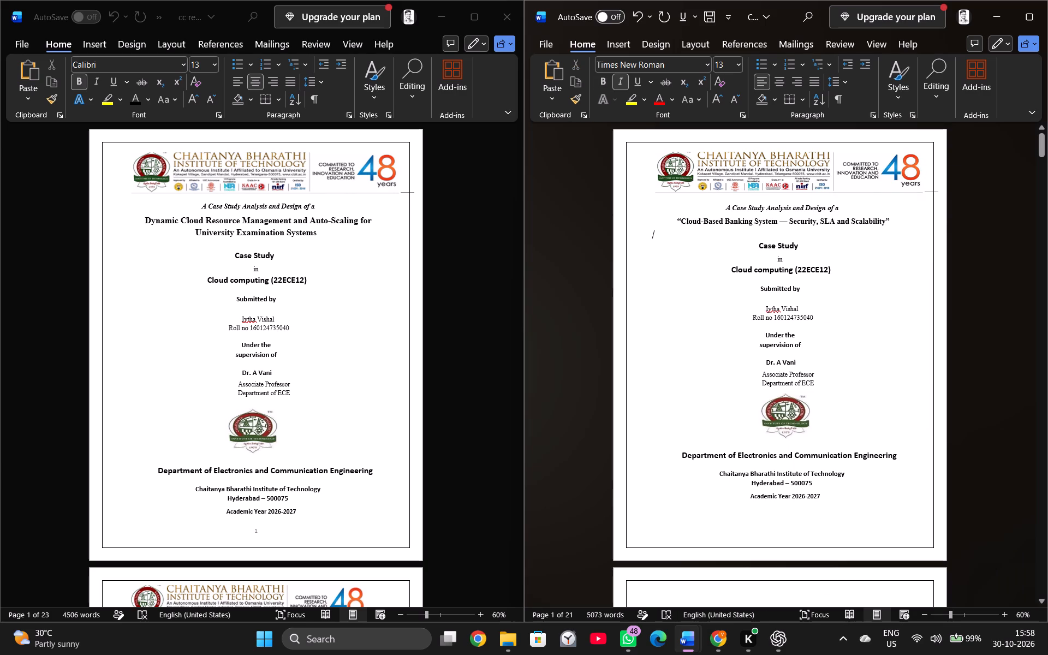
{"action": "key", "text": "BackSpace"}
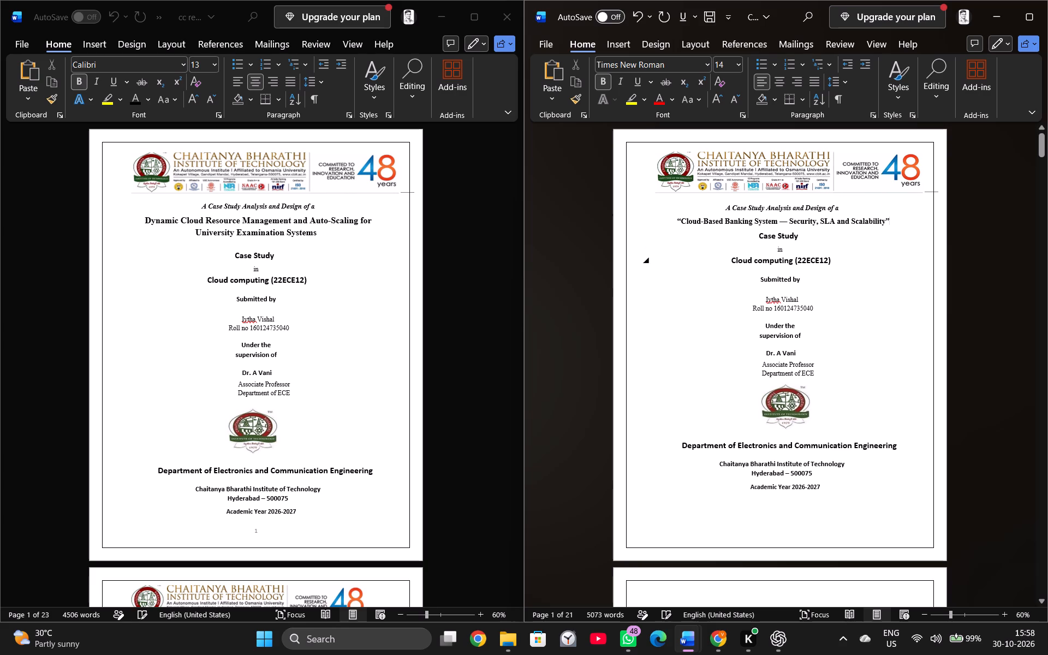
Replace the student name under "Submitted by" on the Cloud-Based Banking System cover page with the new submitter's name, starting with a capital letter.
{"action": "scroll", "coordinate": [834, 373], "scroll_direction": "up", "scroll_amount": 5}
{"action": "left_click", "coordinate": [810, 297]}
{"action": "key", "text": "BackSpace"}
{"action": "key", "text": "BackSpace"}
{"action": "key", "text": "BackSpace"}
{"action": "key", "text": "BackSpace"}
{"action": "key", "text": "BackSpace"}
{"action": "key", "text": "BackSpace"}
{"action": "key", "text": "BackSpace"}
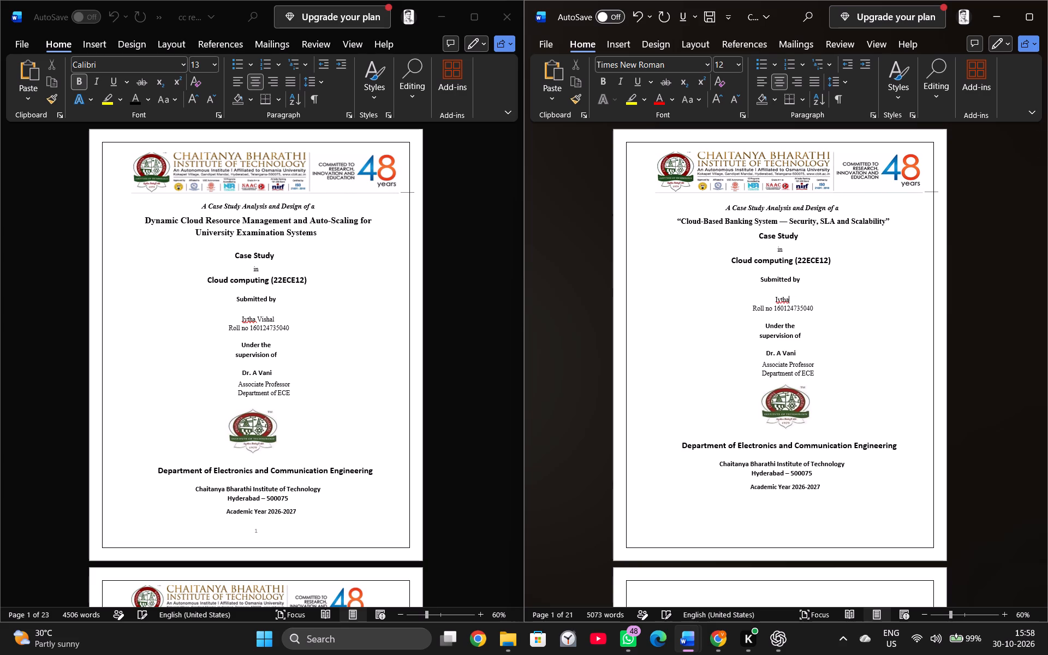
{"action": "key", "text": "BackSpace"}
{"action": "key", "text": "BackSpace"}
{"action": "key", "text": "BackSpace"}
{"action": "key", "text": "BackSpace"}
{"action": "key", "text": "BackSpace"}
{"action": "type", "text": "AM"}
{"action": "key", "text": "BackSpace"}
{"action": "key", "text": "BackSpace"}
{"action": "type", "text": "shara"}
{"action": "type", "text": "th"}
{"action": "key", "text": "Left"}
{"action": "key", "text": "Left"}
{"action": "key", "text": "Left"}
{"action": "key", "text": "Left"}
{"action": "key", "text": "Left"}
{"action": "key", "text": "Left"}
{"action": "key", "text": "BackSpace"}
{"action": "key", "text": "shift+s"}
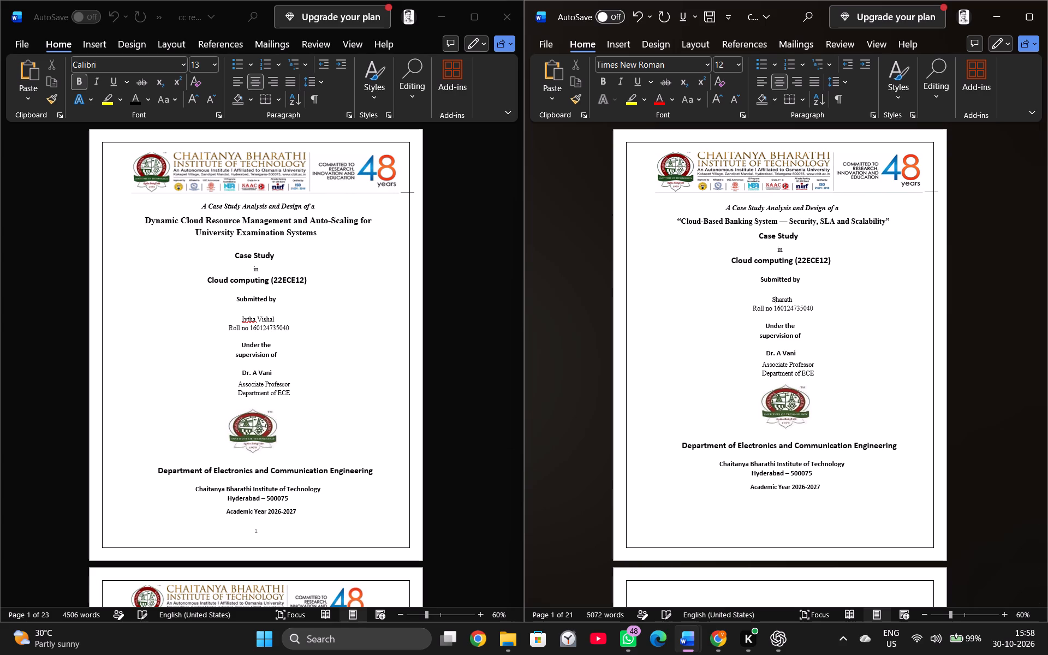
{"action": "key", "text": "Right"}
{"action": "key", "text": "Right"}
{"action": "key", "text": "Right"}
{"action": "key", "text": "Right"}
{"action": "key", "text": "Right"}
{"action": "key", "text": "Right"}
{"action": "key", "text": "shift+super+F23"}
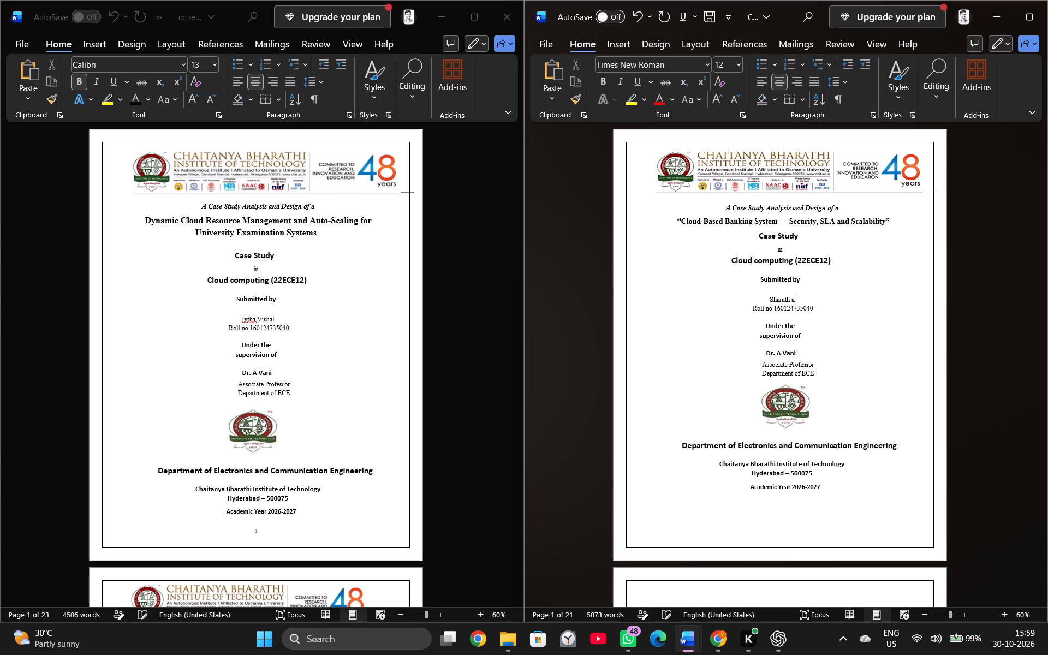
{"action": "key", "text": "BackSpace"}
{"action": "key", "text": "shift+a"}
{"action": "type", "text": "mgoth"}
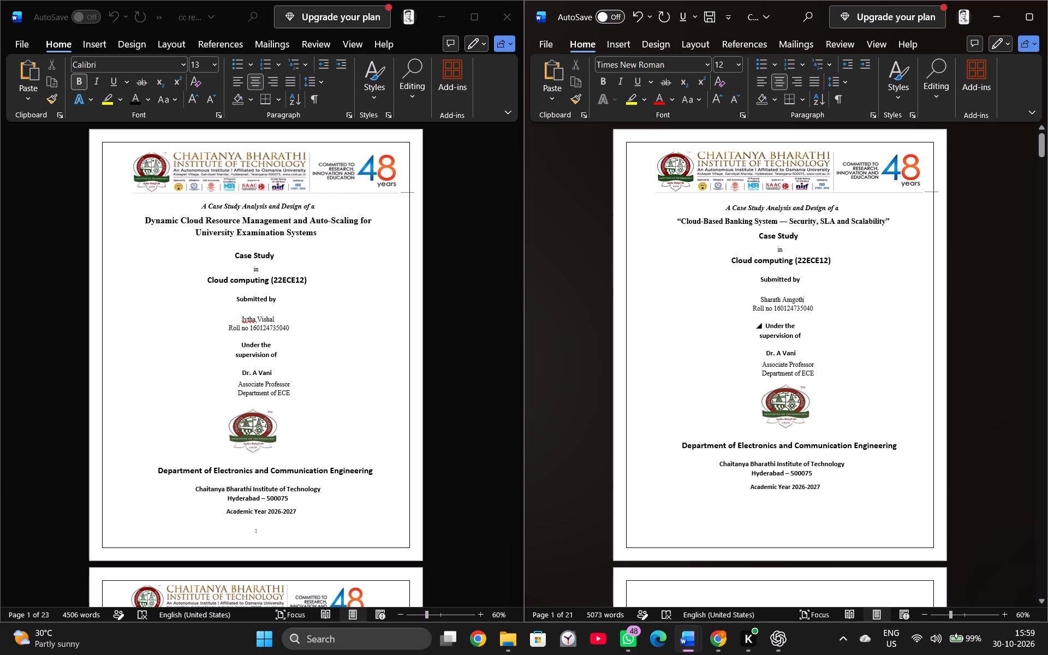
Change the last two digits of the cover page's roll number to 28.
{"action": "left_click", "coordinate": [820, 311]}
{"action": "key", "text": "BackSpace"}
{"action": "key", "text": "BackSpace"}
{"action": "type", "text": "28"}
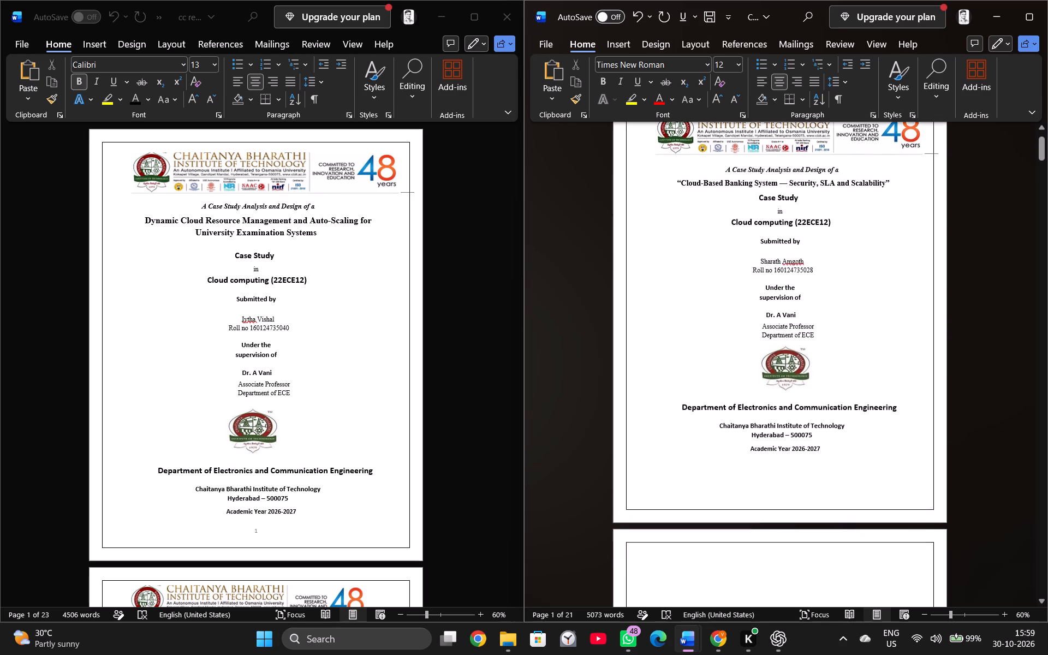
Examine the pages after the cover page in both the report and cc report, including the Acknowledgement and Table of Contents.
{"action": "scroll", "coordinate": [834, 288], "scroll_direction": "down", "scroll_amount": 2}
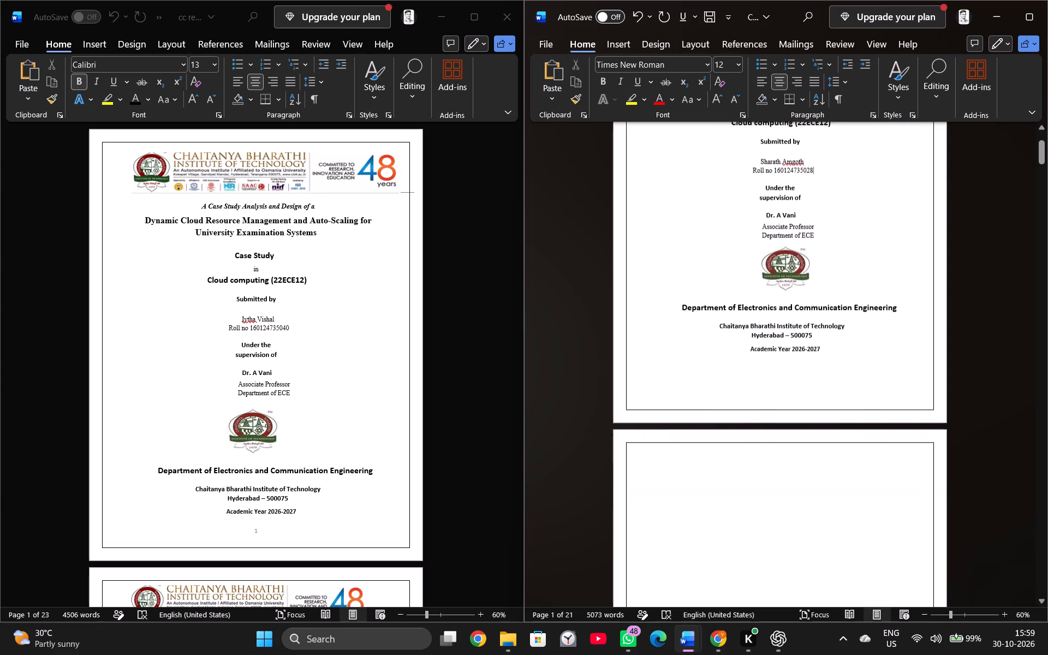
{"action": "scroll", "coordinate": [834, 288], "scroll_direction": "down", "scroll_amount": 5}
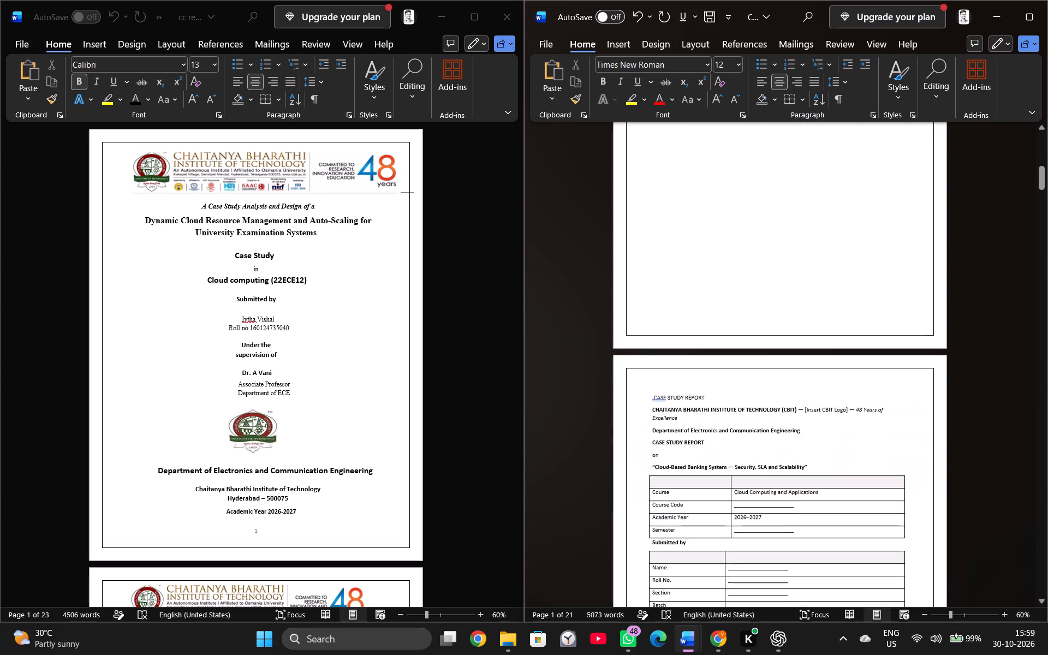
{"action": "scroll", "coordinate": [834, 288], "scroll_direction": "up", "scroll_amount": 1}
{"action": "scroll", "coordinate": [191, 403], "scroll_direction": "down", "scroll_amount": 7}
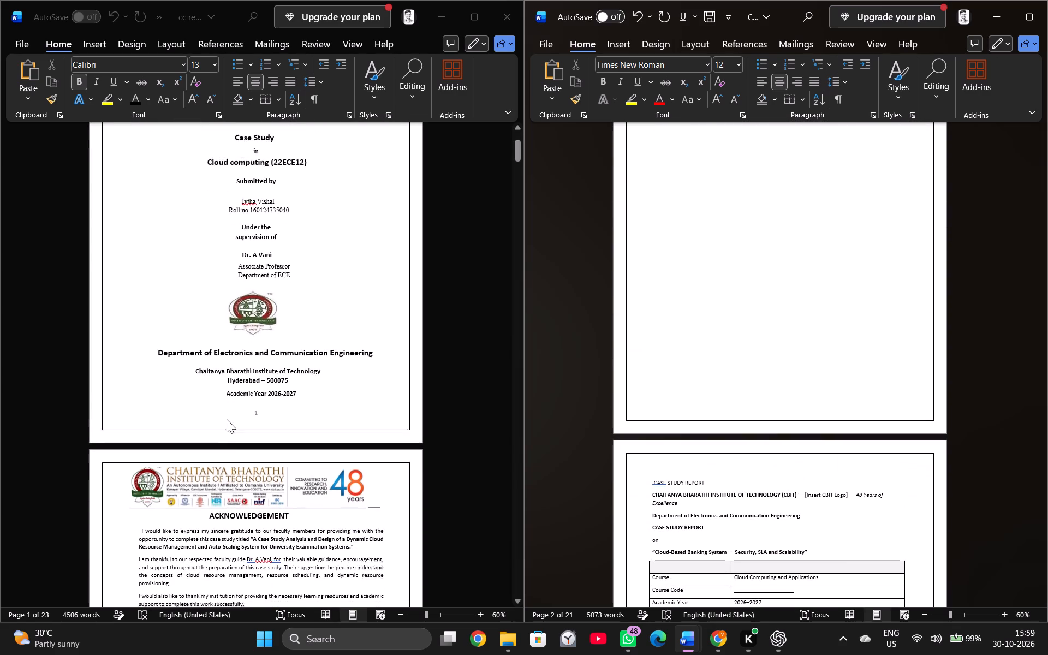
{"action": "scroll", "coordinate": [227, 420], "scroll_direction": "down", "scroll_amount": 3}
{"action": "left_click", "coordinate": [207, 433]}
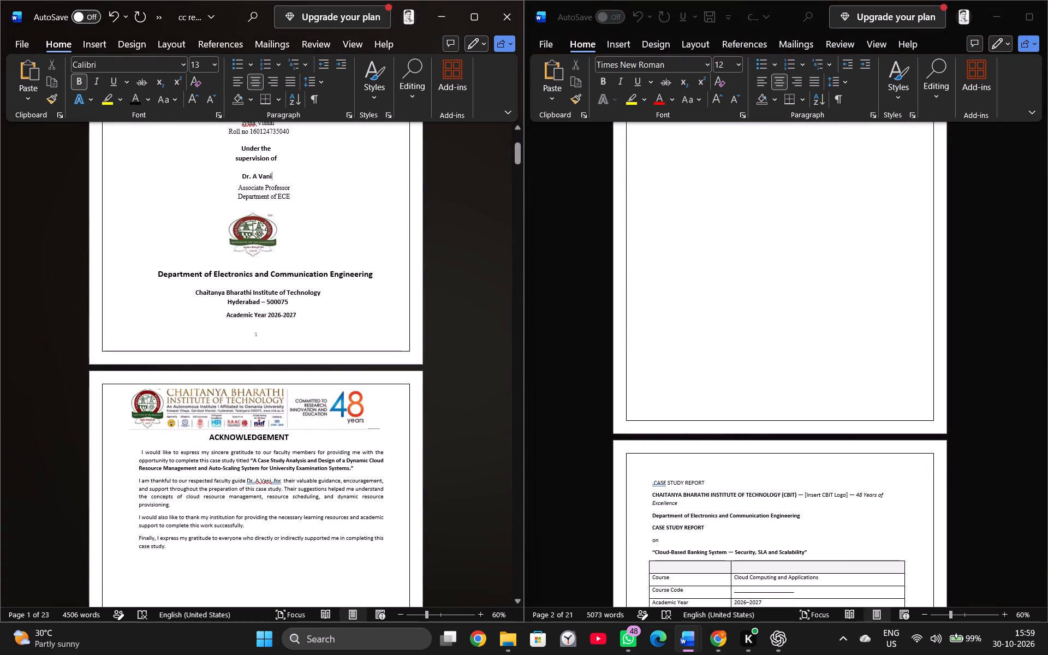
{"action": "scroll", "coordinate": [265, 507], "scroll_direction": "down", "scroll_amount": 5}
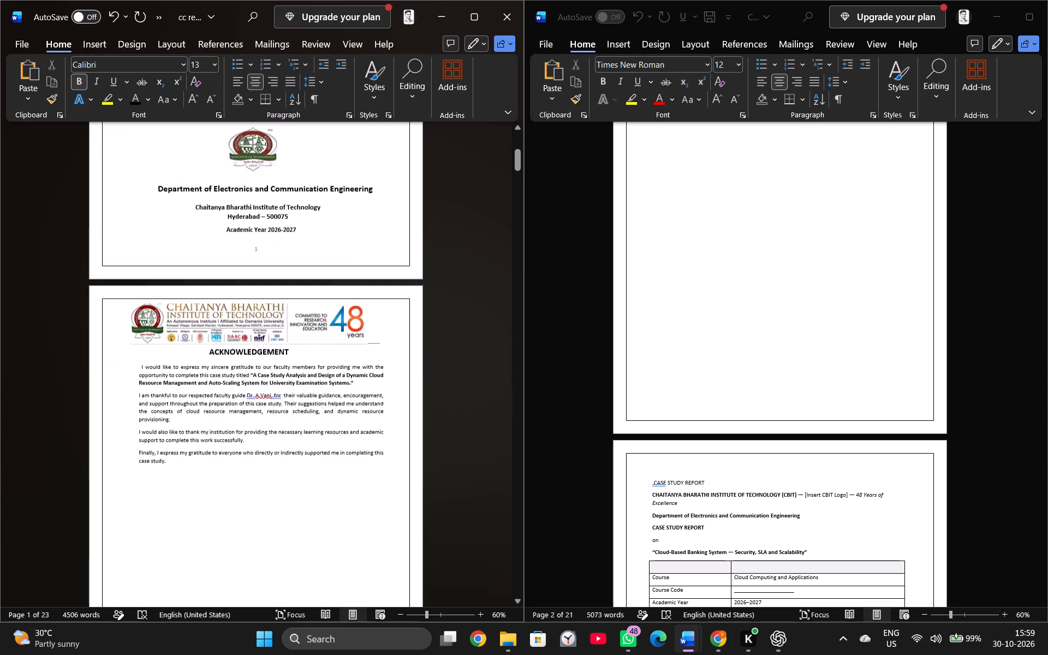
{"action": "scroll", "coordinate": [266, 512], "scroll_direction": "down", "scroll_amount": 17}
{"action": "scroll", "coordinate": [273, 479], "scroll_direction": "down", "scroll_amount": 6}
{"action": "scroll", "coordinate": [273, 479], "scroll_direction": "up", "scroll_amount": 7}
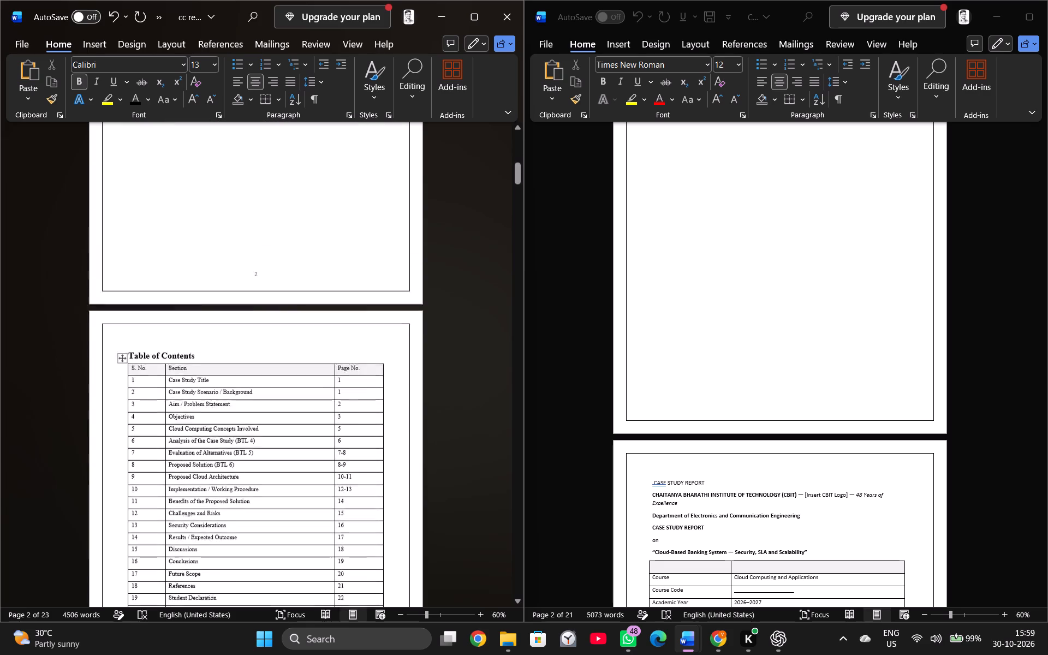
{"action": "scroll", "coordinate": [732, 321], "scroll_direction": "down", "scroll_amount": 12}
{"action": "scroll", "coordinate": [732, 321], "scroll_direction": "up", "scroll_amount": 14}
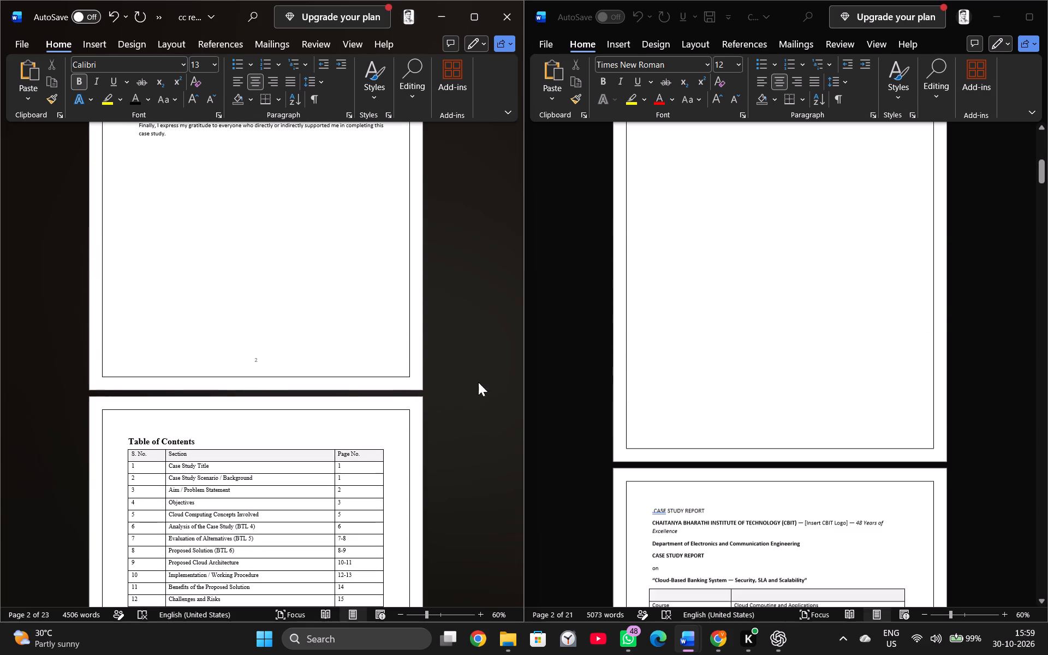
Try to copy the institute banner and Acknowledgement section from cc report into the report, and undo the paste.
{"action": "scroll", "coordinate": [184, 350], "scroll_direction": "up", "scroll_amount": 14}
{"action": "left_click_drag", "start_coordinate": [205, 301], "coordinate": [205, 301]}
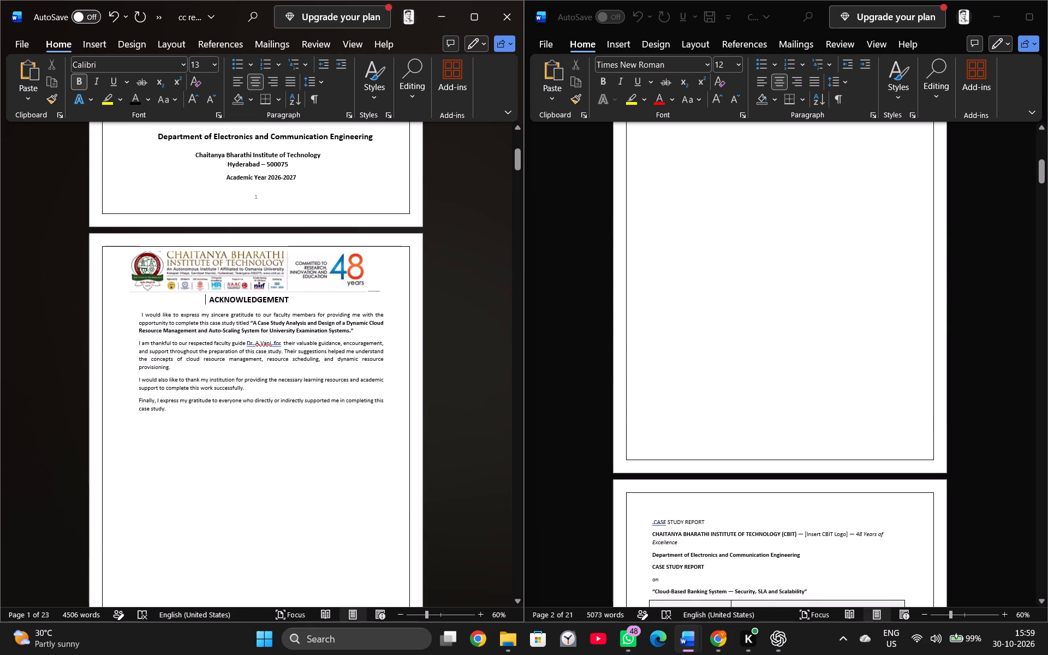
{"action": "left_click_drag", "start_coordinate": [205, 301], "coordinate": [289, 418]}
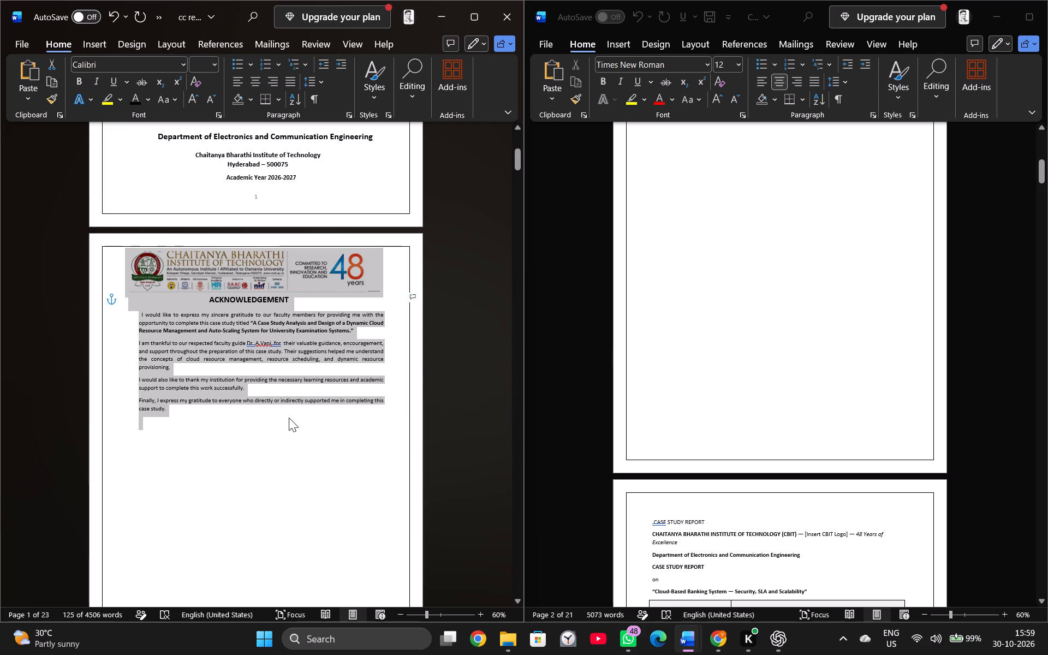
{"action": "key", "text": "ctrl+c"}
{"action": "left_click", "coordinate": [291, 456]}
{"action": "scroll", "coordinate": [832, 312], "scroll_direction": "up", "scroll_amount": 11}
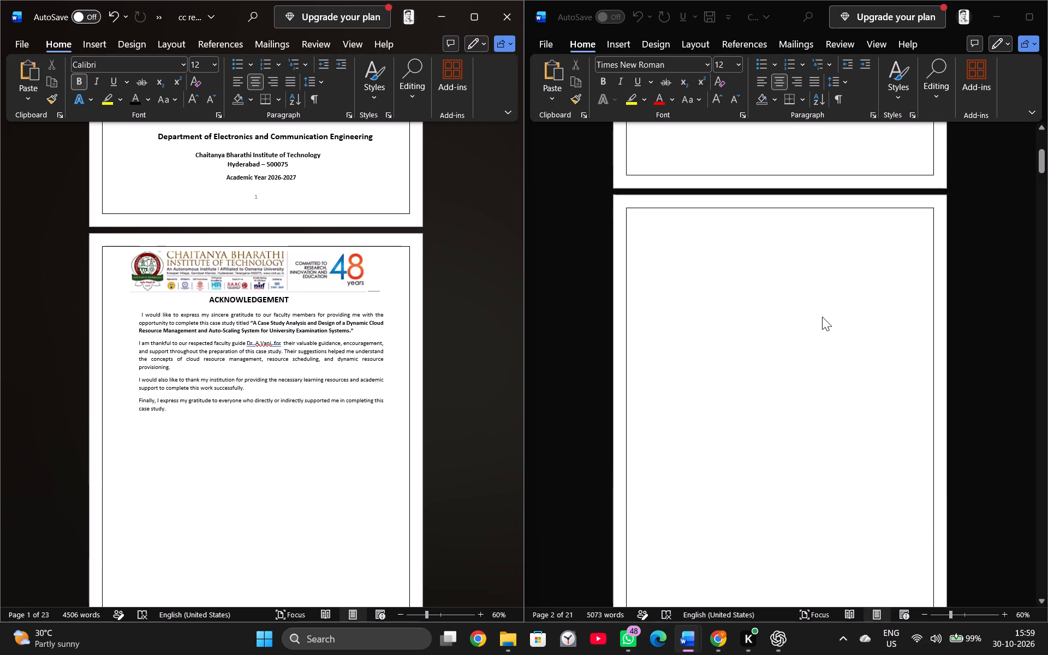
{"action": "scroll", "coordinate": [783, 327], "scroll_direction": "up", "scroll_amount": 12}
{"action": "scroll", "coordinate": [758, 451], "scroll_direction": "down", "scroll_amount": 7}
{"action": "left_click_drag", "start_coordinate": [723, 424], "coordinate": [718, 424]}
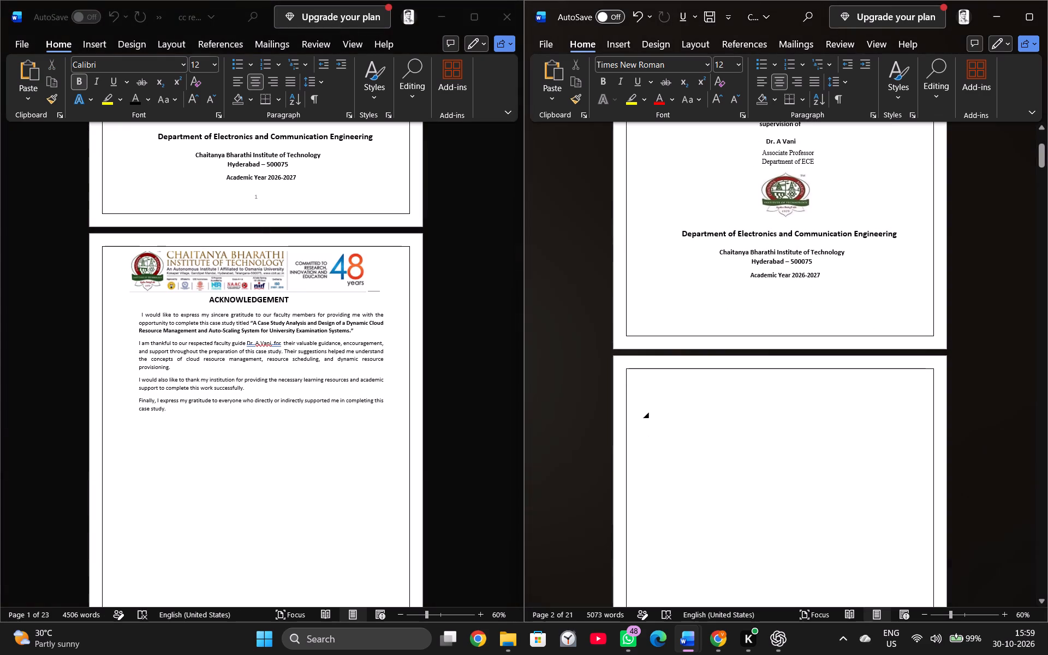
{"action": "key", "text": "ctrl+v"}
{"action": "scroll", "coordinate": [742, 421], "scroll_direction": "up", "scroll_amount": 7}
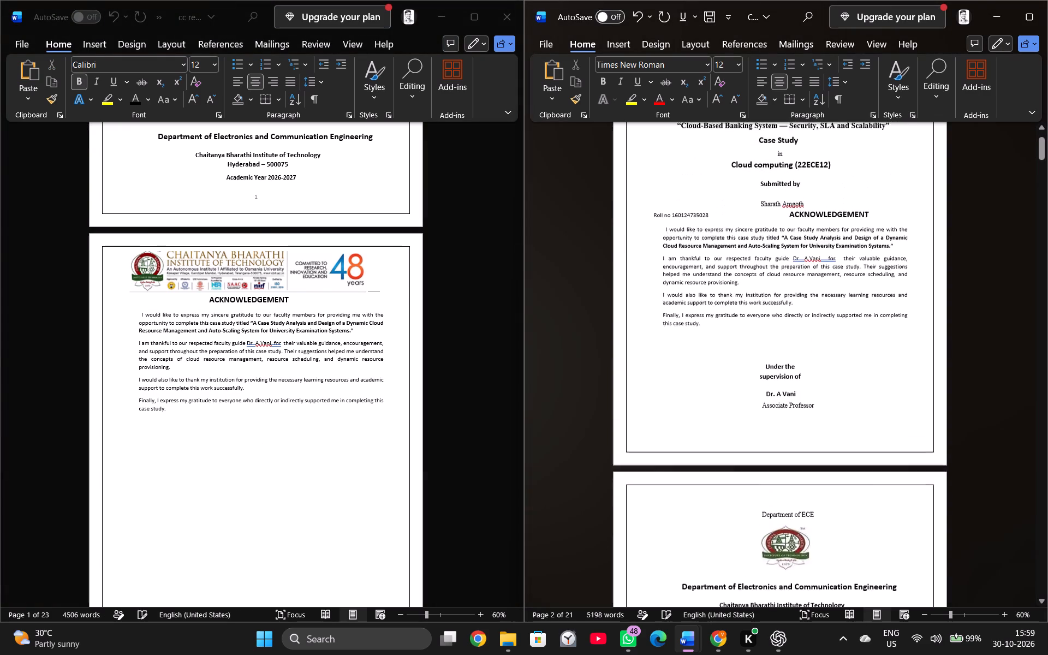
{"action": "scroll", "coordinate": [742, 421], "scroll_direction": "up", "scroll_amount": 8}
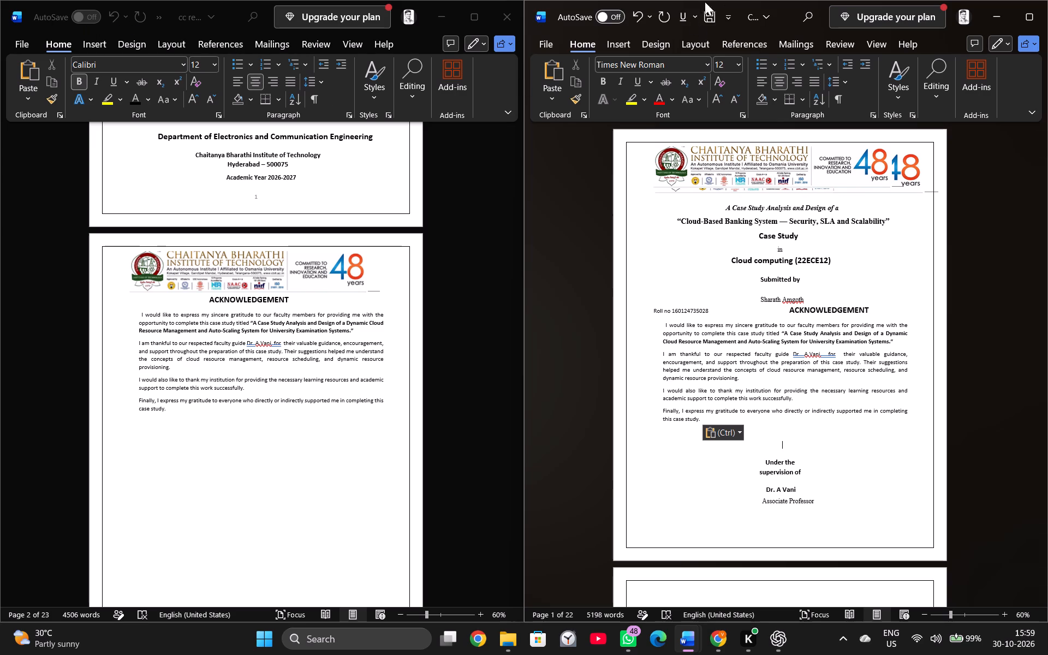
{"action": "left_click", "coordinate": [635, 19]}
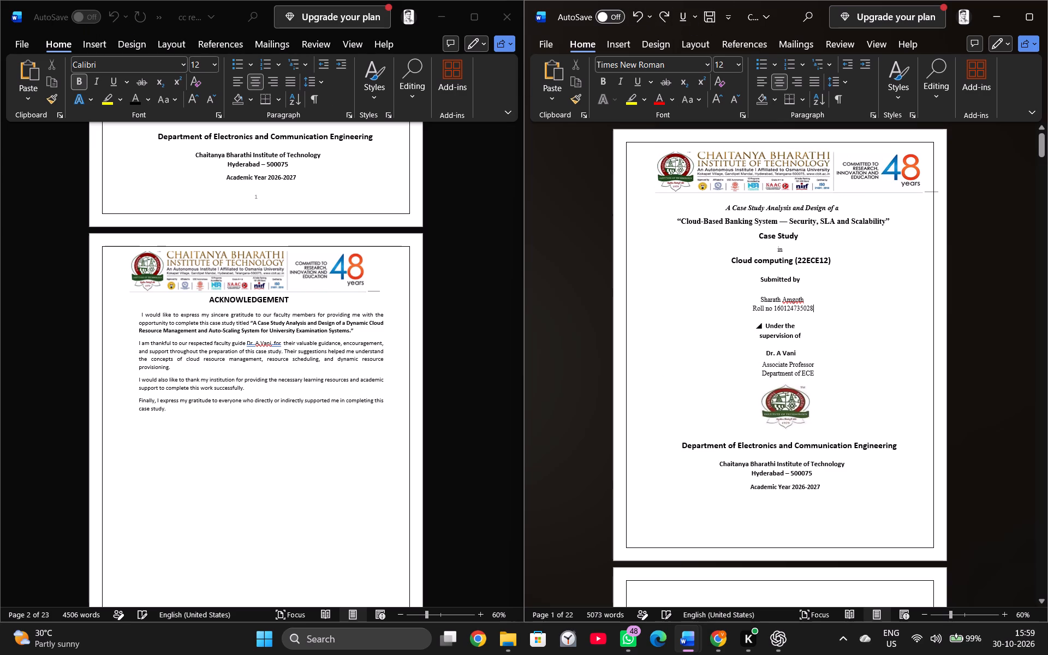
Copy the institute banner and Acknowledgement section from cc report onto the report's blank second page.
{"action": "scroll", "coordinate": [819, 471], "scroll_direction": "down", "scroll_amount": 6}
{"action": "left_click", "coordinate": [695, 510]}
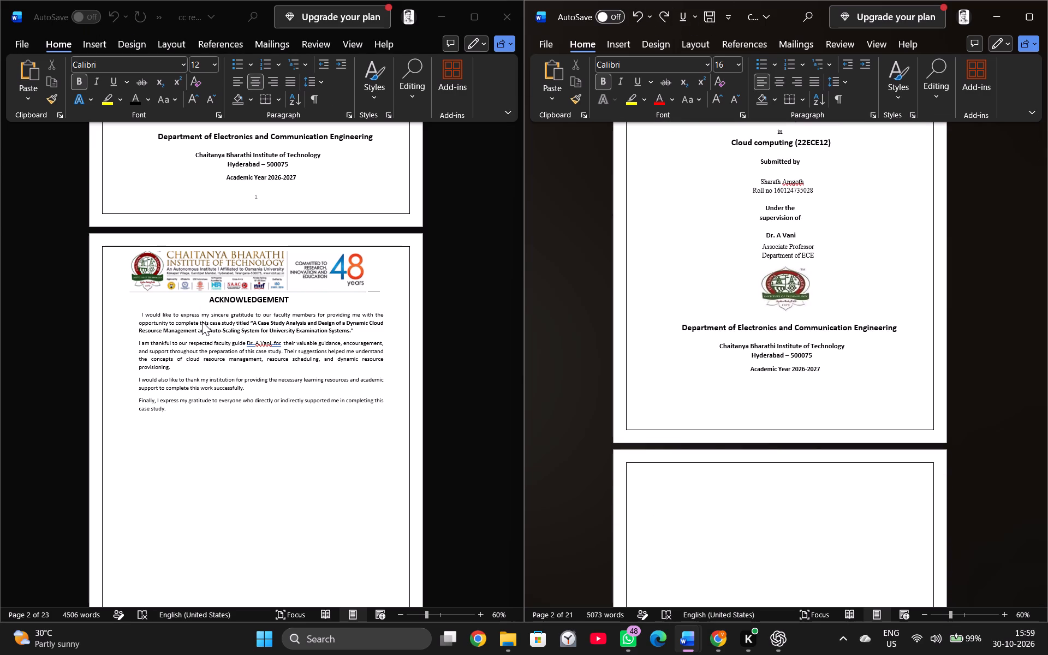
{"action": "left_click", "coordinate": [126, 259]}
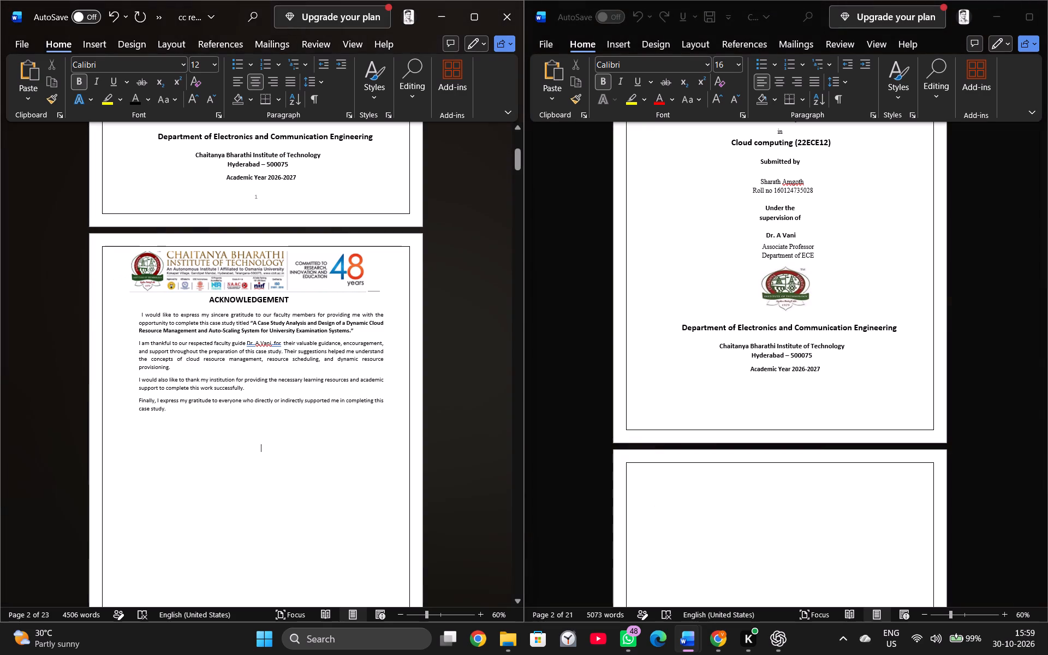
{"action": "left_click_drag", "start_coordinate": [202, 296], "coordinate": [297, 412]}
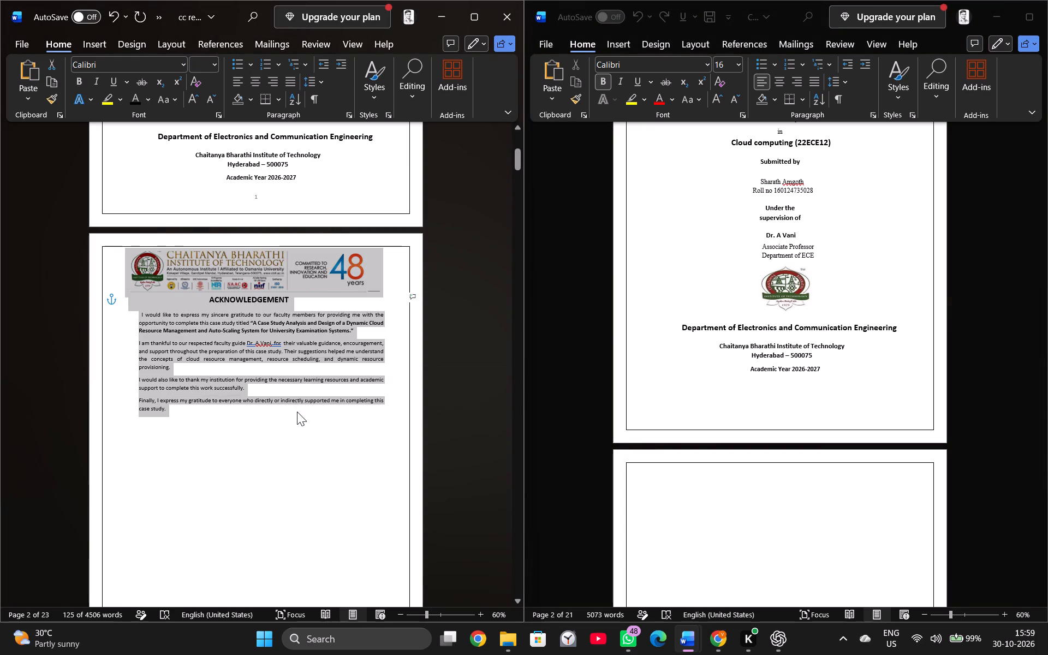
{"action": "key", "text": "ctrl+c"}
{"action": "left_click", "coordinate": [288, 427]}
{"action": "left_click", "coordinate": [727, 509]}
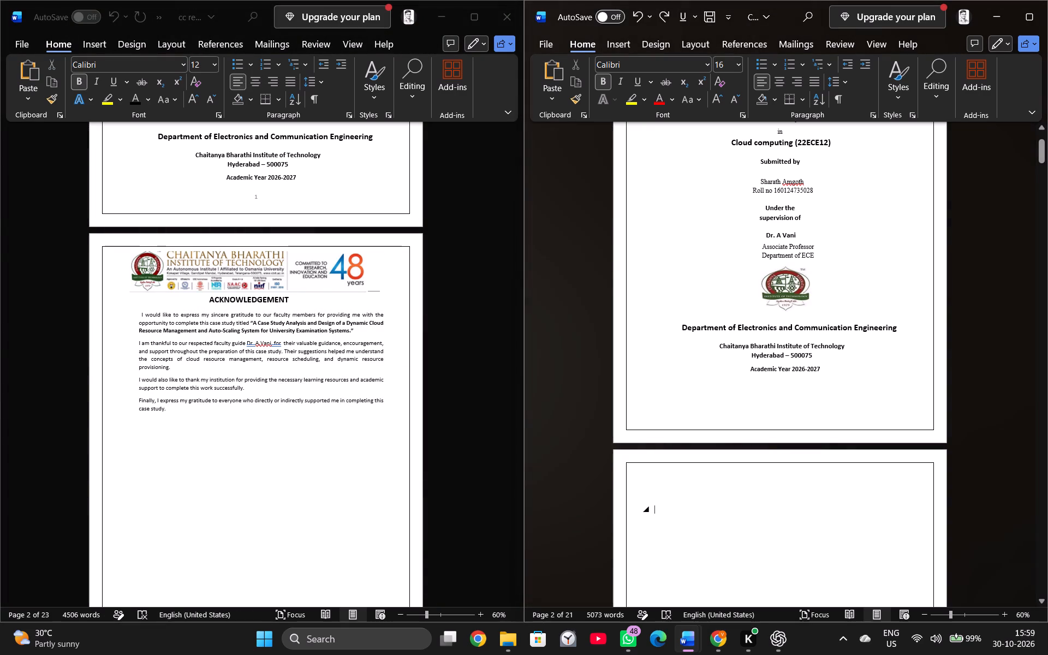
{"action": "key", "text": "ctrl+v"}
{"action": "scroll", "coordinate": [732, 482], "scroll_direction": "down", "scroll_amount": 5}
{"action": "scroll", "coordinate": [732, 482], "scroll_direction": "up", "scroll_amount": 6}
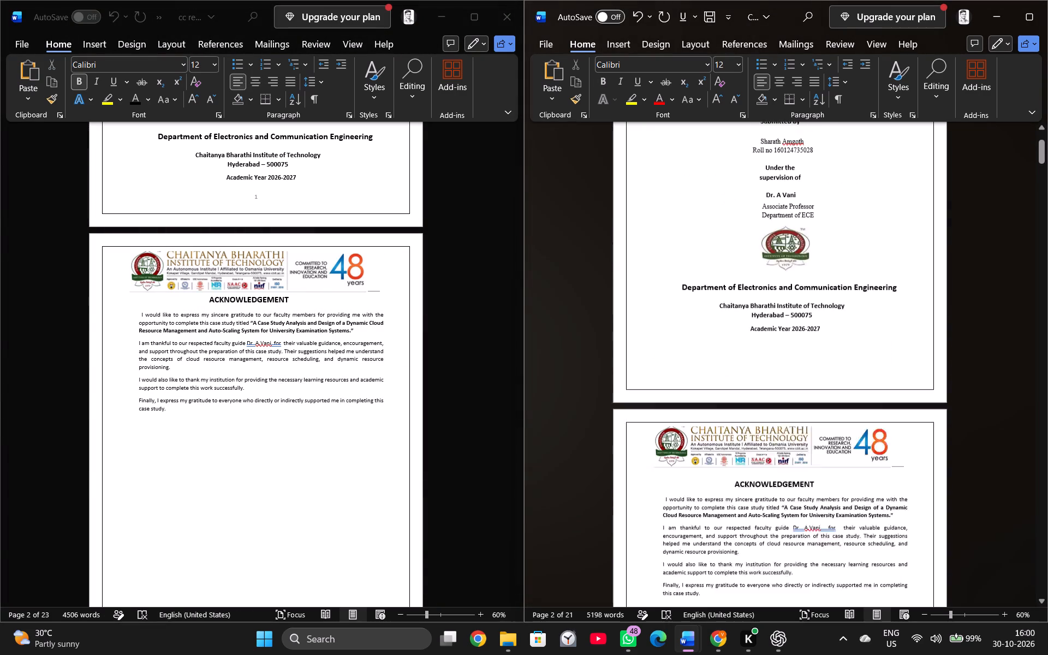
{"action": "scroll", "coordinate": [732, 482], "scroll_direction": "up", "scroll_amount": 8}
{"action": "scroll", "coordinate": [780, 365], "scroll_direction": "up", "scroll_amount": 7}
{"action": "scroll", "coordinate": [818, 471], "scroll_direction": "down", "scroll_amount": 12}
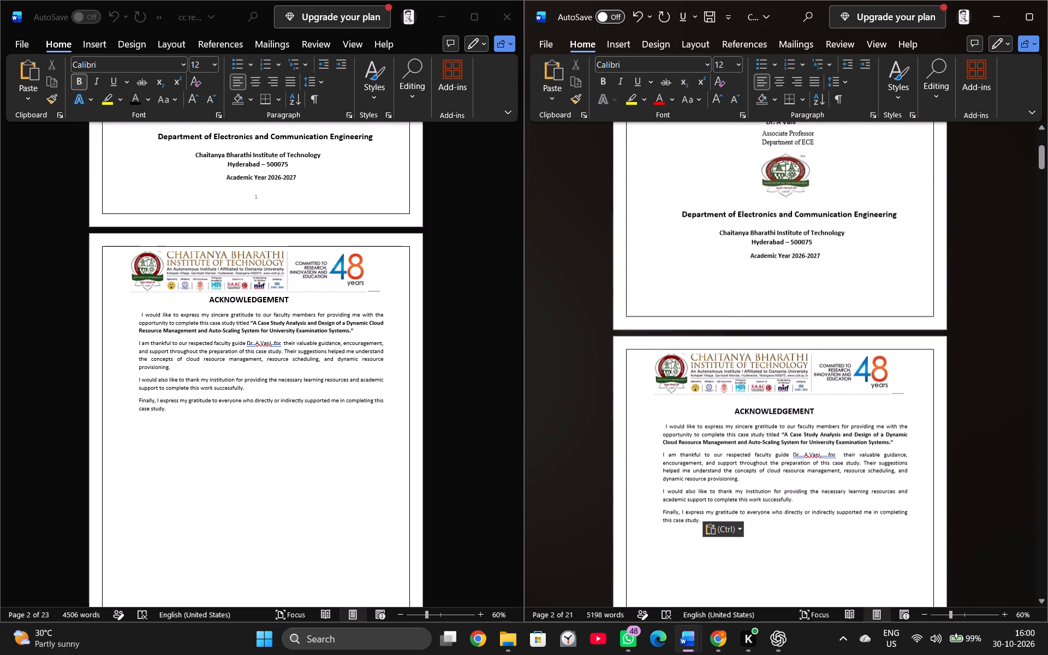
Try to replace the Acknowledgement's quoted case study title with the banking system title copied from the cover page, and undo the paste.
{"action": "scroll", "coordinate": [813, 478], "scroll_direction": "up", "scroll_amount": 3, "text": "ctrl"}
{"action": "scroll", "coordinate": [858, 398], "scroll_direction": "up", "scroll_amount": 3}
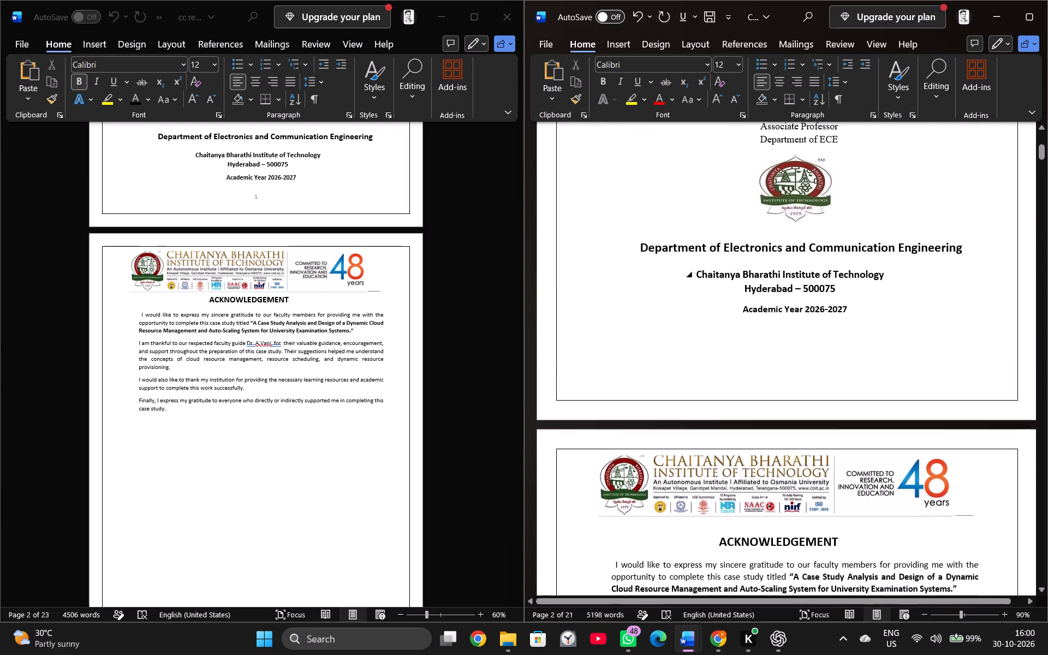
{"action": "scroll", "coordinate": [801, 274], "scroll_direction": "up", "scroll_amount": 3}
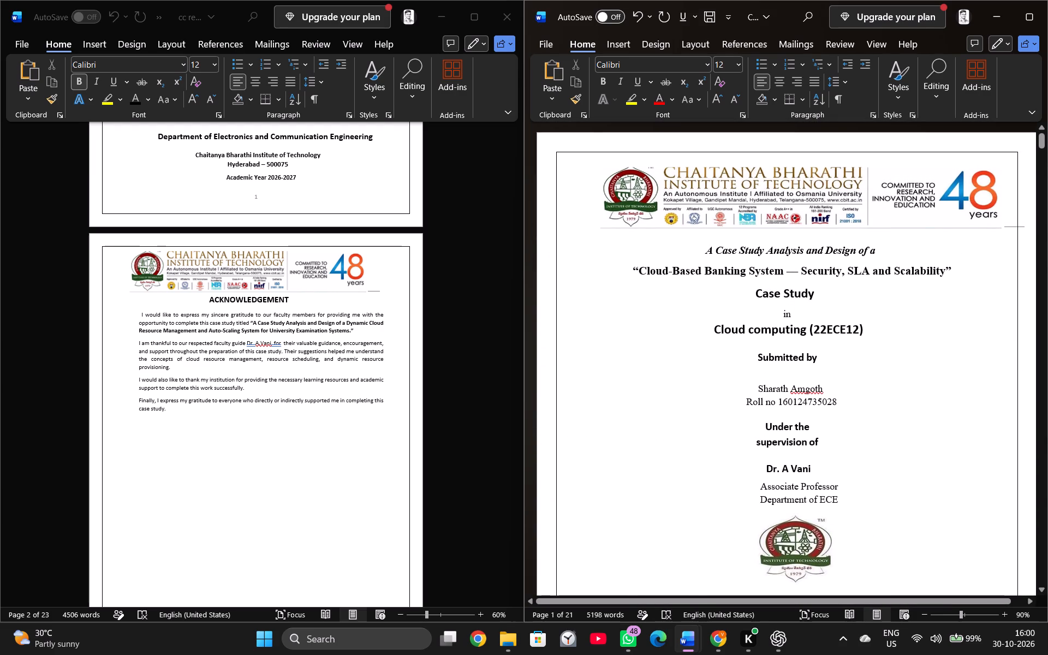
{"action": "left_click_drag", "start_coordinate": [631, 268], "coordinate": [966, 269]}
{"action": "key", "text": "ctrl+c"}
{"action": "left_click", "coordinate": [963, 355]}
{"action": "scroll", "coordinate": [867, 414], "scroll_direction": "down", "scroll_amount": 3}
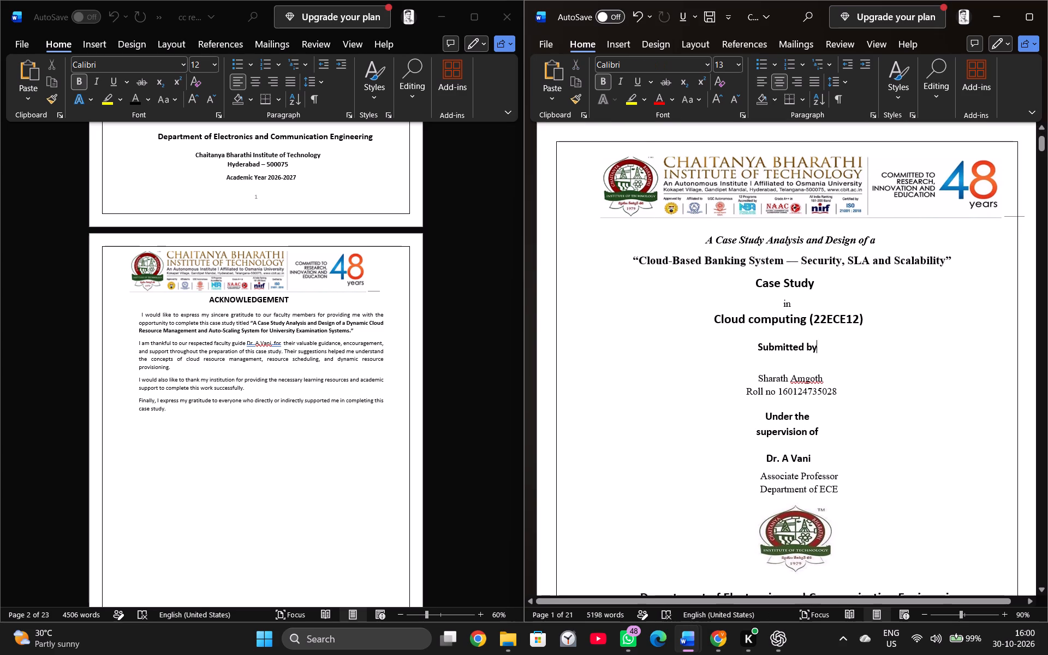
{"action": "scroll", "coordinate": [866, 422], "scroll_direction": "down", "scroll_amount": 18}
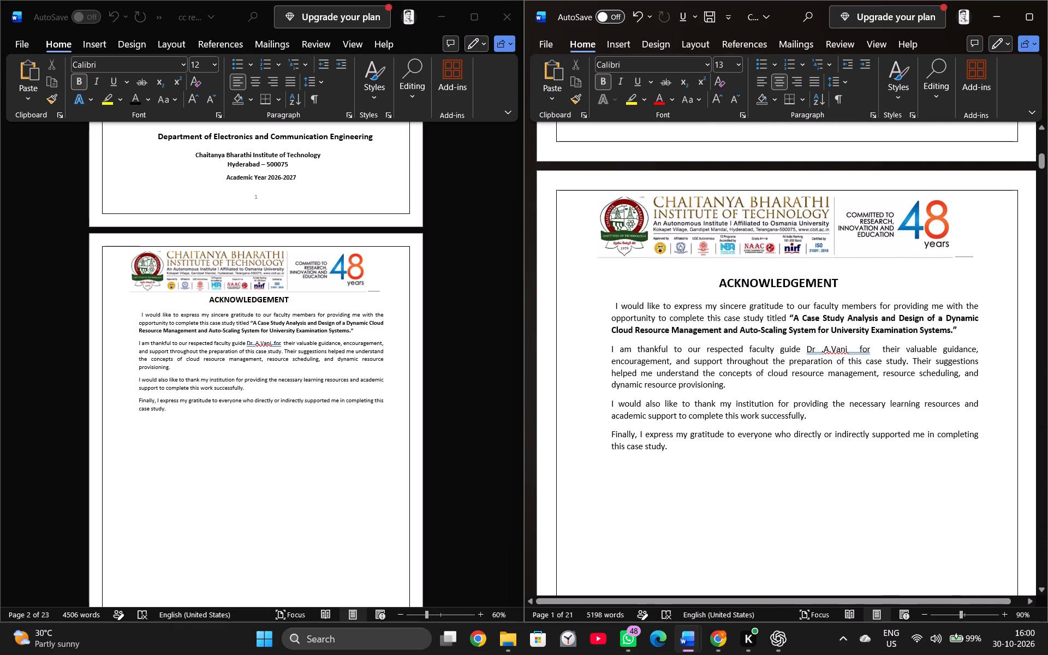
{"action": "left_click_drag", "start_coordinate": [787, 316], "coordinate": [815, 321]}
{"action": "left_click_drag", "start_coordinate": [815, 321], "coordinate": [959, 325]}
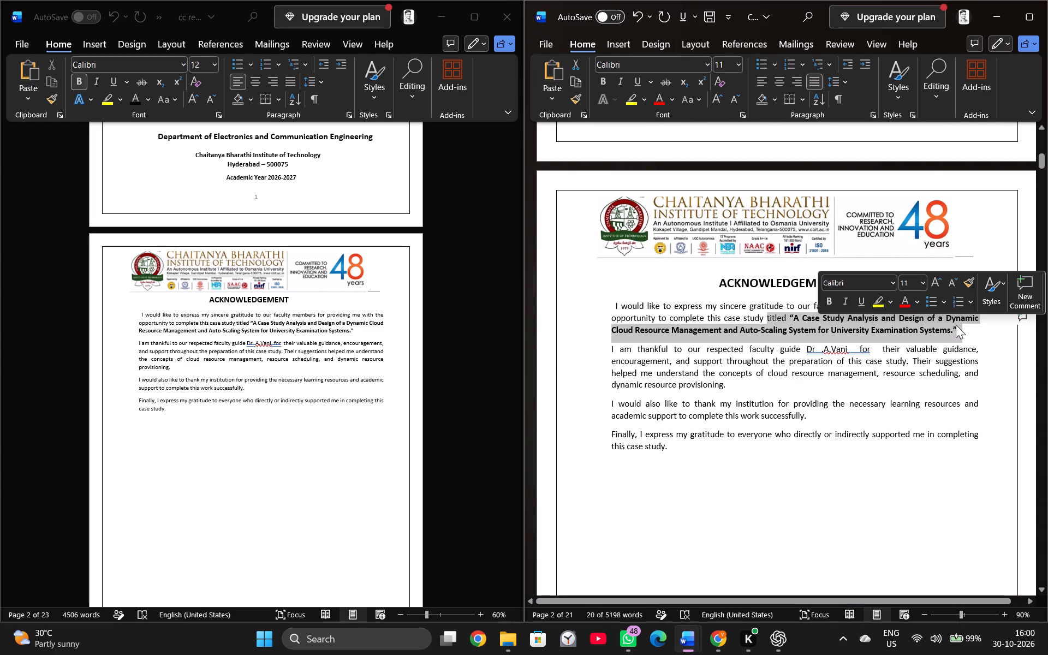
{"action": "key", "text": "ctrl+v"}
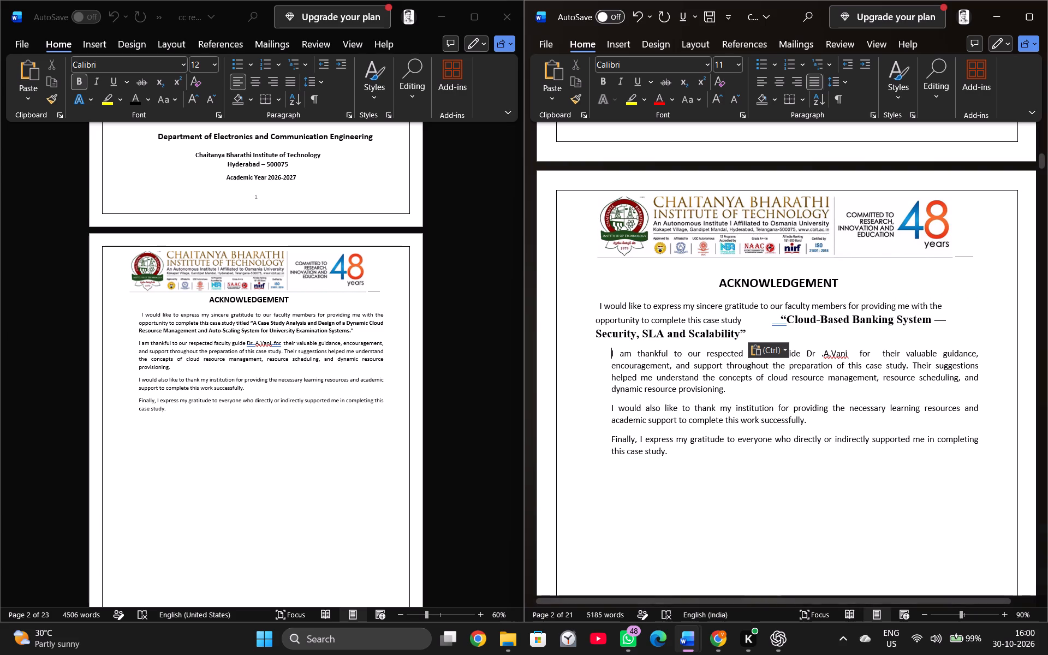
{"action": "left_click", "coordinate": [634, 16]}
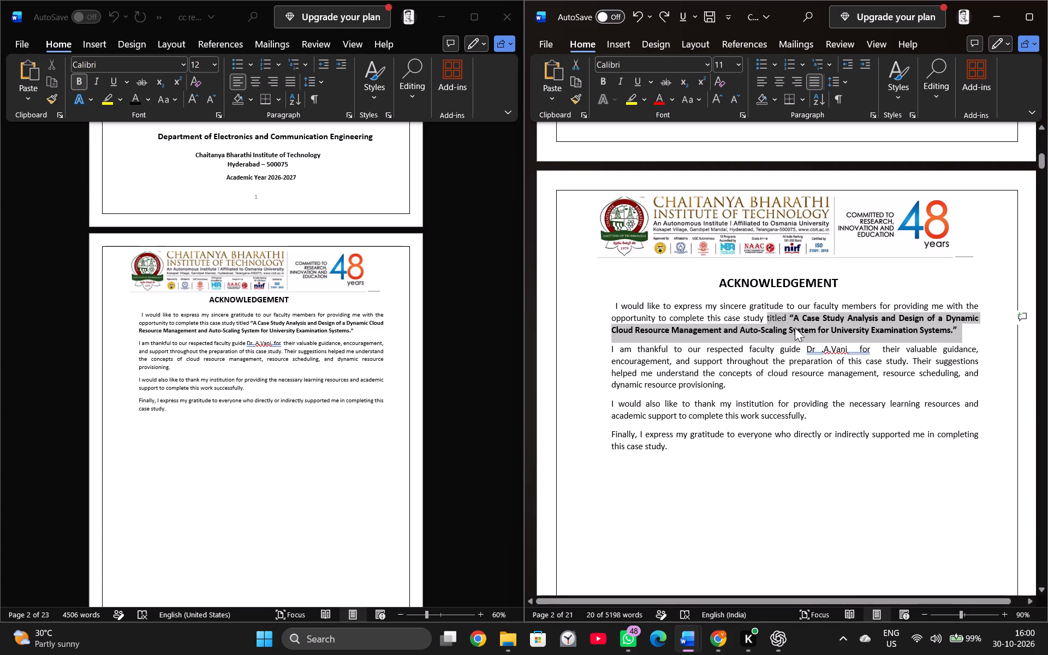
Replace the quoted case study title in the Acknowledgement's first paragraph with the copied title “Cloud-Based Banking System — Security, SLA and Scalability”.
{"action": "left_click", "coordinate": [787, 319]}
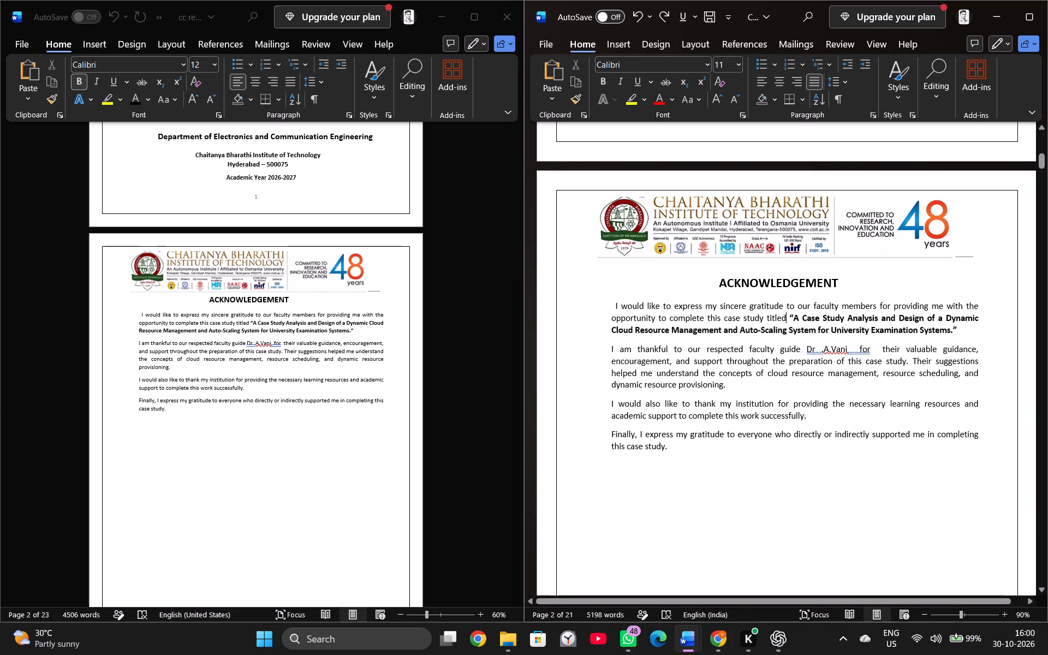
{"action": "left_click_drag", "start_coordinate": [789, 315], "coordinate": [957, 335]}
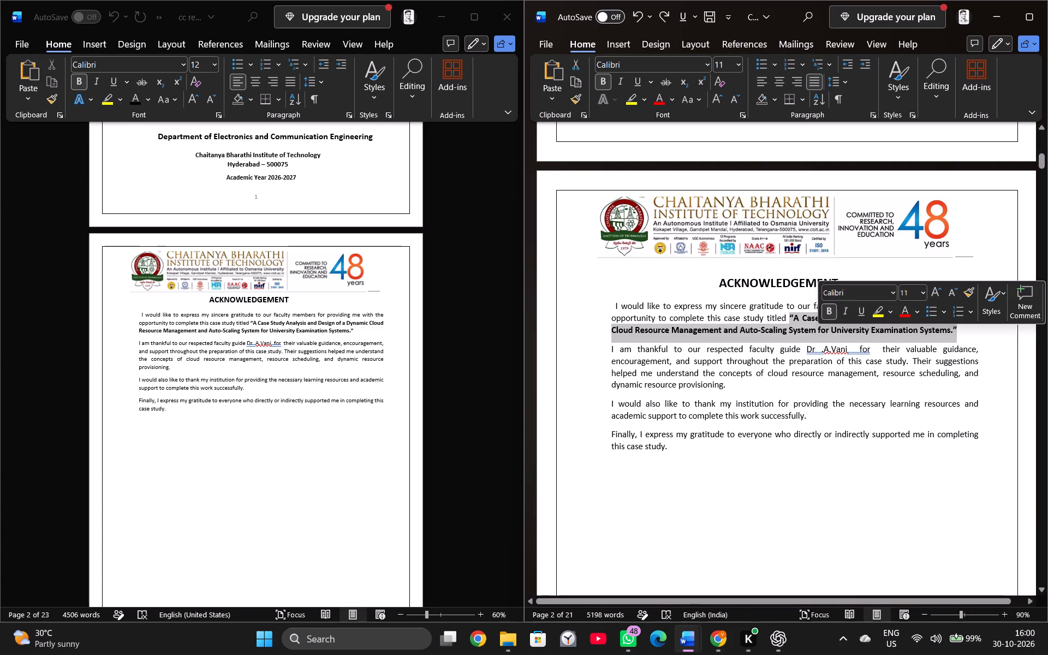
{"action": "key", "text": "ctrl+v"}
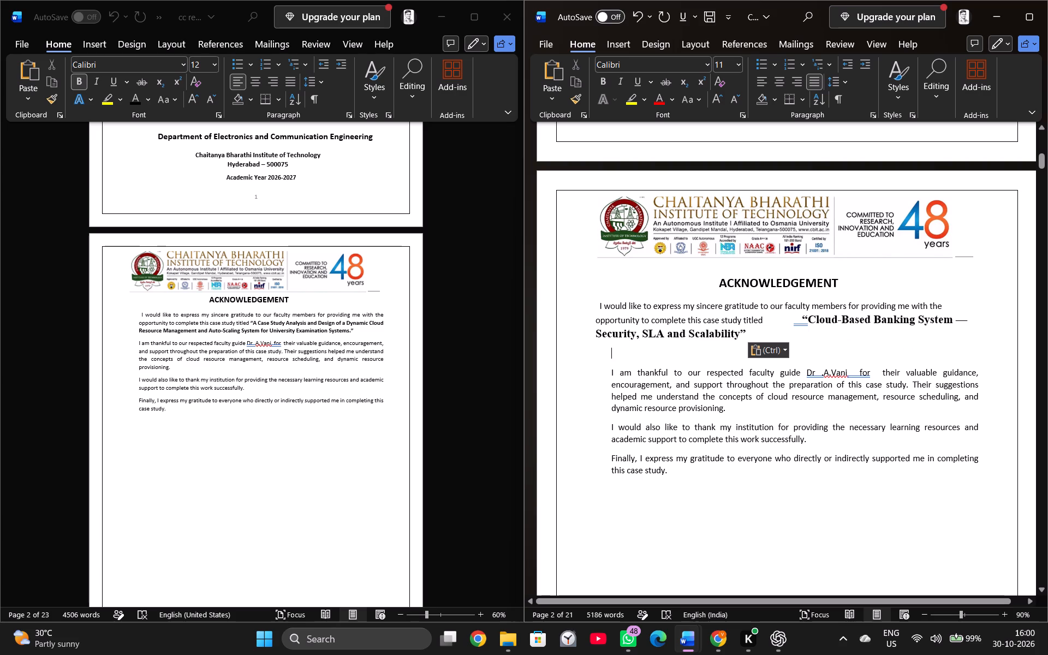
Set the font size of the pasted banking system title to 11.
{"action": "left_click_drag", "start_coordinate": [800, 316], "coordinate": [854, 328]}
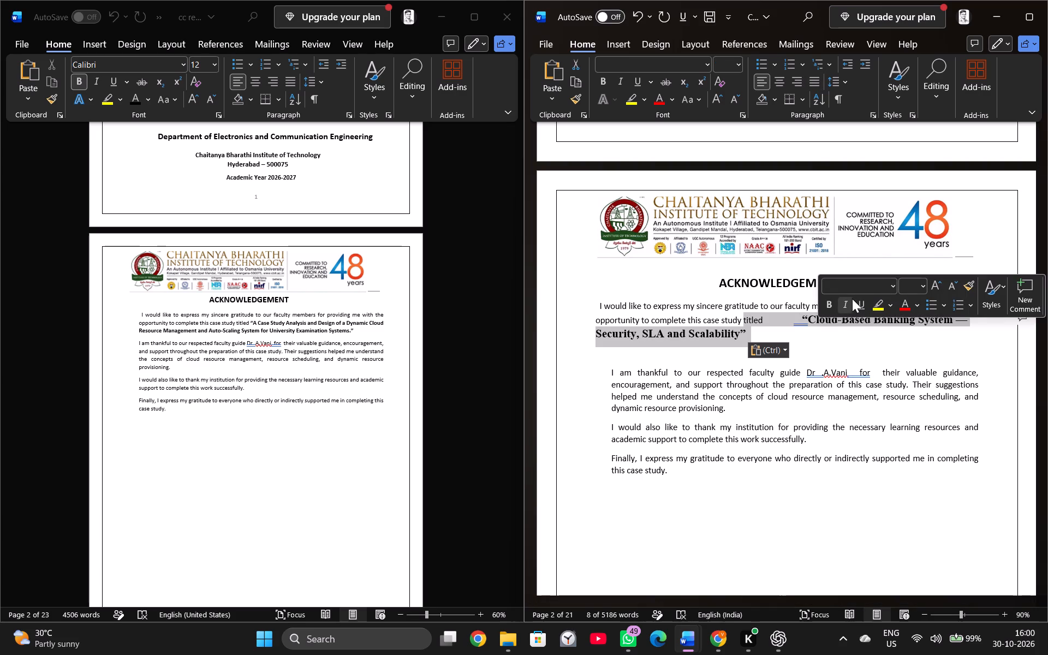
{"action": "left_click", "coordinate": [922, 287]}
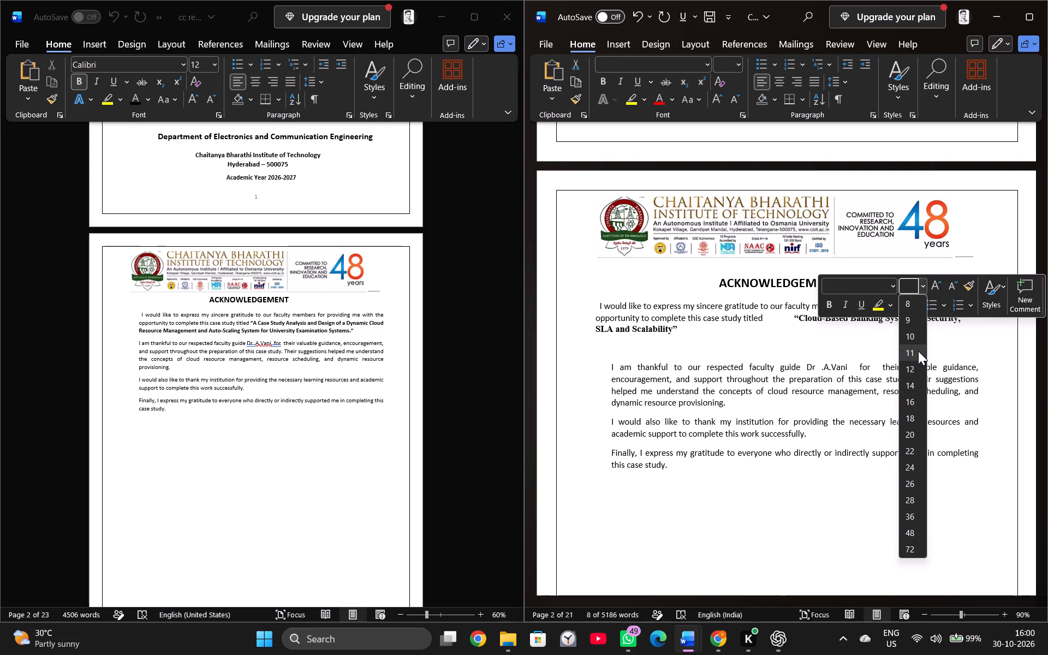
{"action": "left_click", "coordinate": [918, 351]}
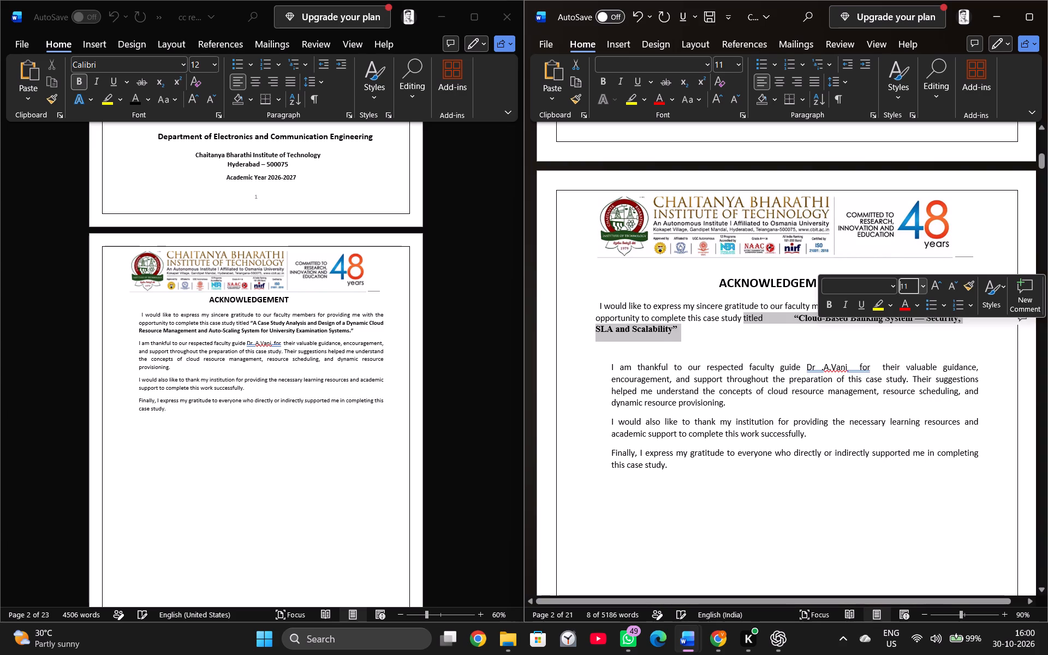
{"action": "left_click", "coordinate": [825, 348]}
Remove the extra spaces between the word "titled" and the banking system title, keeping "titled" spelled in full.
{"action": "left_click", "coordinate": [787, 313]}
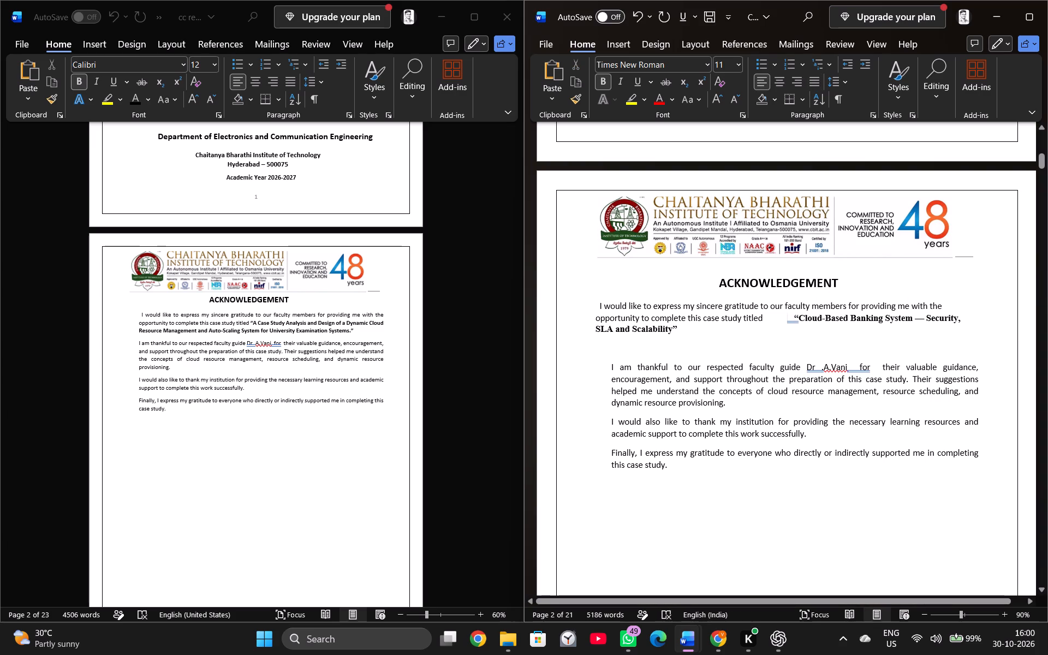
{"action": "key", "text": "BackSpace"}
{"action": "key", "text": "BackSpace"}
{"action": "key", "text": "BackSpace"}
{"action": "key", "text": "BackSpace"}
{"action": "key", "text": "BackSpace"}
{"action": "key", "text": "BackSpace"}
{"action": "key", "text": "BackSpace"}
{"action": "key", "text": "BackSpace"}
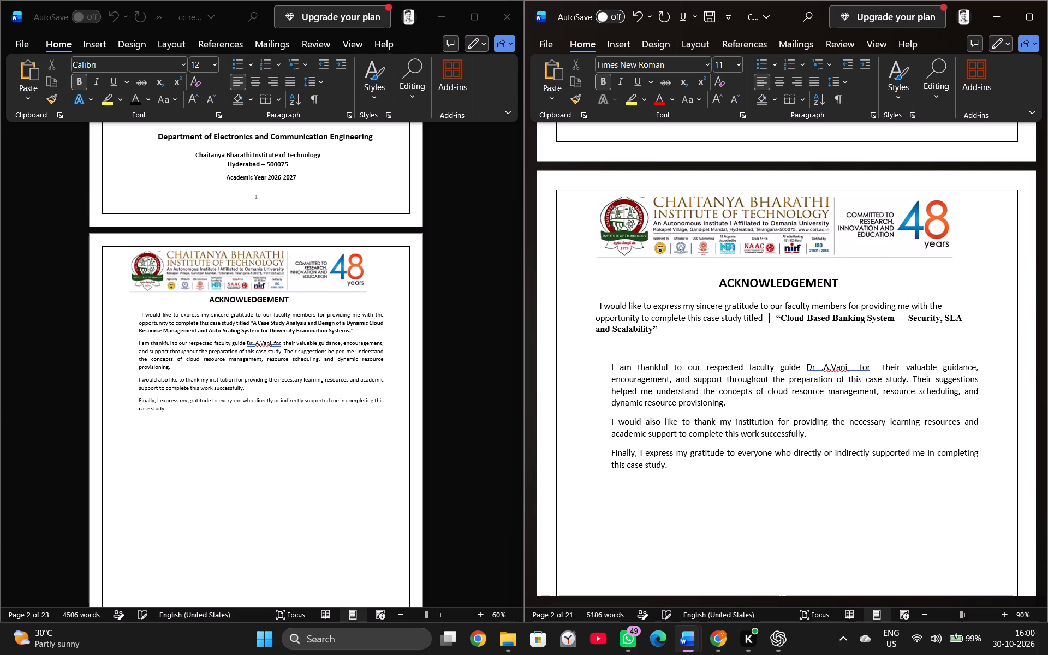
{"action": "key", "text": "BackSpace"}
{"action": "key", "text": "BackSpace"}
{"action": "key", "text": "BackSpace"}
{"action": "key", "text": "BackSpace"}
{"action": "key", "text": "BackSpace"}
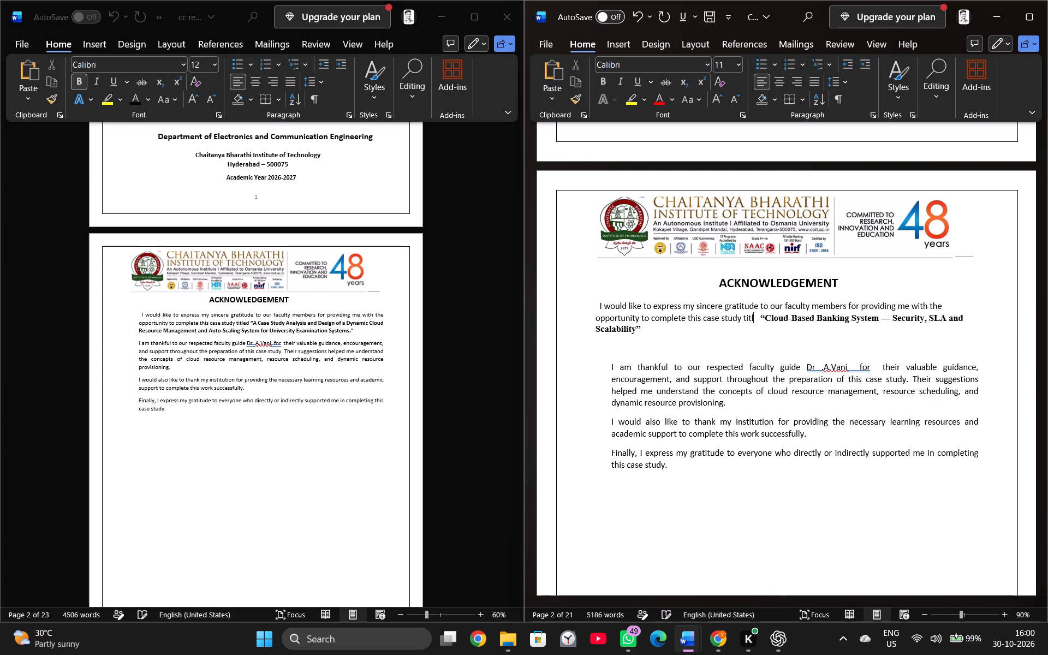
{"action": "key", "text": "3"}
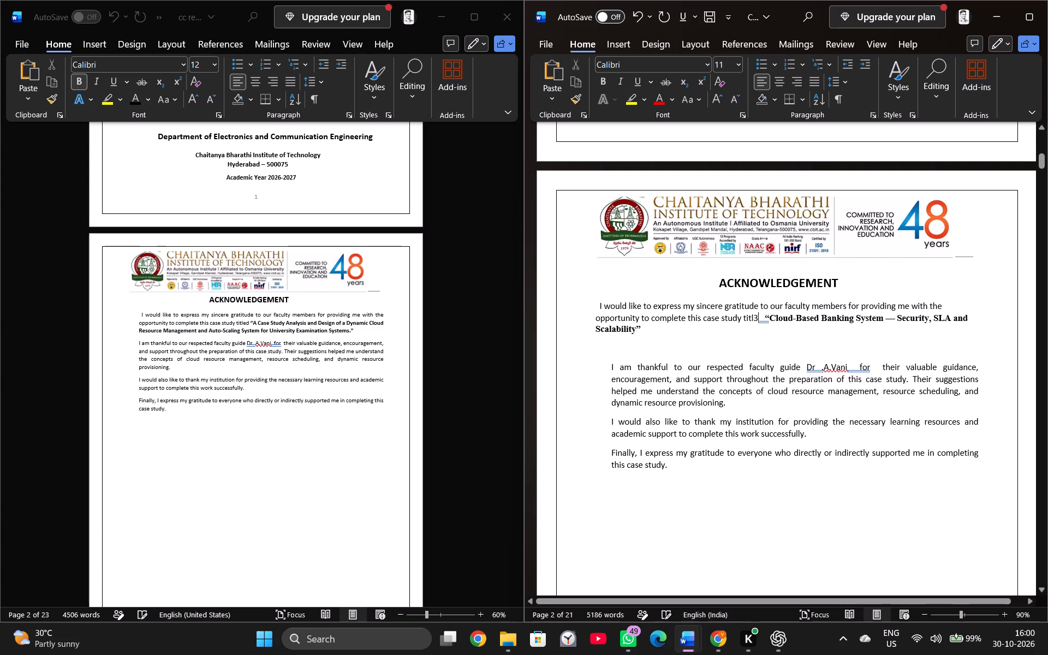
{"action": "key", "text": "BackSpace"}
{"action": "key", "text": "e"}
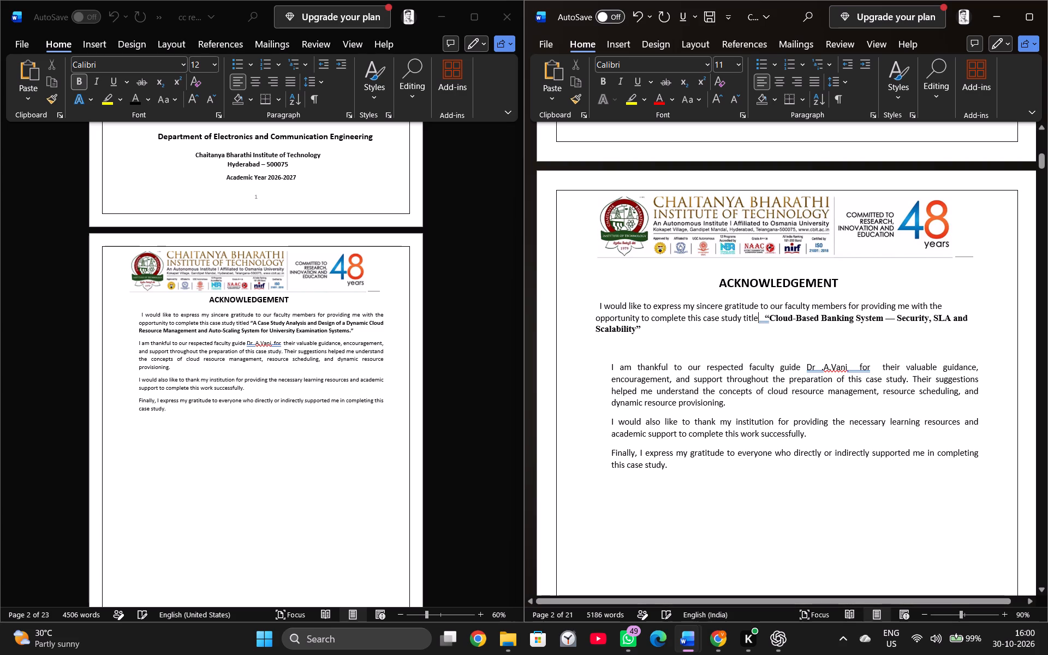
{"action": "key", "text": "d"}
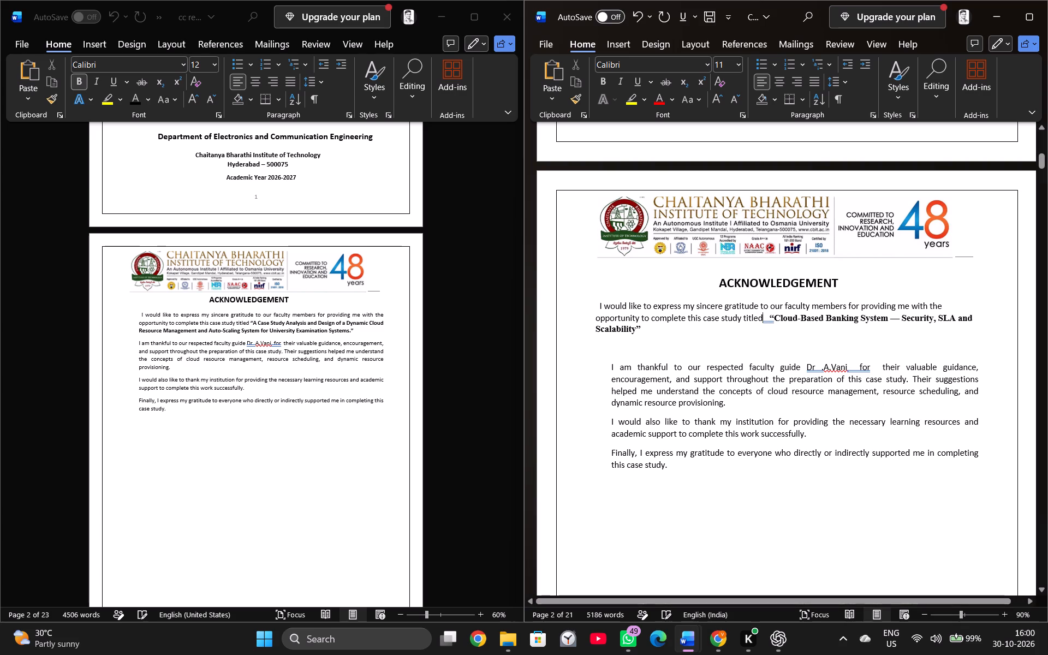
Delete the blank line between the banking system title and the second Acknowledgement paragraph.
{"action": "left_click", "coordinate": [703, 343]}
{"action": "key", "text": "BackSpace"}
{"action": "key", "text": "BackSpace"}
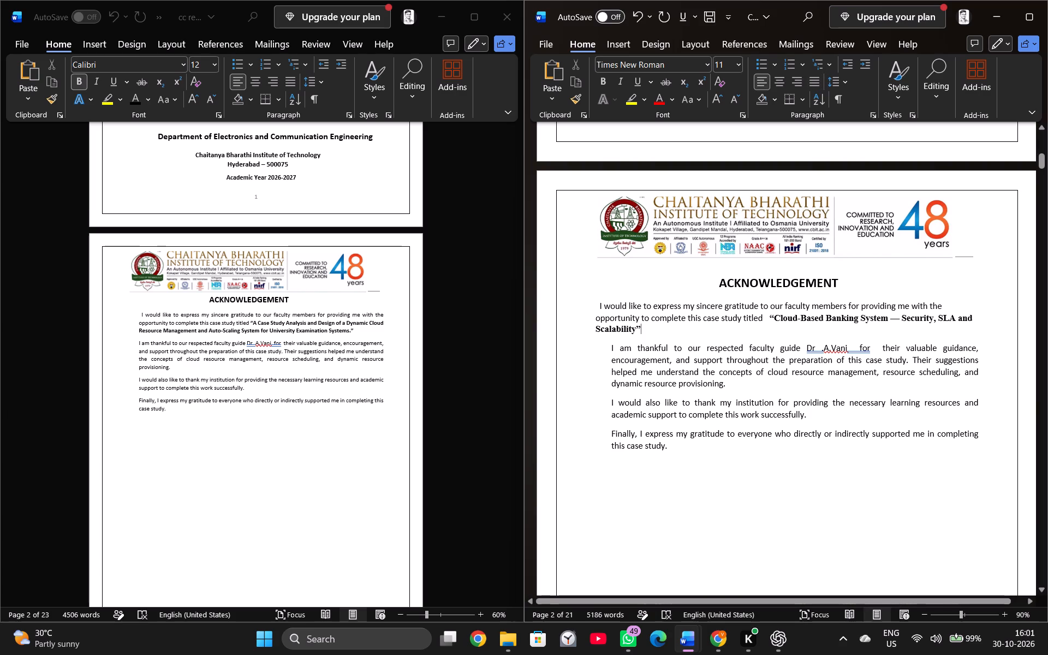
Justify all the body paragraphs of the Acknowledgement.
{"action": "left_click_drag", "start_coordinate": [595, 301], "coordinate": [696, 447]}
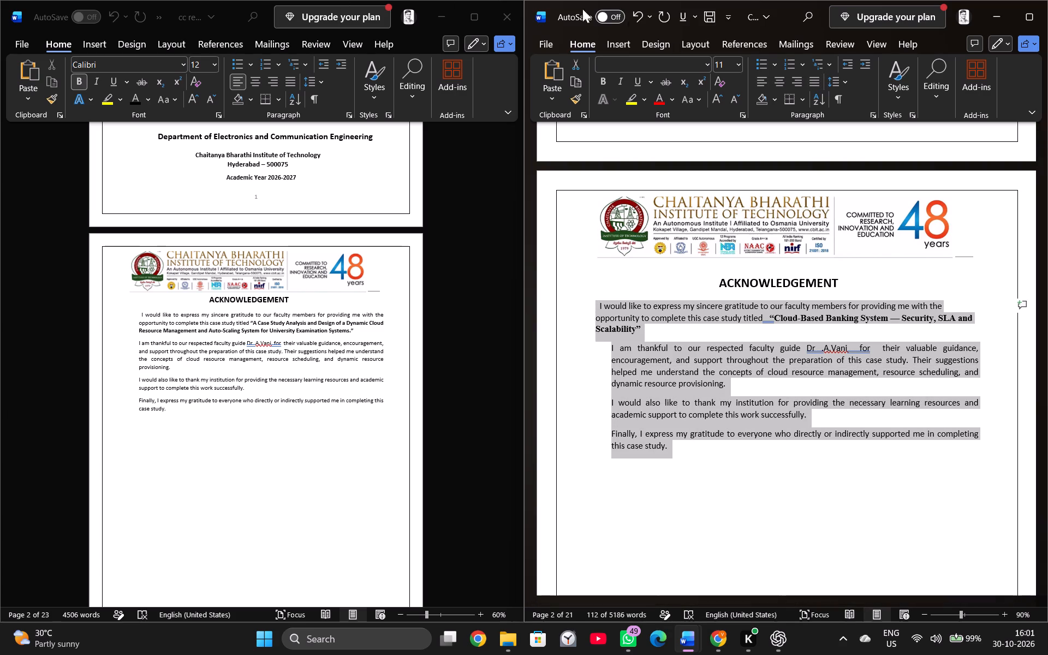
{"action": "left_click", "coordinate": [762, 81]}
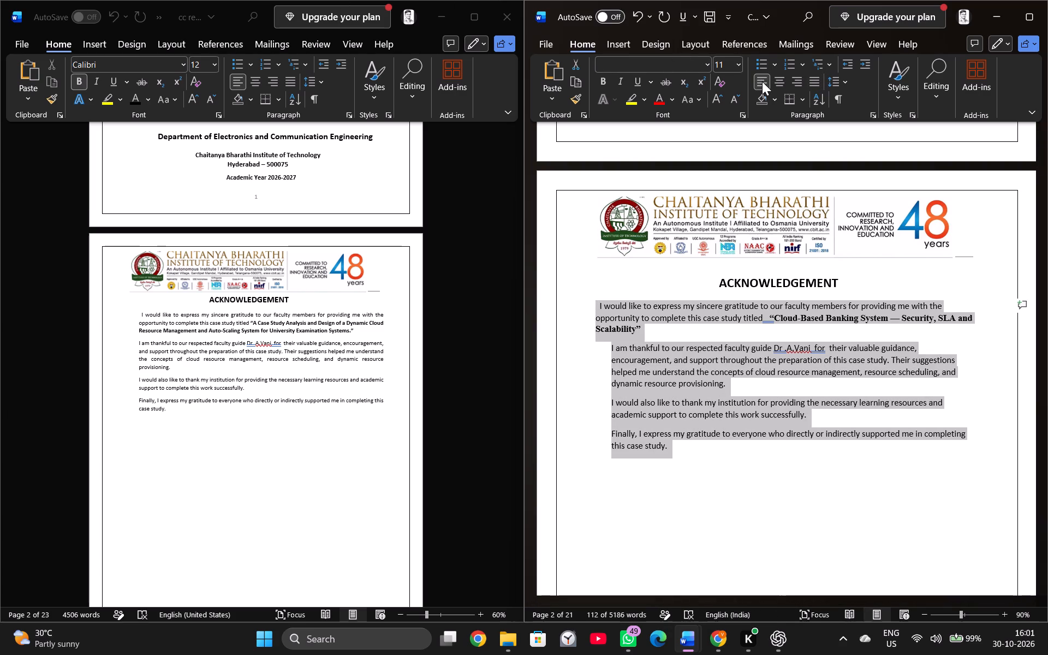
{"action": "left_click", "coordinate": [815, 83]}
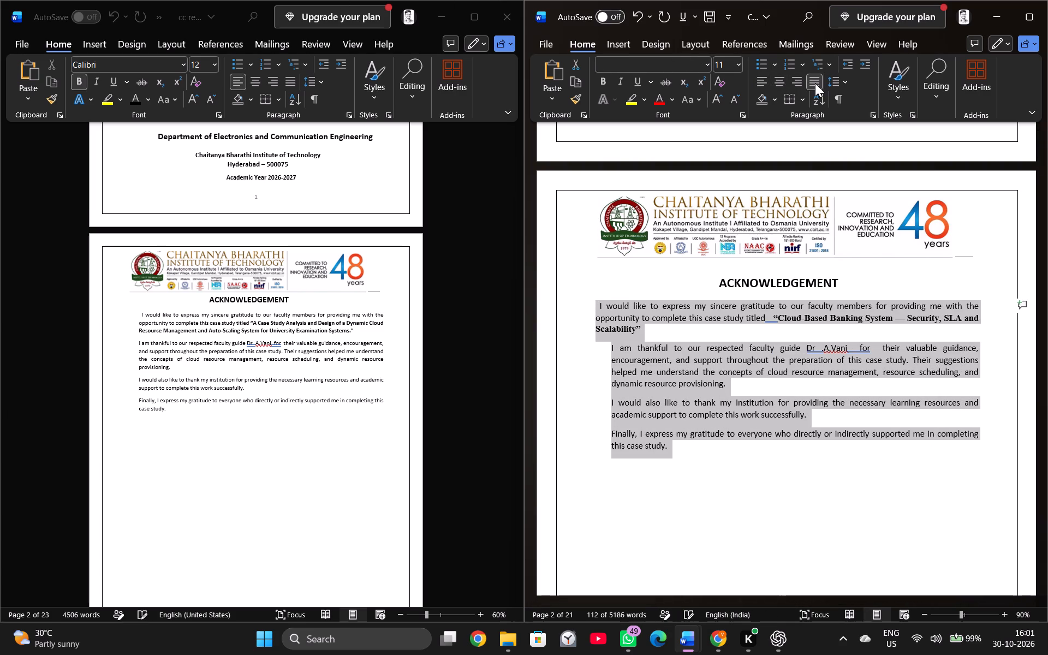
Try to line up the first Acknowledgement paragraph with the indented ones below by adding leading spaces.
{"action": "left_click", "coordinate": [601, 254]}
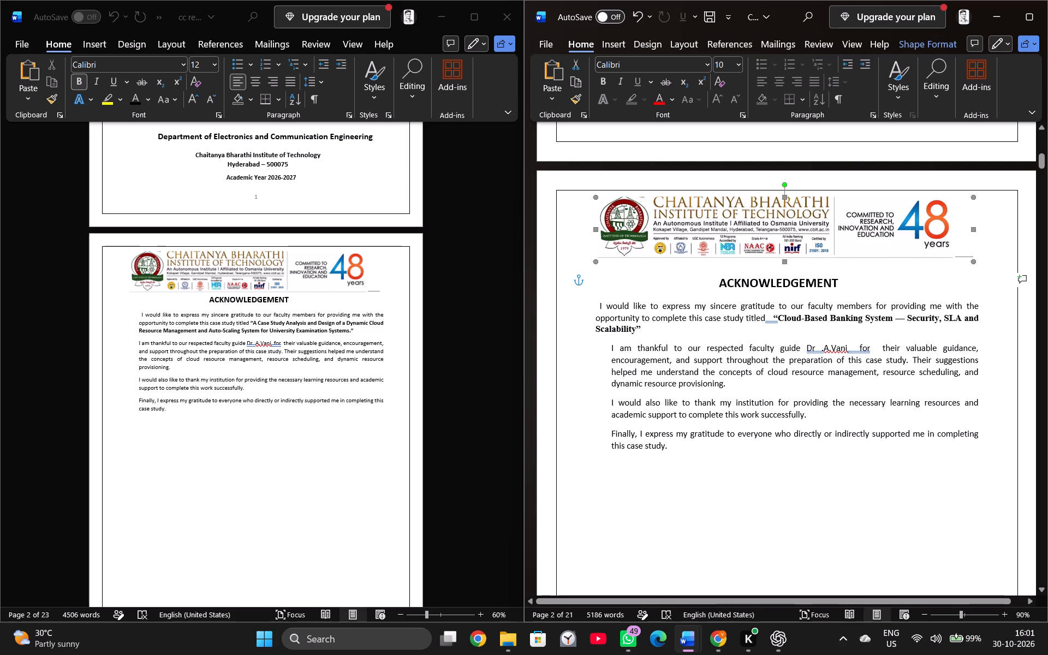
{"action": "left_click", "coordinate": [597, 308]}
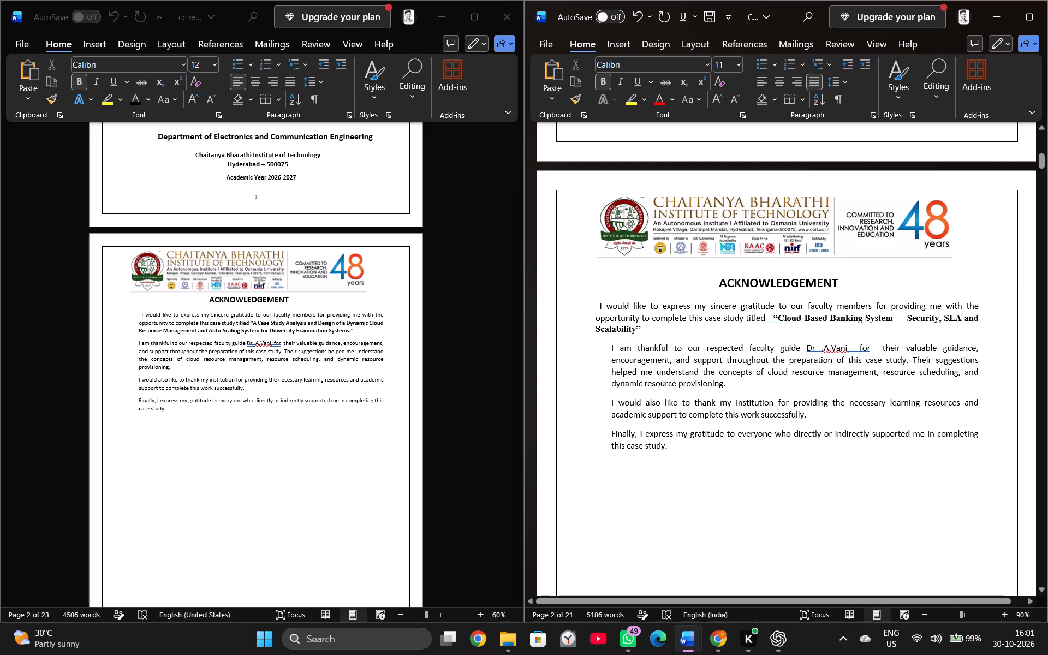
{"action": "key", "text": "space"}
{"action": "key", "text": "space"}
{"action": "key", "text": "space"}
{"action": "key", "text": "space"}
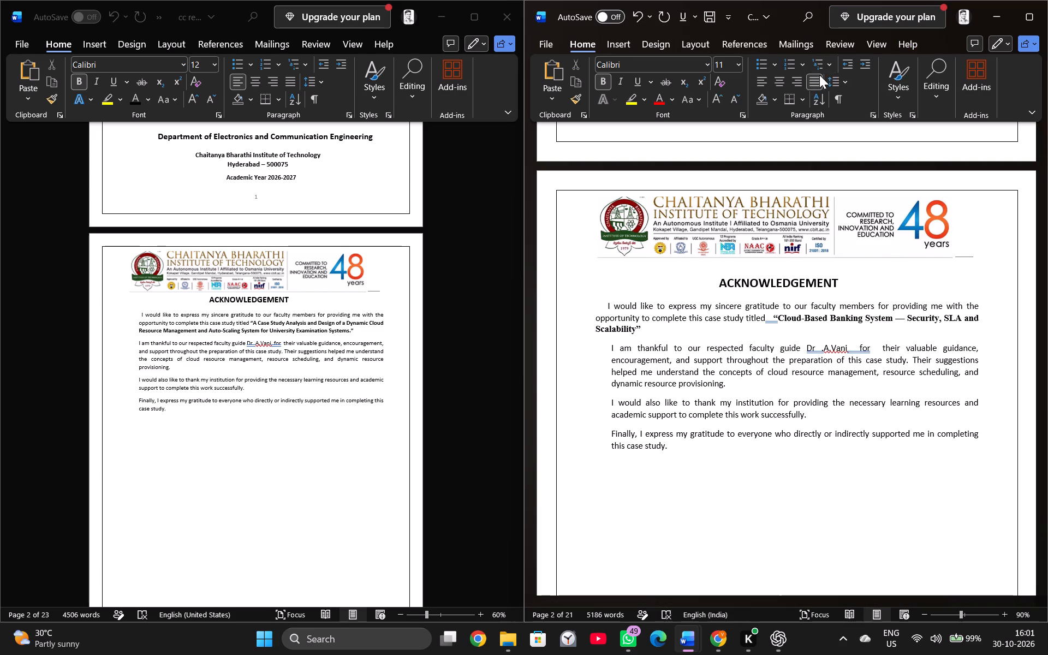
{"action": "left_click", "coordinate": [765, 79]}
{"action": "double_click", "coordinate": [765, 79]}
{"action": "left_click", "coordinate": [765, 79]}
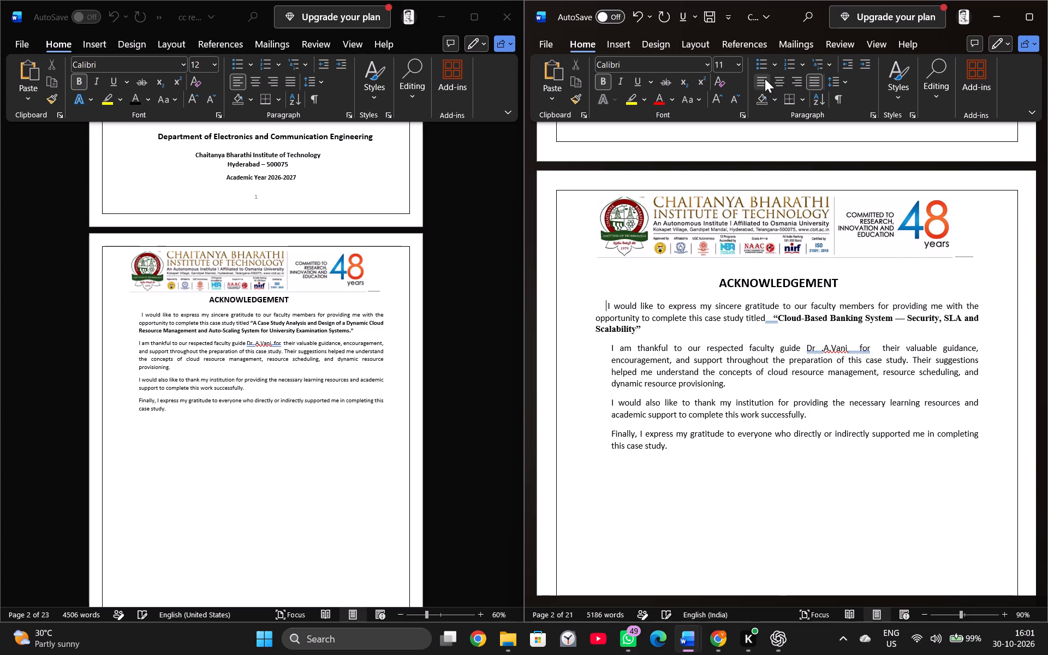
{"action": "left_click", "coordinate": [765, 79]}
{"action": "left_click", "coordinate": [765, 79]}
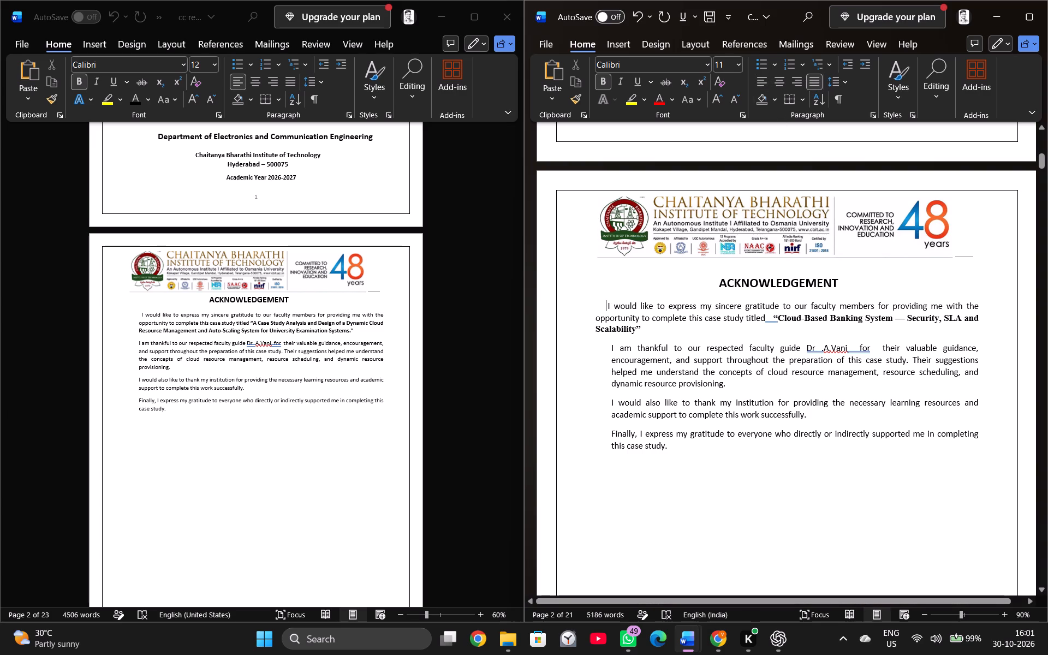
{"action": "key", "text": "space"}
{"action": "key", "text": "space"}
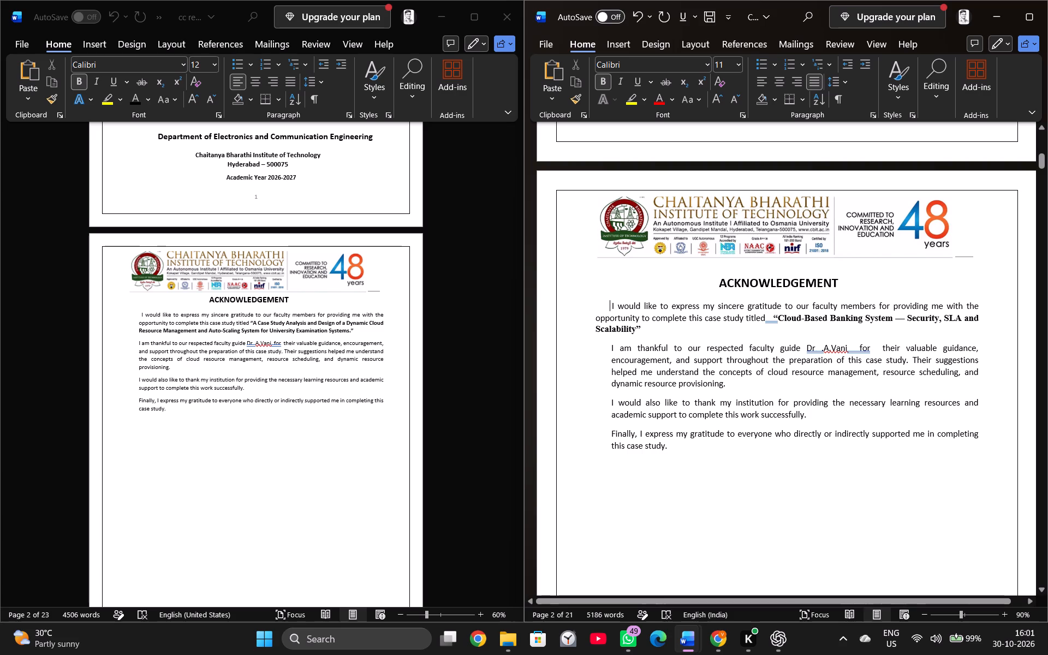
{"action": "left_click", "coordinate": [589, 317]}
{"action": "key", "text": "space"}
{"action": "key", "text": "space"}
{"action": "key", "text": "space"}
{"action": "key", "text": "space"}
Try left, centre and right alignment on the Acknowledgement body paragraphs, and set them back to justified.
{"action": "left_click_drag", "start_coordinate": [612, 297], "coordinate": [641, 338]}
{"action": "left_click", "coordinate": [605, 286]}
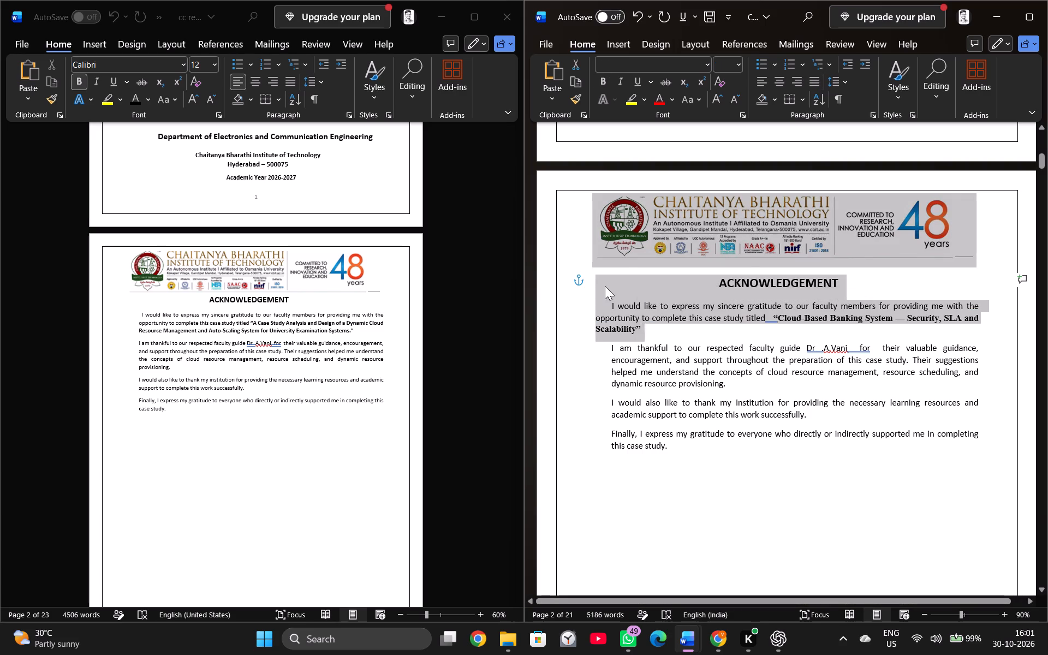
{"action": "left_click_drag", "start_coordinate": [605, 306], "coordinate": [693, 446]}
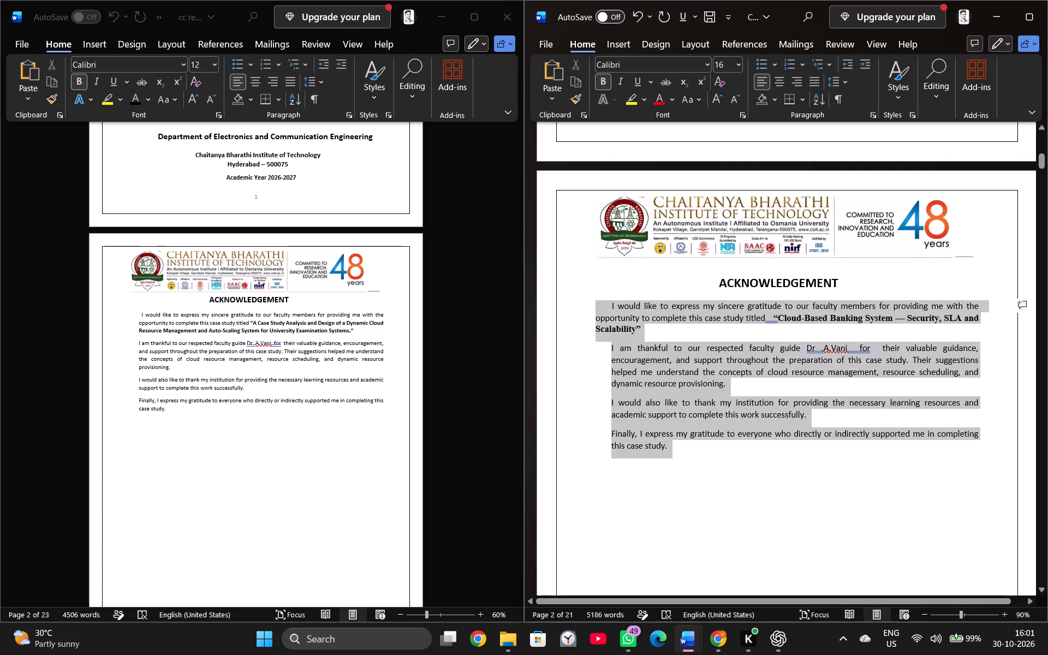
{"action": "left_click_drag", "start_coordinate": [693, 446], "coordinate": [696, 452]}
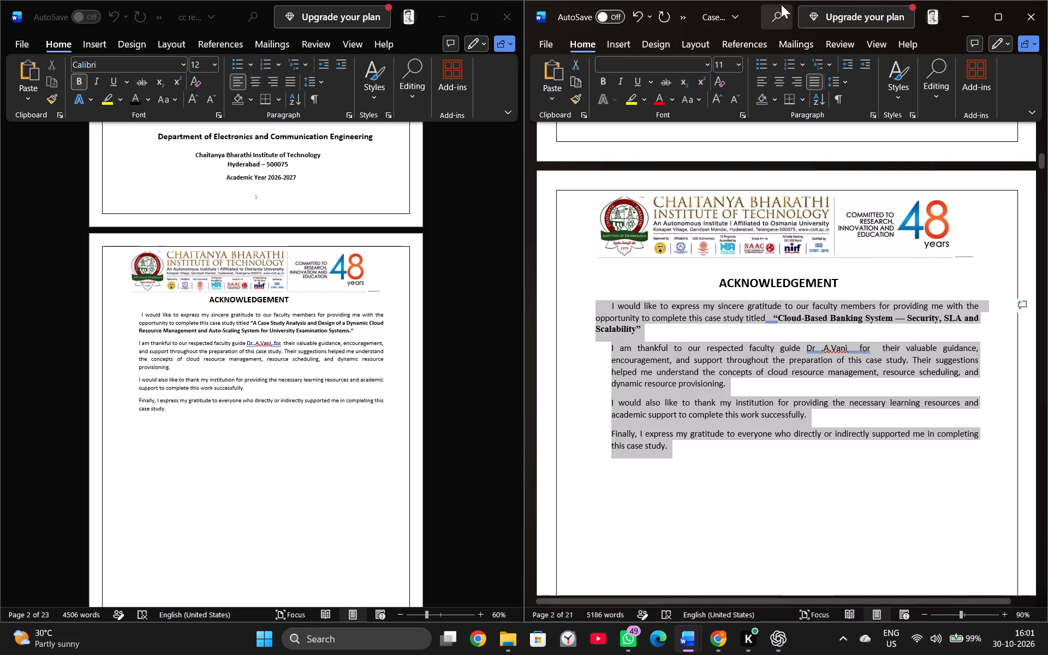
{"action": "left_click", "coordinate": [765, 84]}
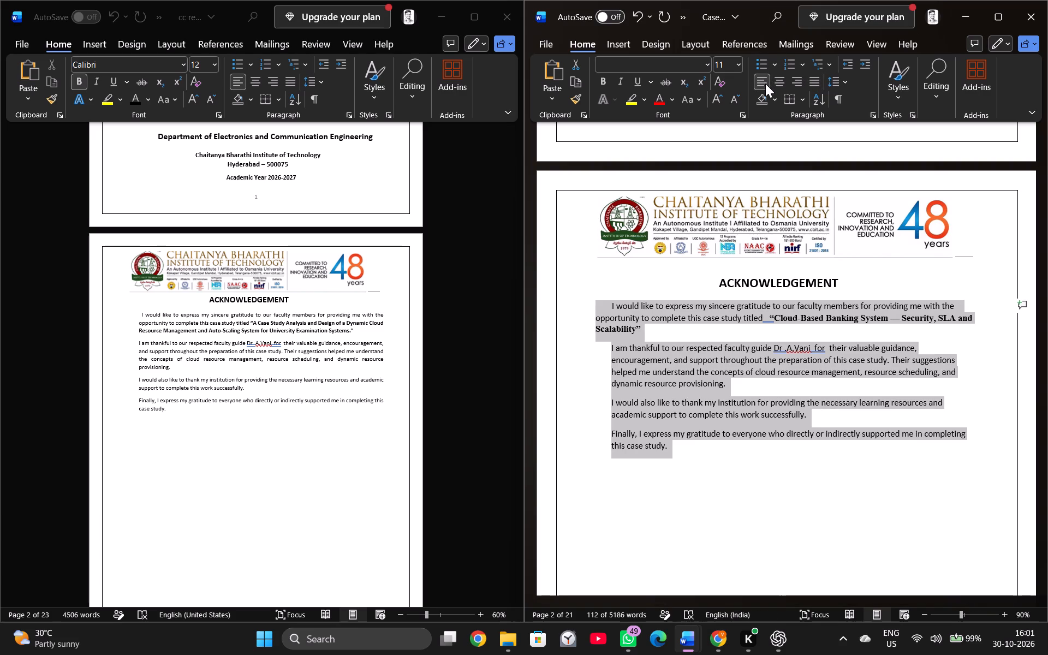
{"action": "left_click", "coordinate": [781, 82]}
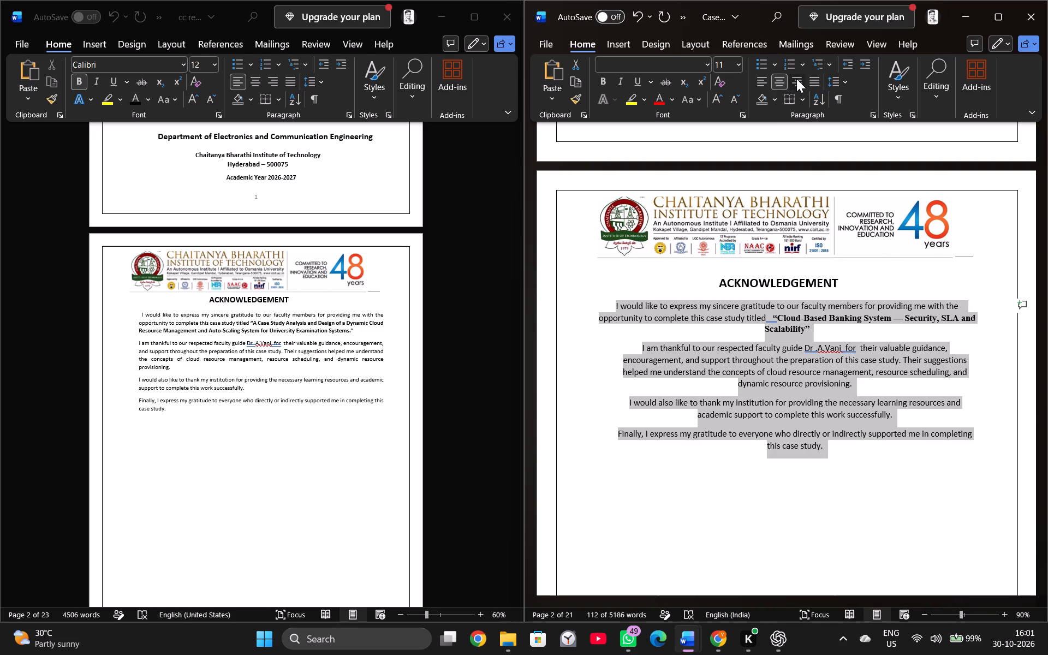
{"action": "left_click", "coordinate": [796, 79]}
{"action": "left_click", "coordinate": [818, 82]}
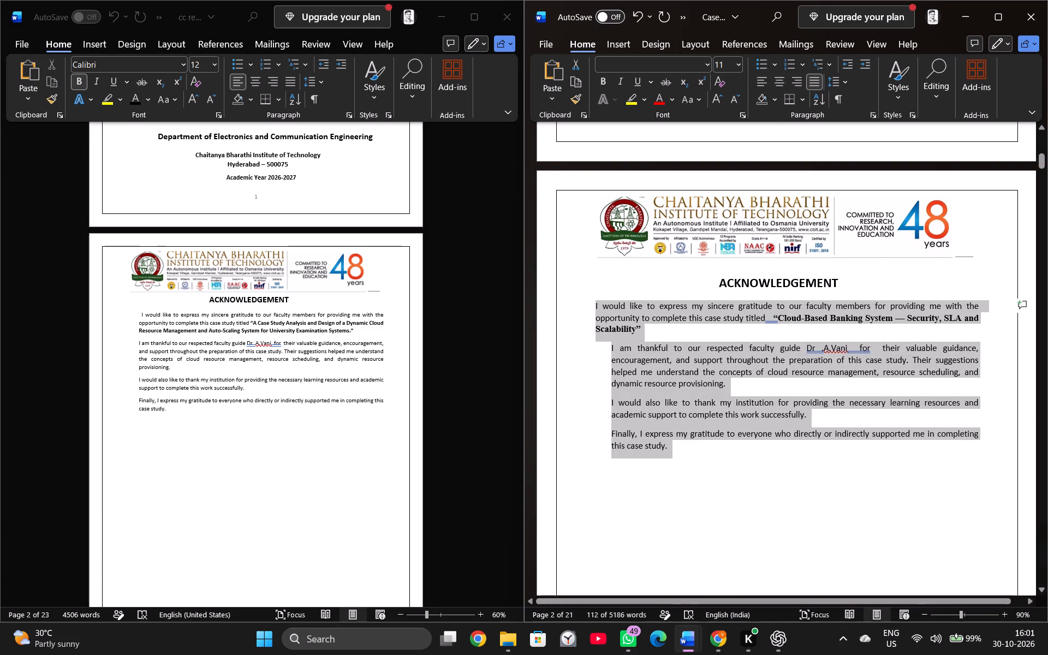
Remove the left indent from the second, third and last Acknowledgement paragraphs so they line up with the first one.
{"action": "left_click", "coordinate": [684, 227]}
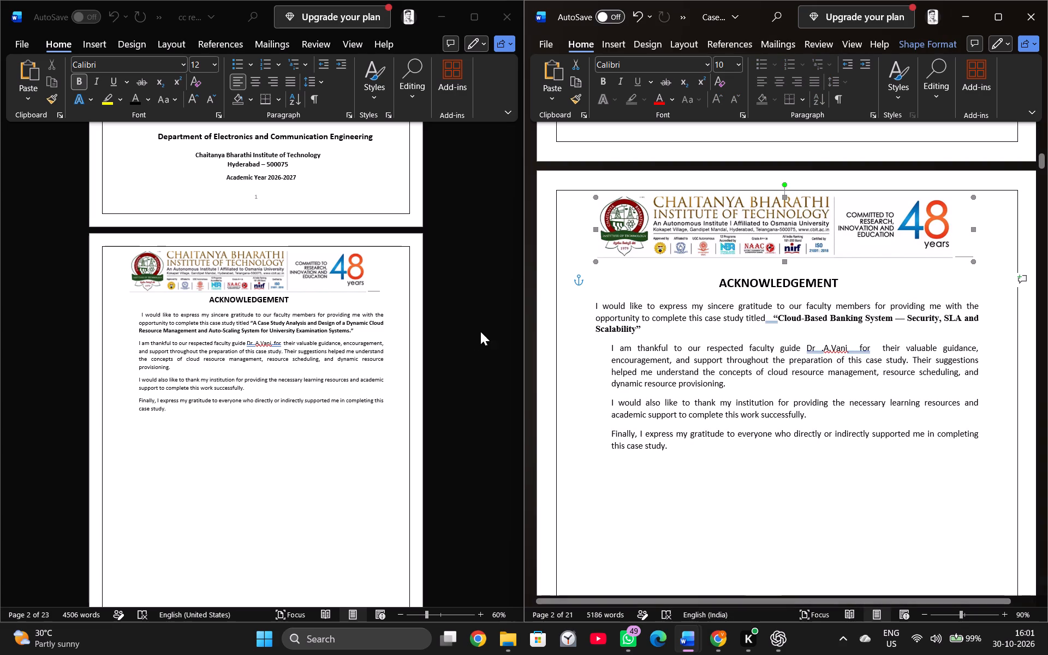
{"action": "left_click", "coordinate": [609, 346]}
{"action": "key", "text": "space"}
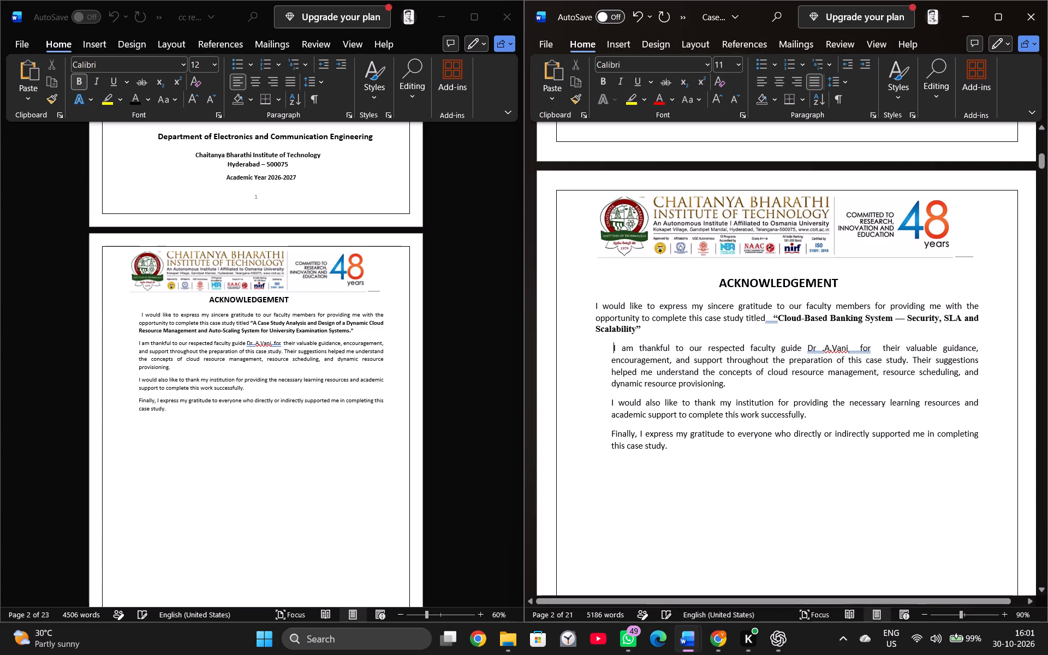
{"action": "key", "text": "BackSpace"}
{"action": "key", "text": "BackSpace"}
{"action": "key", "text": "BackSpace"}
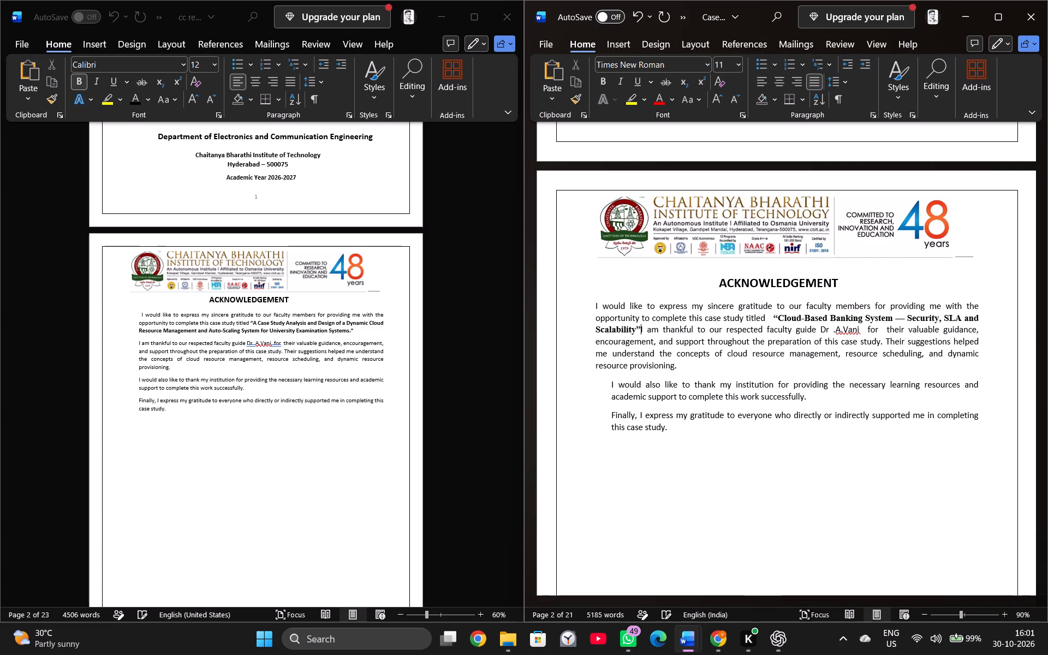
{"action": "key", "text": "Return"}
{"action": "left_click", "coordinate": [610, 387]}
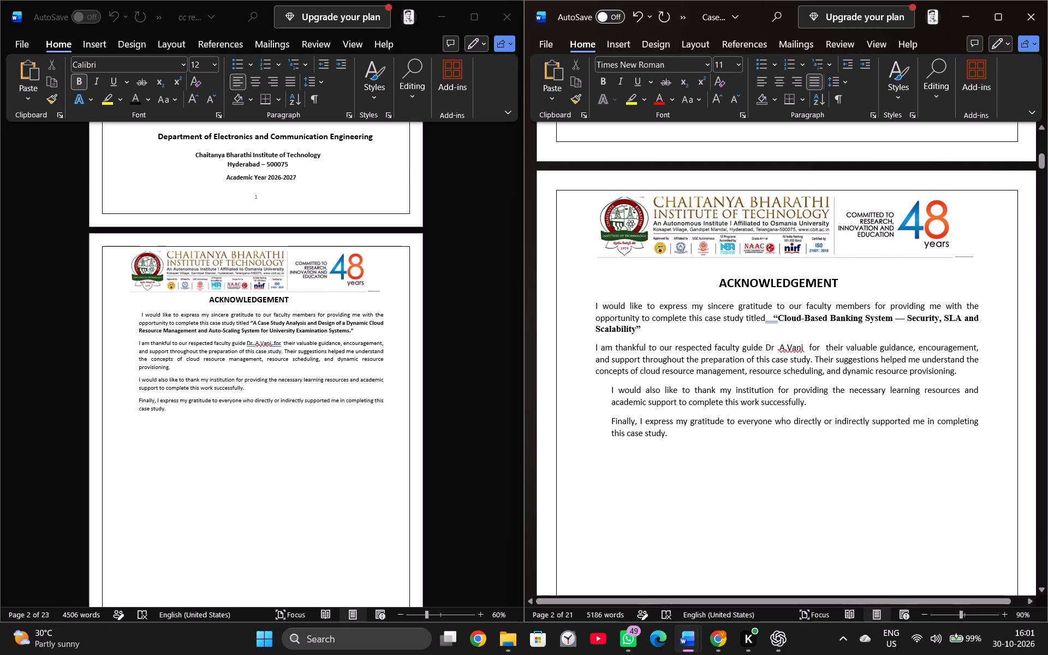
{"action": "key", "text": "BackSpace"}
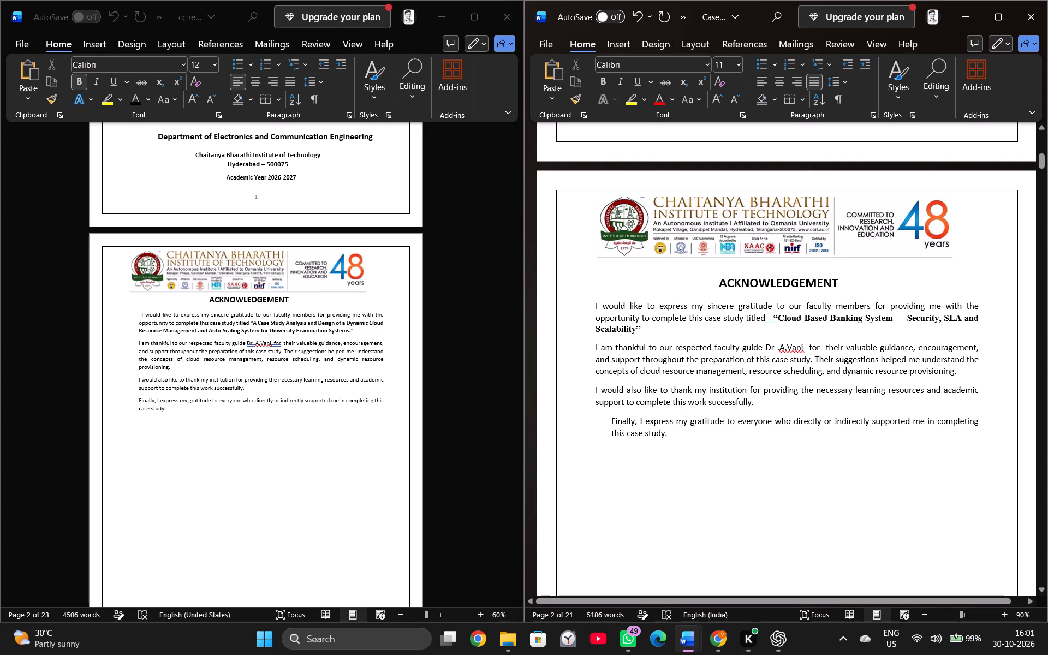
{"action": "left_click", "coordinate": [606, 420]}
{"action": "key", "text": "BackSpace"}
Delete the leftover front-page text and tables above Index / Contents, from the ".CASE STUDY REPORT" line through "Date of Submission".
{"action": "scroll", "coordinate": [736, 448], "scroll_direction": "up", "scroll_amount": 1}
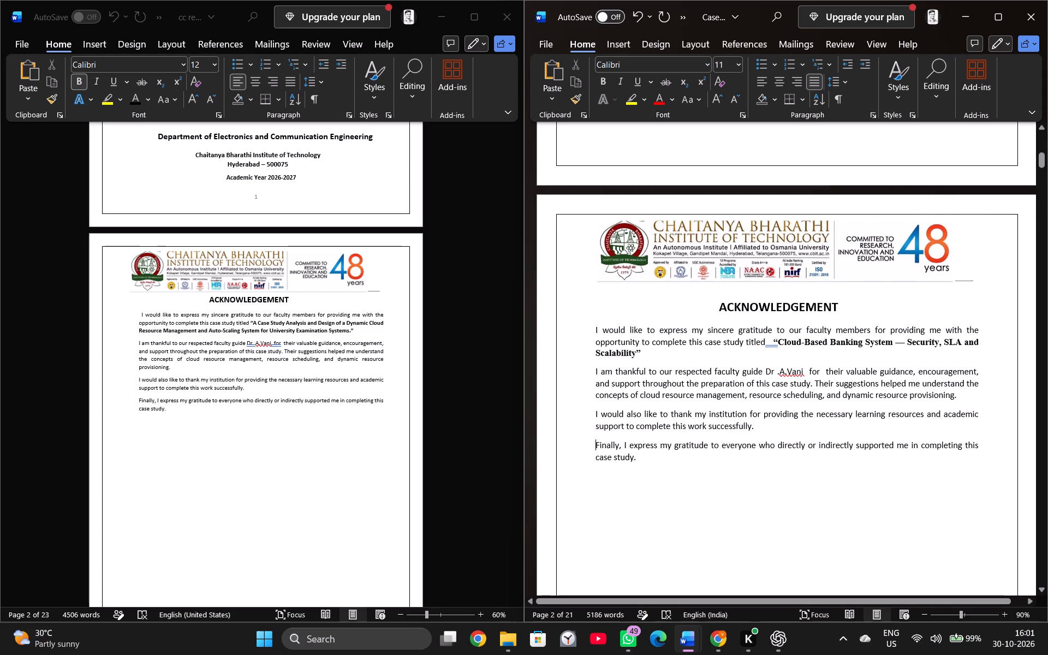
{"action": "scroll", "coordinate": [771, 566], "scroll_direction": "down", "scroll_amount": 12}
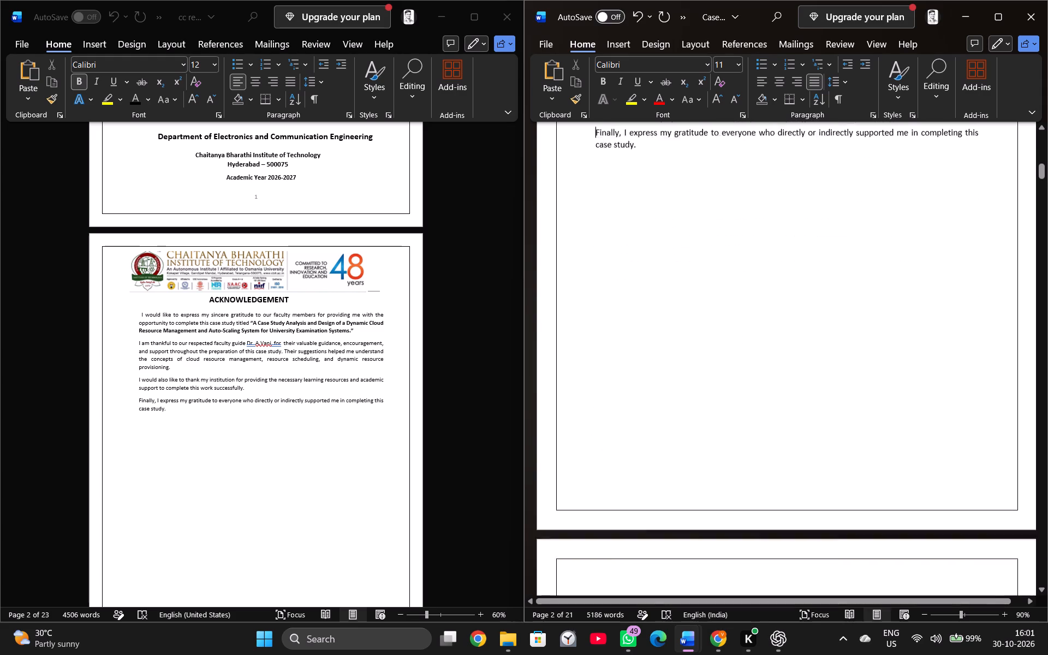
{"action": "scroll", "coordinate": [764, 554], "scroll_direction": "down", "scroll_amount": 7}
{"action": "scroll", "coordinate": [739, 492], "scroll_direction": "down", "scroll_amount": 4}
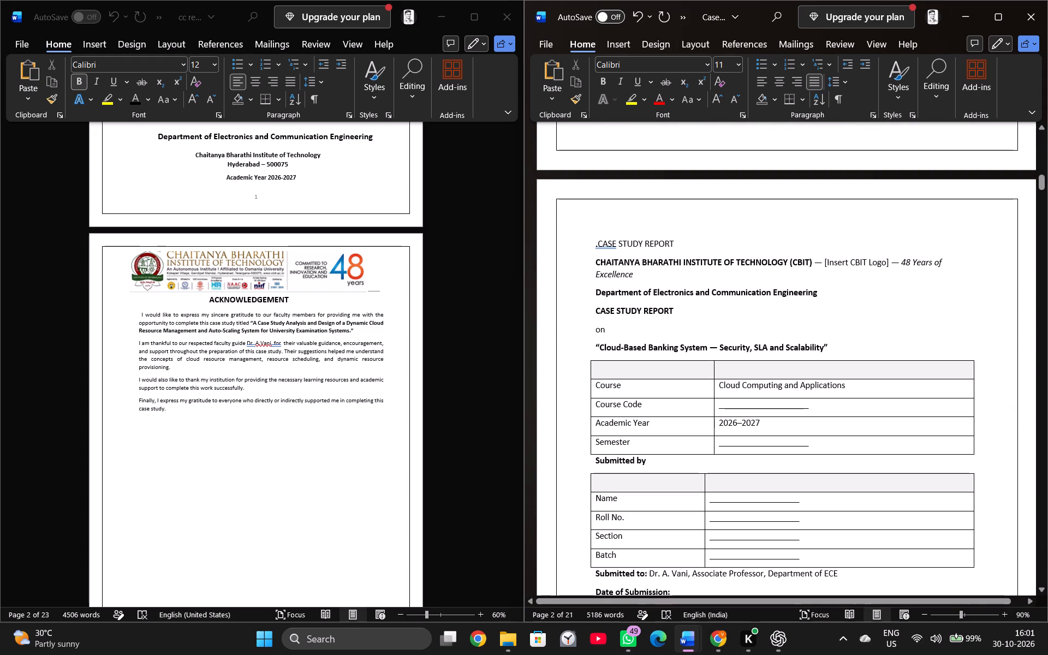
{"action": "left_click_drag", "start_coordinate": [592, 245], "coordinate": [747, 591]}
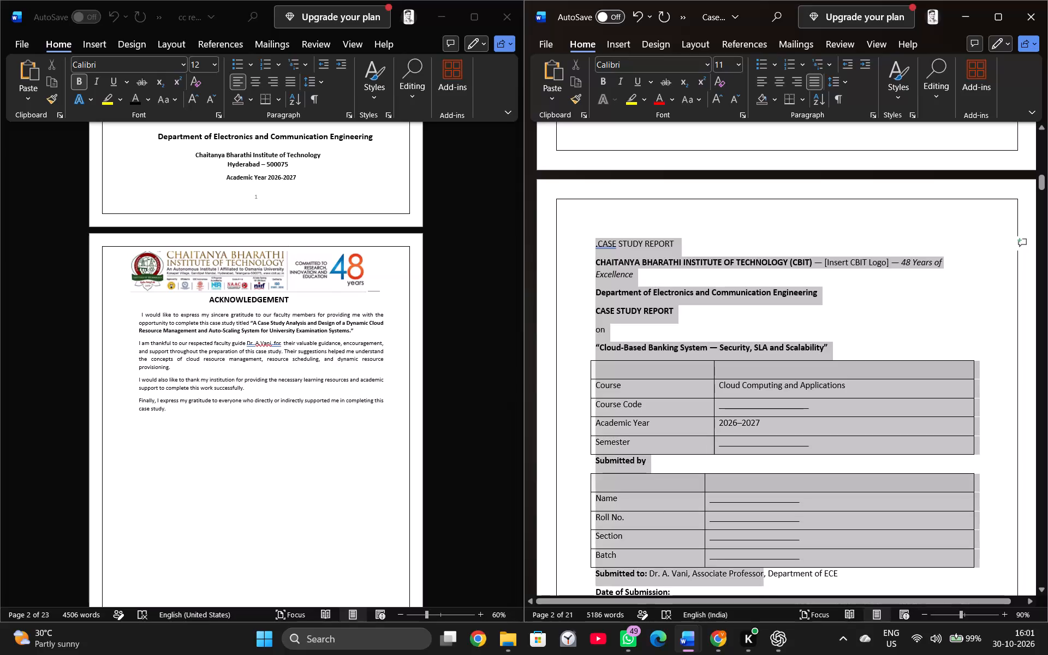
{"action": "left_click_drag", "start_coordinate": [747, 591], "coordinate": [739, 338]}
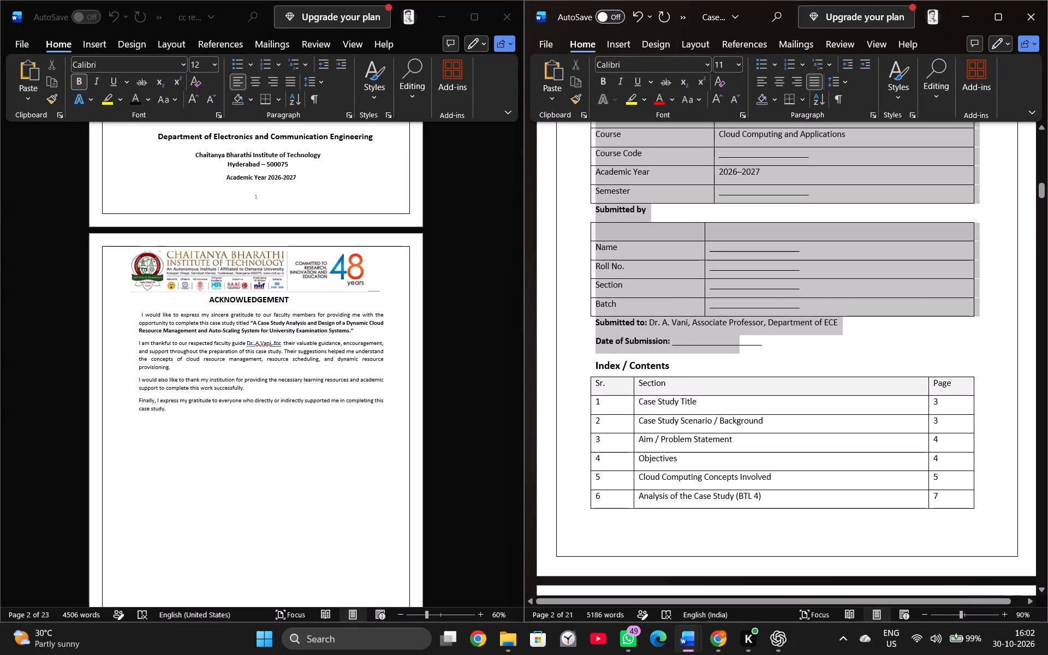
{"action": "left_click_drag", "start_coordinate": [739, 338], "coordinate": [775, 344]}
{"action": "key", "text": "BackSpace"}
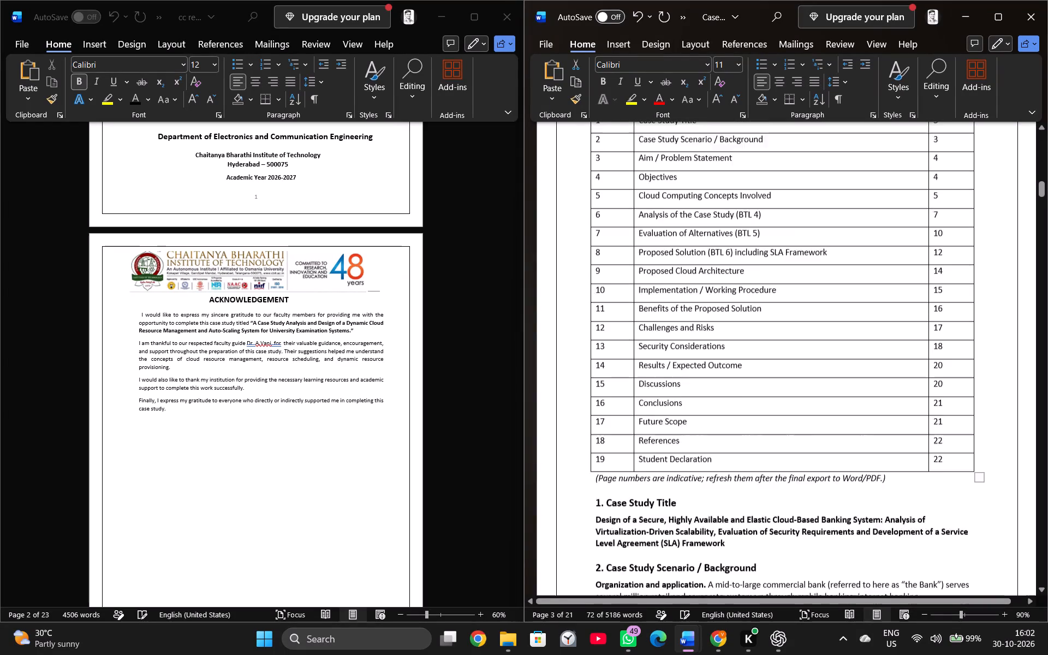
Insert three blank lines above the "1. Case Study Title" heading to push it onto a new page.
{"action": "scroll", "coordinate": [705, 278], "scroll_direction": "up", "scroll_amount": 4}
{"action": "scroll", "coordinate": [701, 328], "scroll_direction": "down", "scroll_amount": 14}
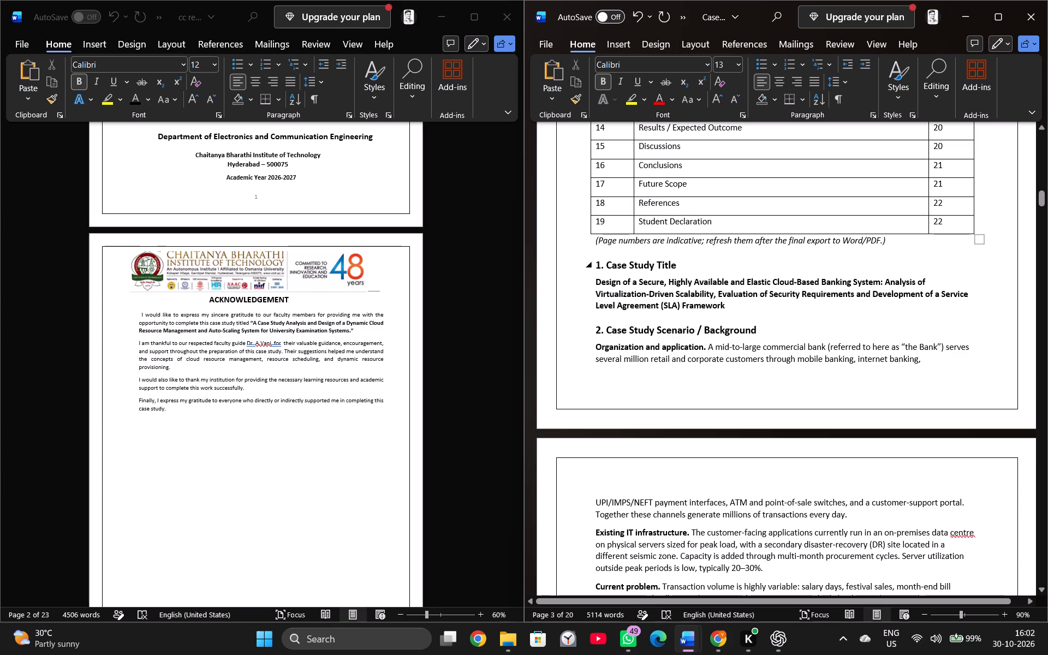
{"action": "left_click", "coordinate": [594, 264]}
{"action": "key", "text": "Return"}
{"action": "key", "text": "Return"}
{"action": "key", "text": "Return"}
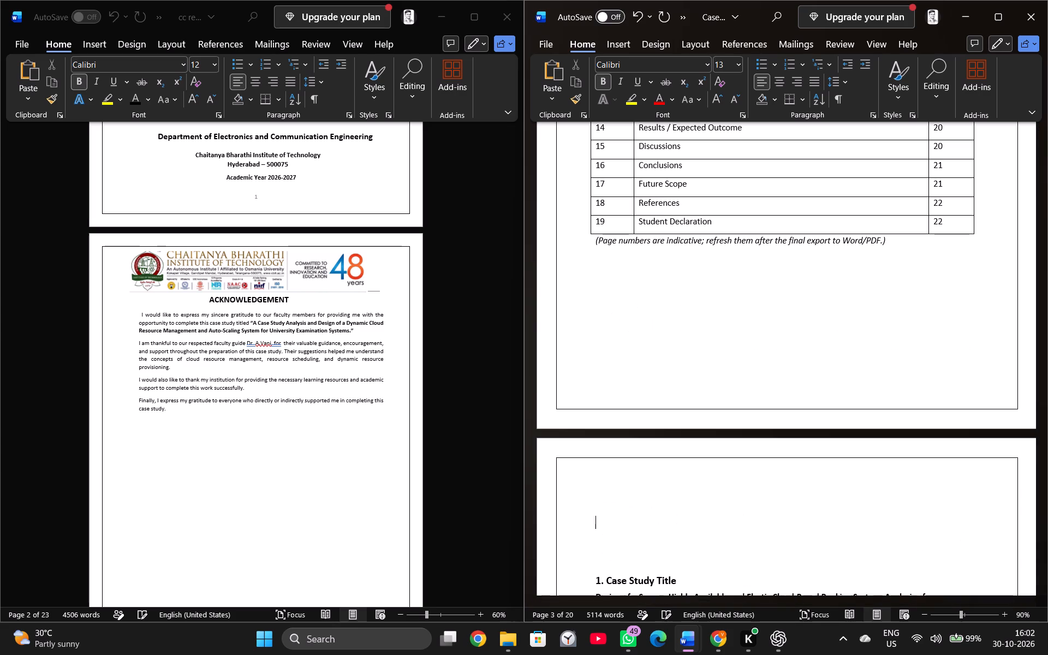
Review the page layout from the cover page and Acknowledgement through the index to the Objectives section.
{"action": "scroll", "coordinate": [732, 339], "scroll_direction": "up", "scroll_amount": 12}
{"action": "scroll", "coordinate": [732, 339], "scroll_direction": "up", "scroll_amount": 20}
{"action": "scroll", "coordinate": [732, 339], "scroll_direction": "up", "scroll_amount": 10}
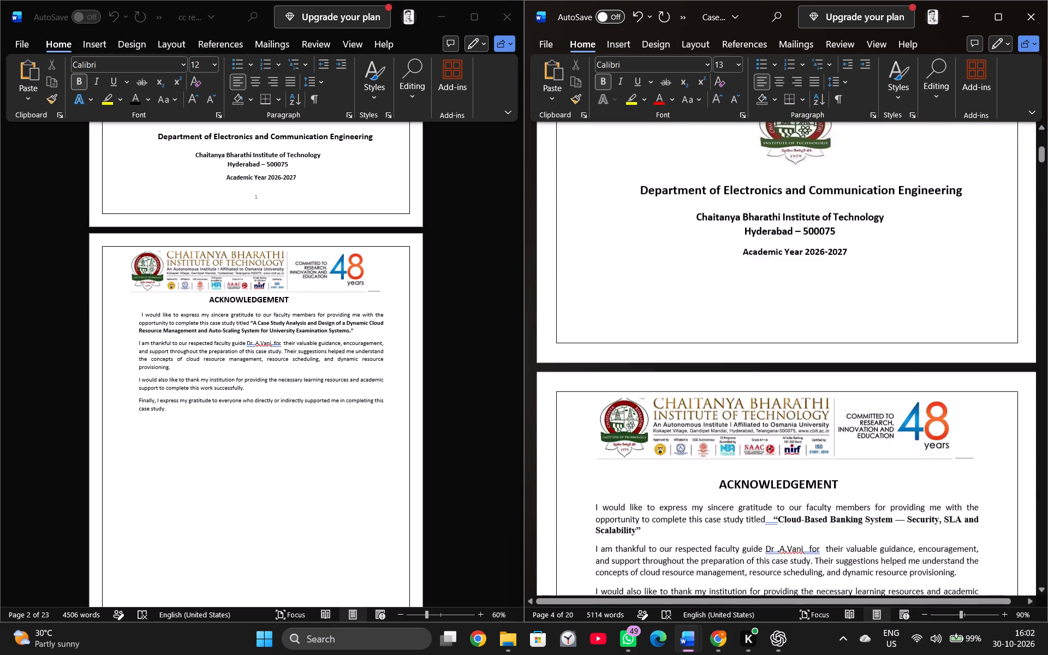
{"action": "scroll", "coordinate": [732, 339], "scroll_direction": "up", "scroll_amount": 5}
{"action": "scroll", "coordinate": [732, 339], "scroll_direction": "down", "scroll_amount": 20}
{"action": "scroll", "coordinate": [732, 339], "scroll_direction": "down", "scroll_amount": 13}
{"action": "scroll", "coordinate": [752, 382], "scroll_direction": "down", "scroll_amount": 2}
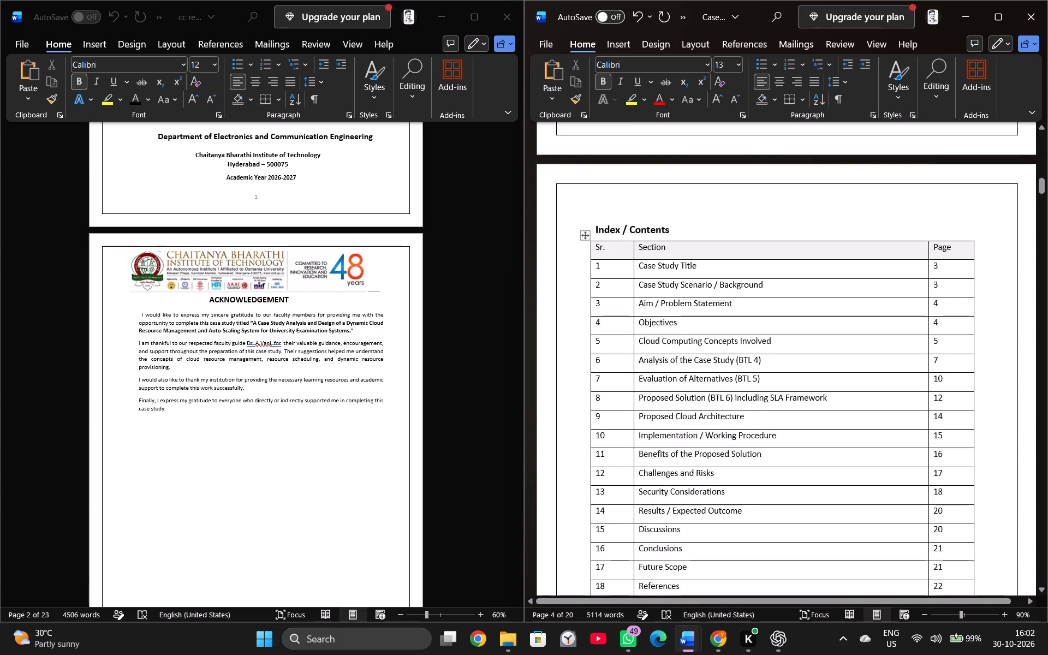
{"action": "scroll", "coordinate": [764, 397], "scroll_direction": "down", "scroll_amount": 2}
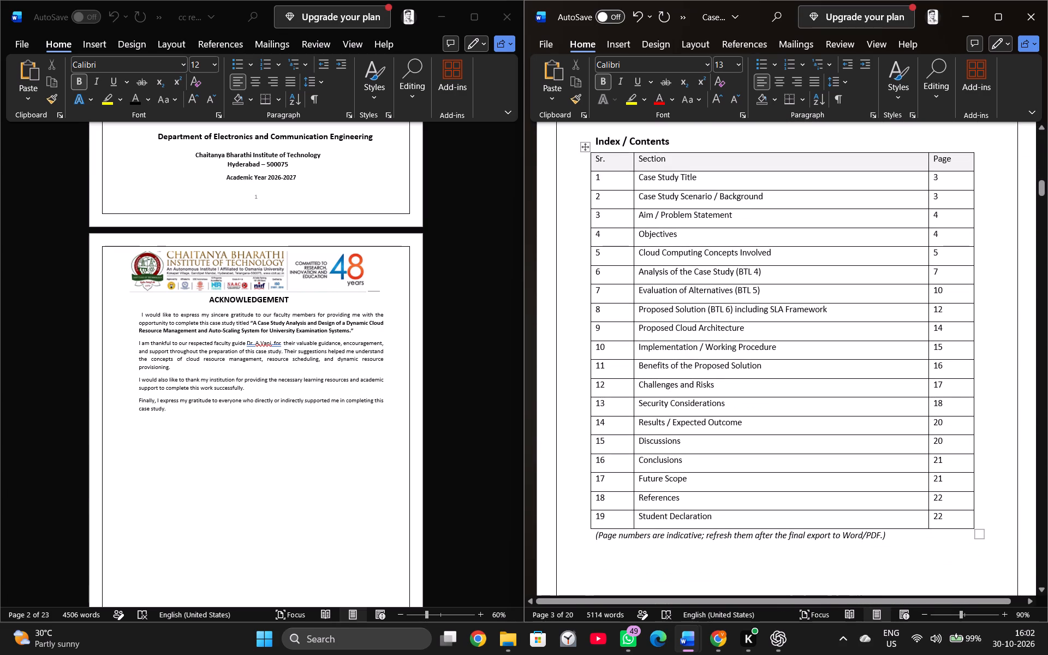
{"action": "scroll", "coordinate": [764, 397], "scroll_direction": "down", "scroll_amount": 17}
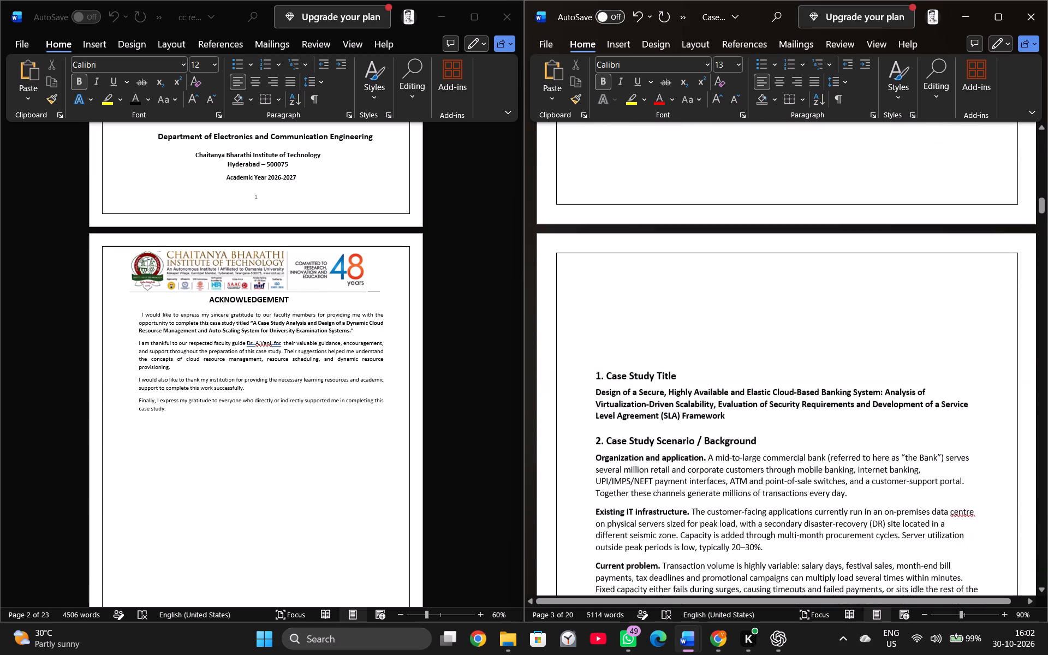
{"action": "scroll", "coordinate": [657, 476], "scroll_direction": "down", "scroll_amount": 13}
{"action": "scroll", "coordinate": [657, 476], "scroll_direction": "down", "scroll_amount": 8}
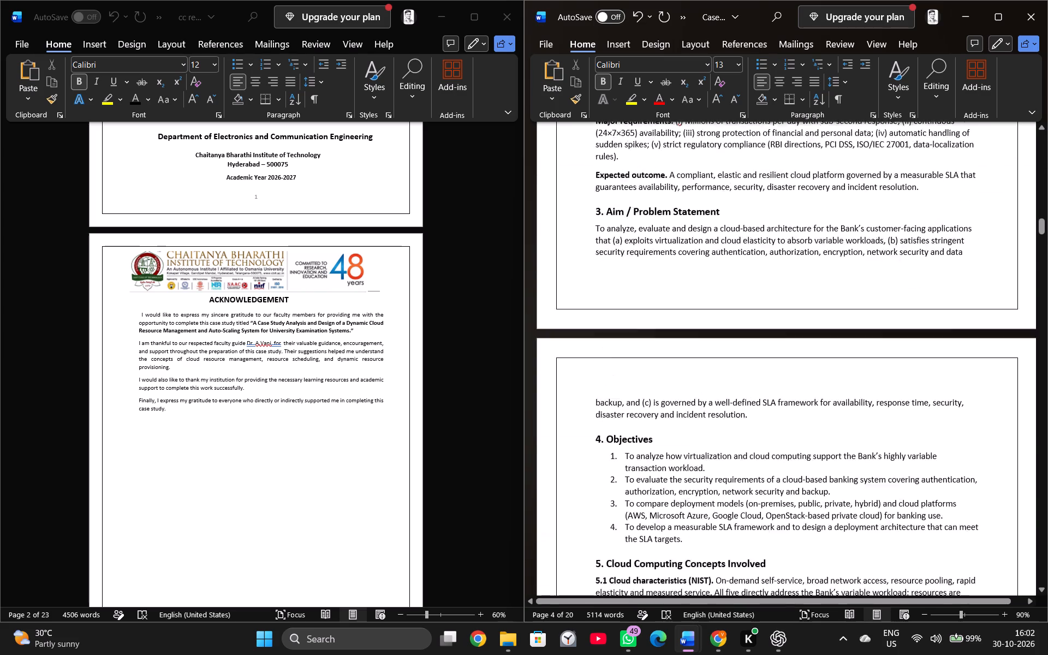
{"action": "scroll", "coordinate": [680, 312], "scroll_direction": "up", "scroll_amount": 7}
{"action": "scroll", "coordinate": [650, 214], "scroll_direction": "up", "scroll_amount": 4}
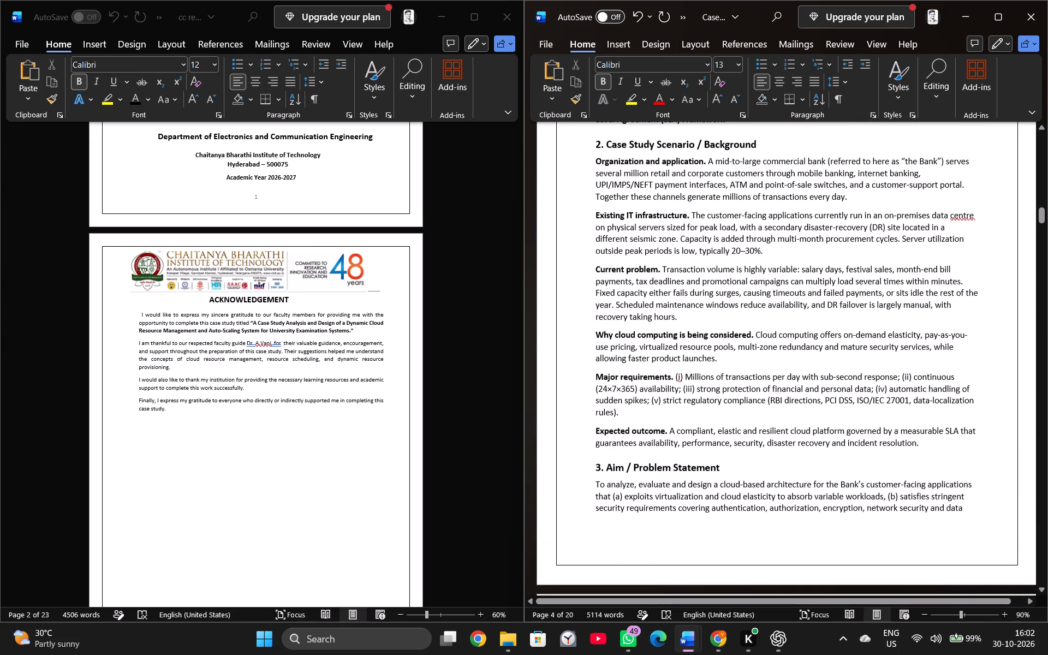
{"action": "scroll", "coordinate": [823, 272], "scroll_direction": "up", "scroll_amount": 2}
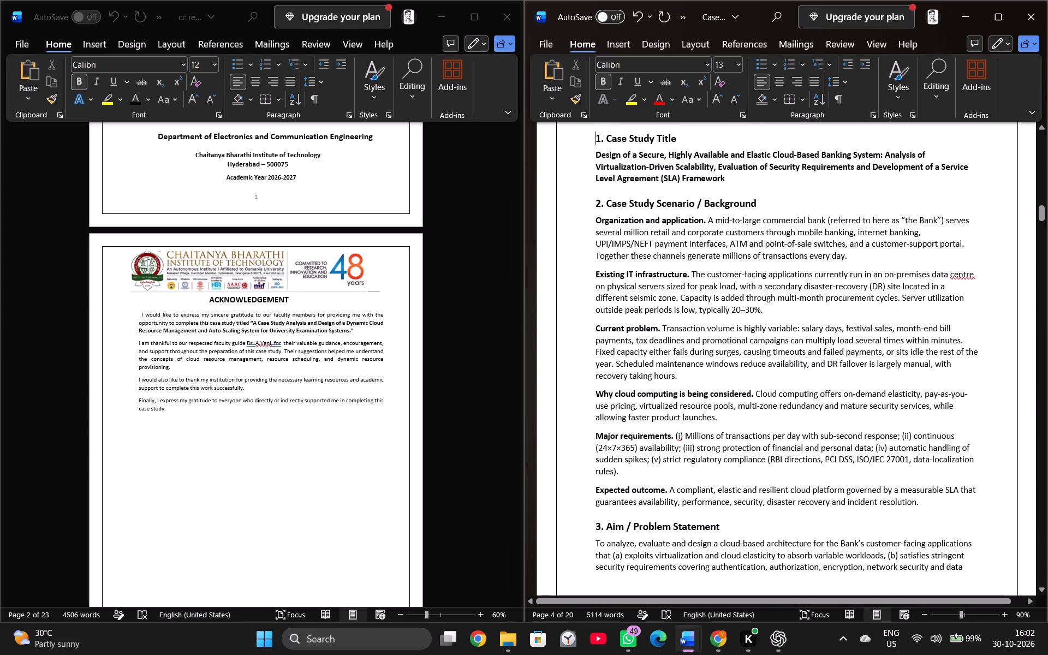
{"action": "scroll", "coordinate": [690, 535], "scroll_direction": "up", "scroll_amount": 7}
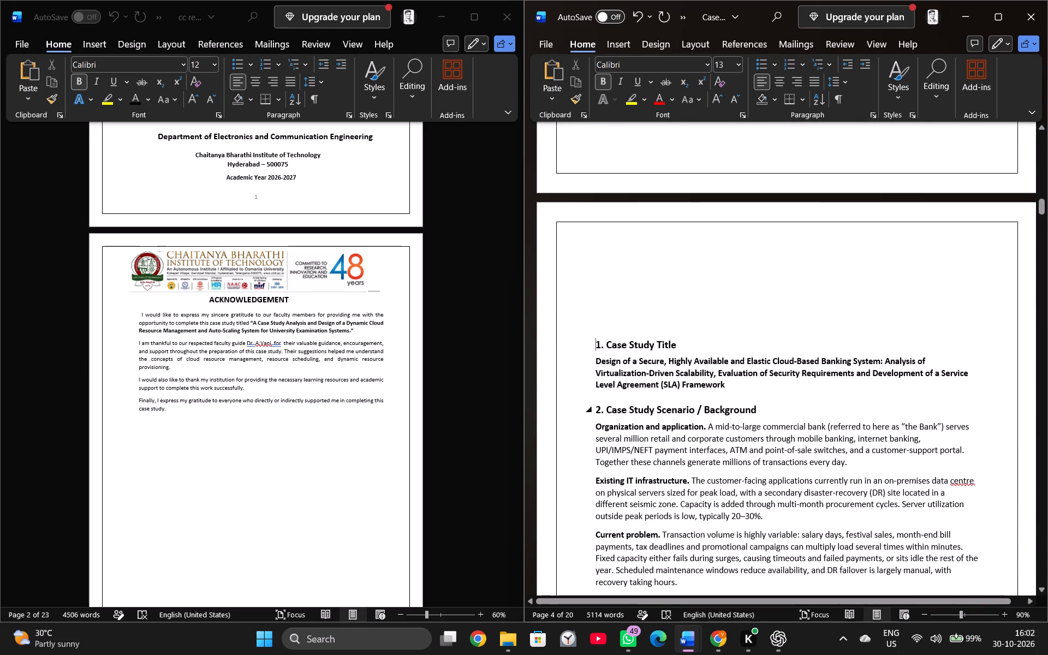
Remove one of the blank lines above the "1. Case Study Title" heading.
{"action": "key", "text": "BackSpace"}
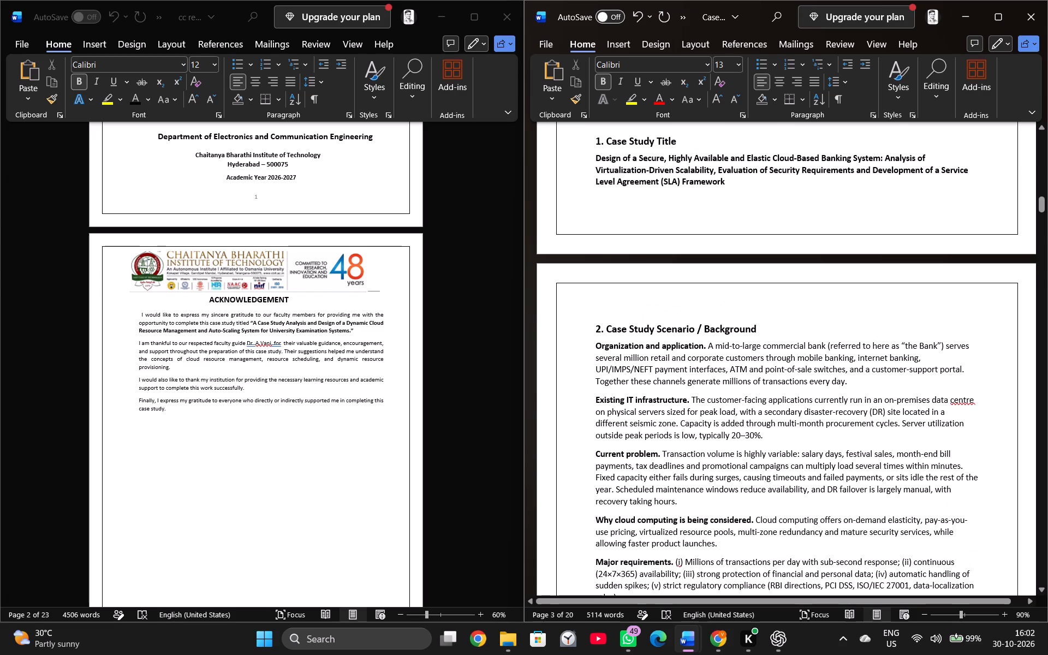
{"action": "key", "text": "Return"}
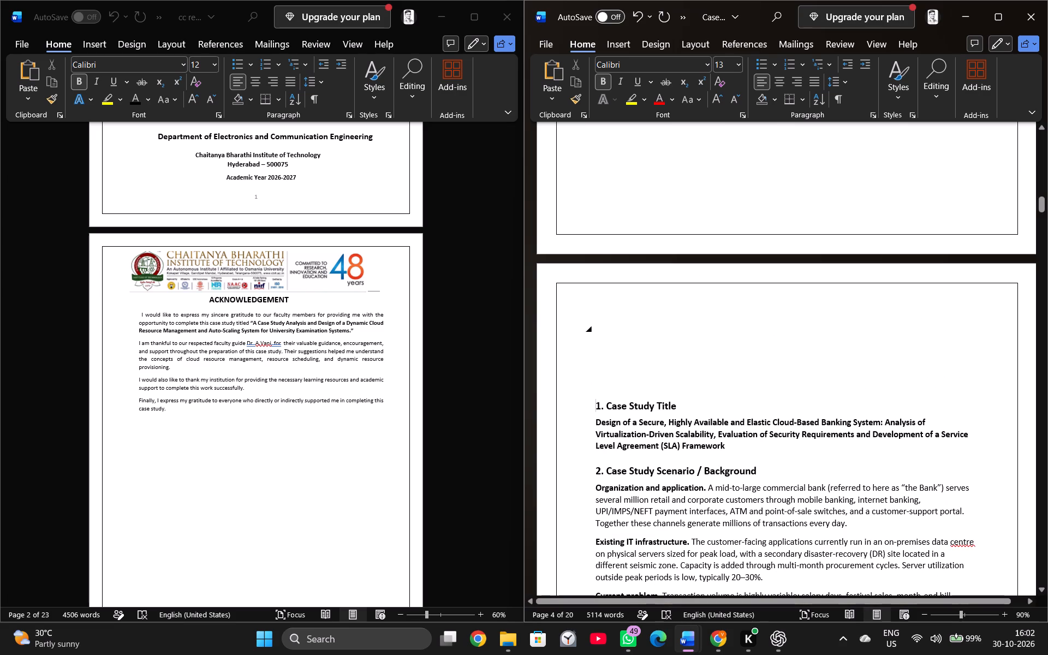
{"action": "key", "text": "BackSpace"}
Copy the "1. Case Study Title" heading with its title paragraph and paste them before "2. Case Study Scenario / Background".
{"action": "scroll", "coordinate": [741, 410], "scroll_direction": "up", "scroll_amount": 2}
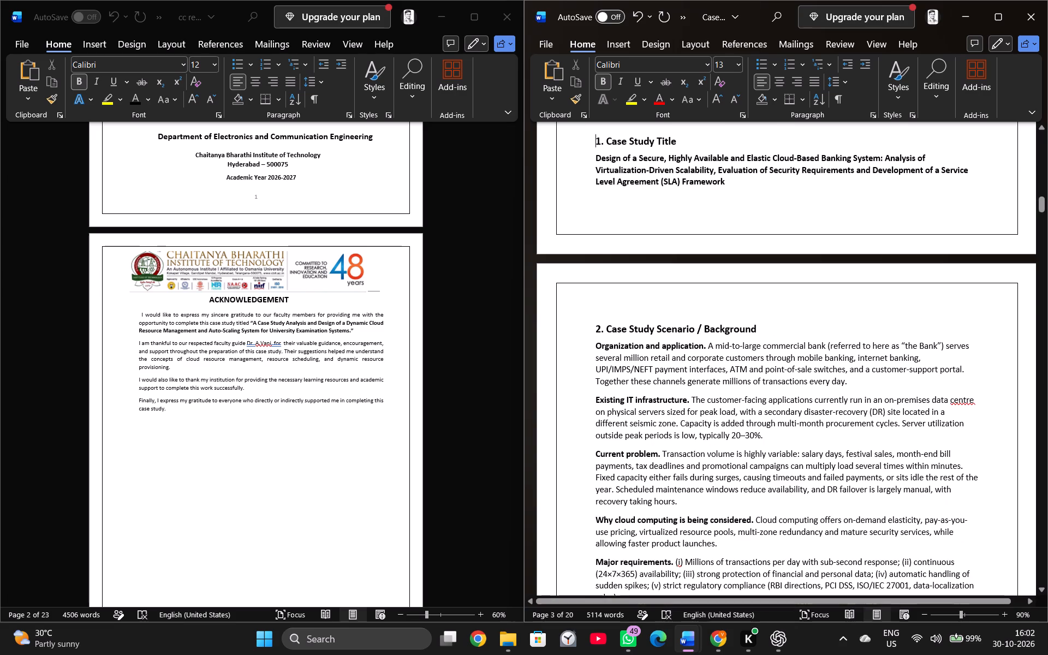
{"action": "scroll", "coordinate": [741, 410], "scroll_direction": "up", "scroll_amount": 8}
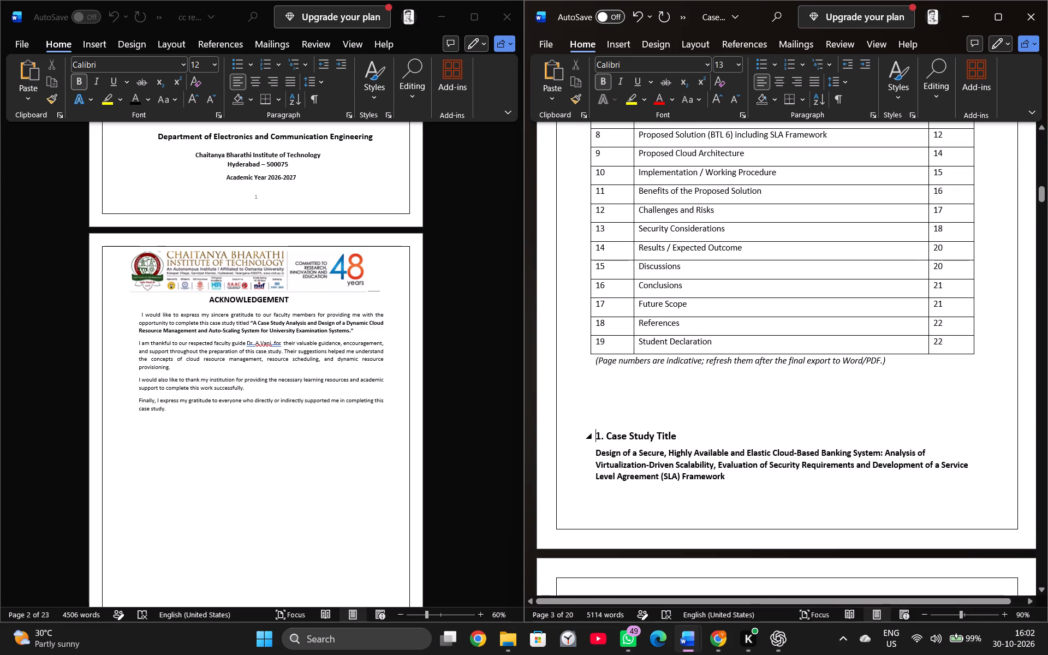
{"action": "left_click_drag", "start_coordinate": [591, 430], "coordinate": [739, 498]}
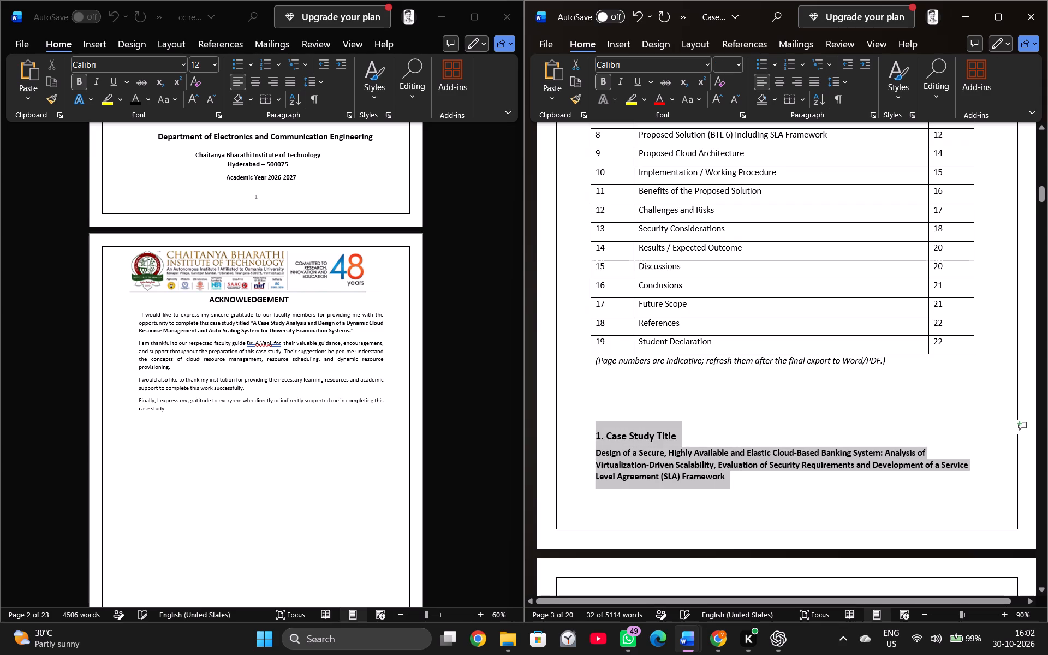
{"action": "key", "text": "ctrl+c"}
{"action": "left_click", "coordinate": [777, 515]}
{"action": "scroll", "coordinate": [676, 565], "scroll_direction": "down", "scroll_amount": 3}
{"action": "scroll", "coordinate": [676, 565], "scroll_direction": "up", "scroll_amount": 7}
{"action": "scroll", "coordinate": [592, 573], "scroll_direction": "down", "scroll_amount": 2}
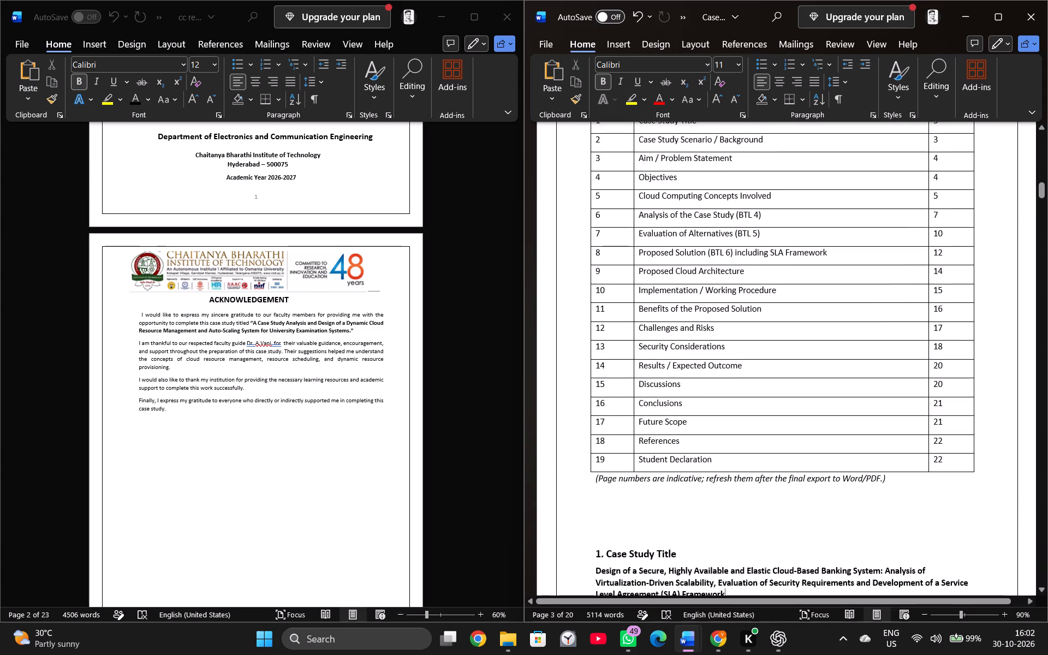
{"action": "scroll", "coordinate": [592, 573], "scroll_direction": "down", "scroll_amount": 9}
{"action": "left_click", "coordinate": [593, 418]}
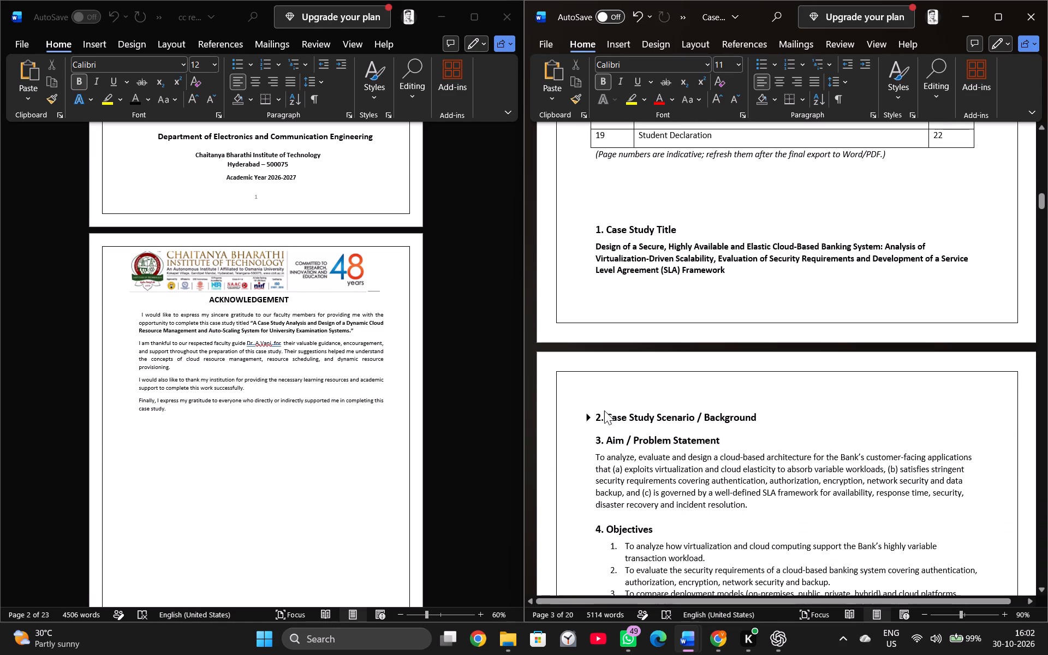
{"action": "left_click", "coordinate": [587, 419]}
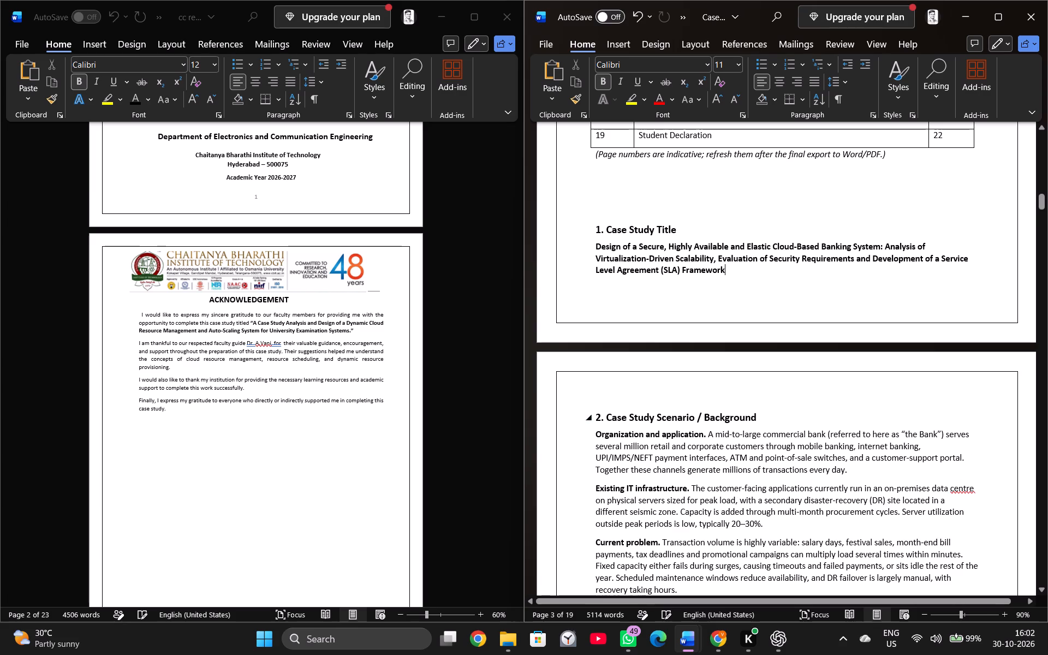
{"action": "left_click", "coordinate": [596, 415]}
{"action": "key", "text": "ctrl+v"}
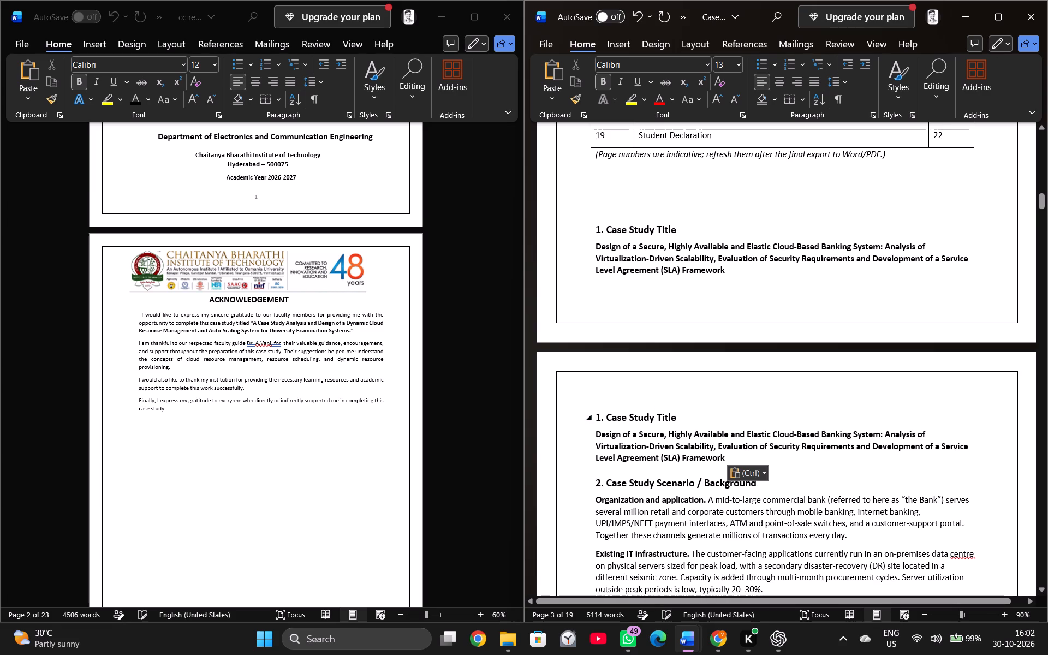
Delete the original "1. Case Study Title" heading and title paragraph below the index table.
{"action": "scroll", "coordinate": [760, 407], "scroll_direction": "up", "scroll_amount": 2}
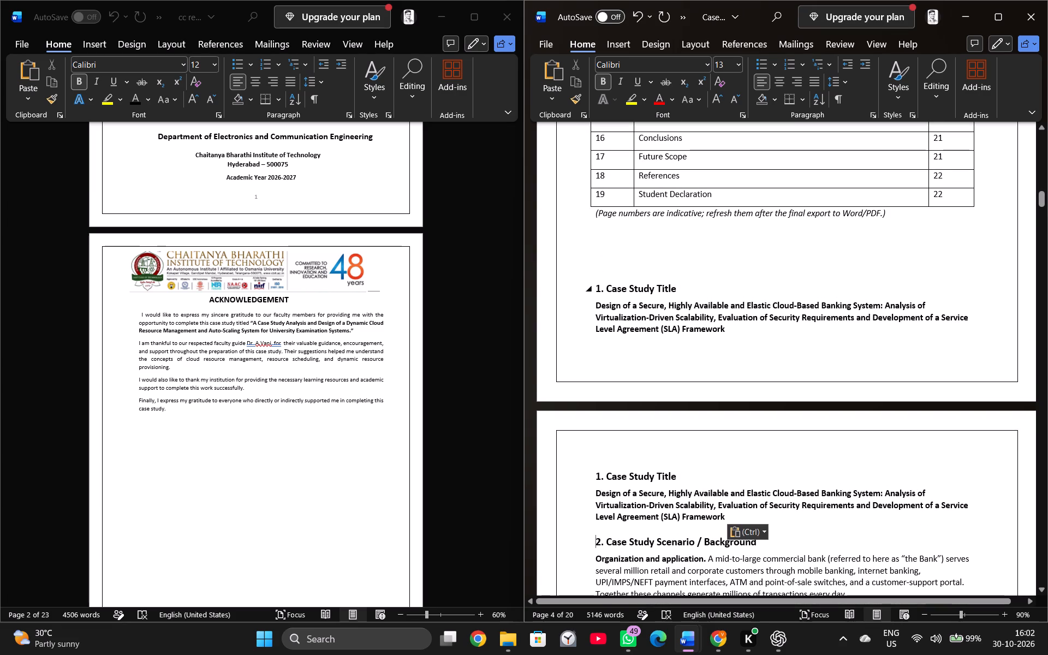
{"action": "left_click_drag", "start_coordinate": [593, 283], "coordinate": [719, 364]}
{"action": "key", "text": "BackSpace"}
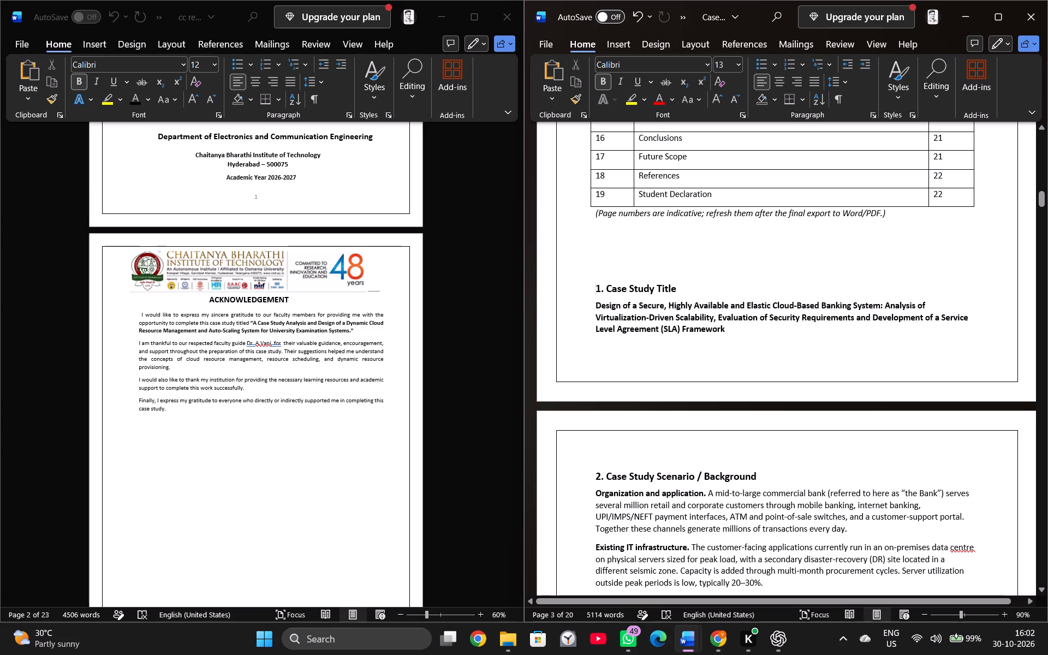
Paste the copied "1. Case Study Title" section again before the "2. Case Study Scenario / Background" heading.
{"action": "left_click", "coordinate": [593, 473]}
{"action": "left_click", "coordinate": [587, 475]}
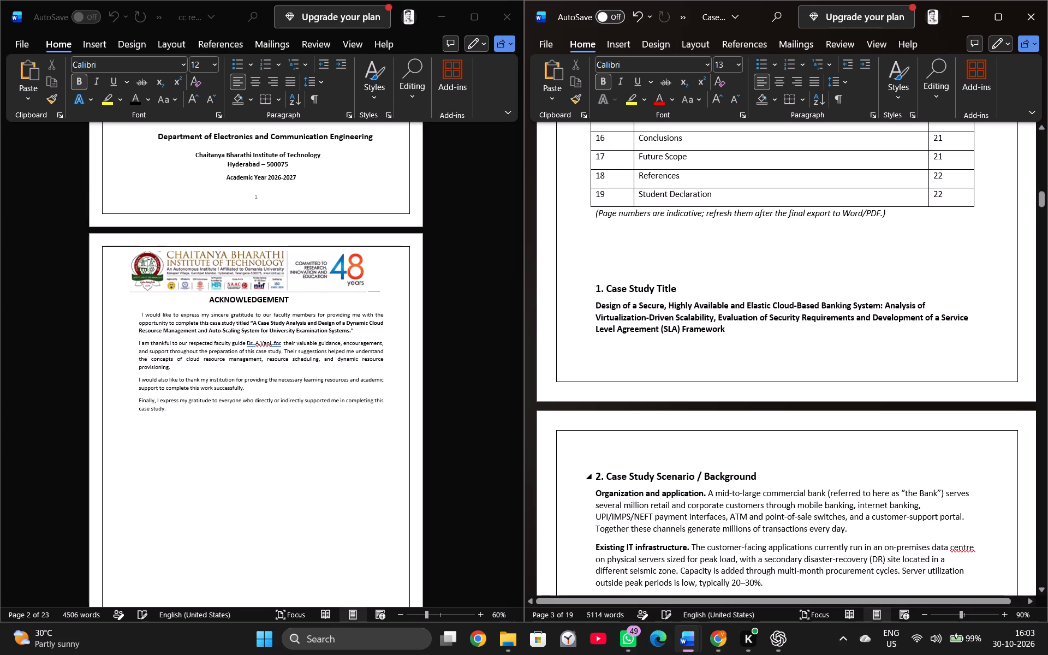
{"action": "left_click", "coordinate": [596, 473]}
{"action": "key", "text": "ctrl+v"}
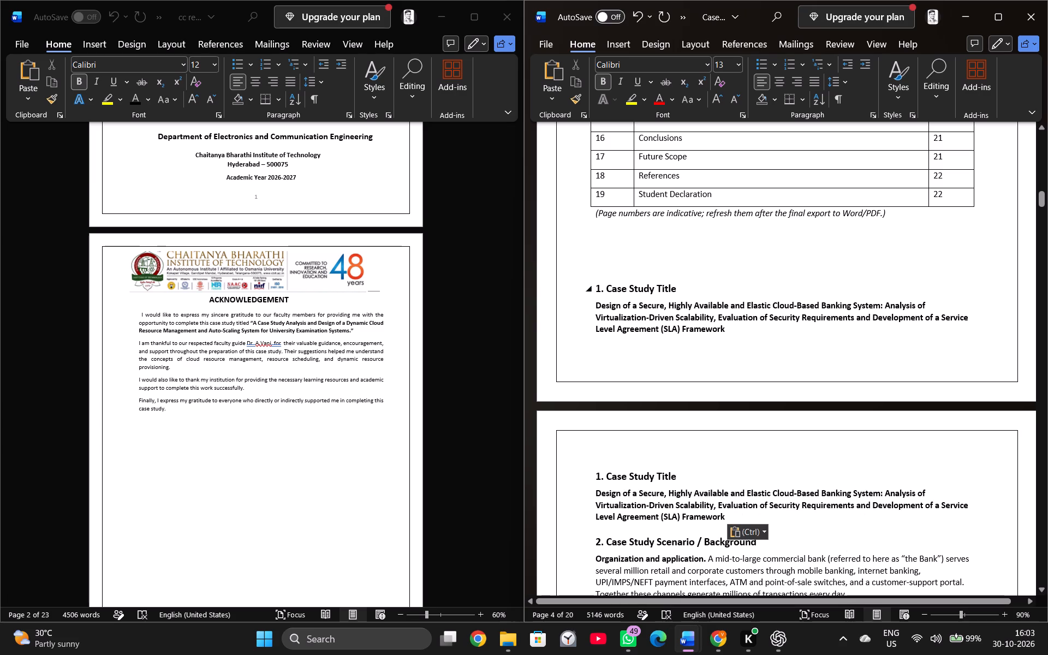
Delete the duplicate "1. Case Study Title" heading and title paragraph directly below the index table.
{"action": "left_click_drag", "start_coordinate": [598, 287], "coordinate": [720, 326]}
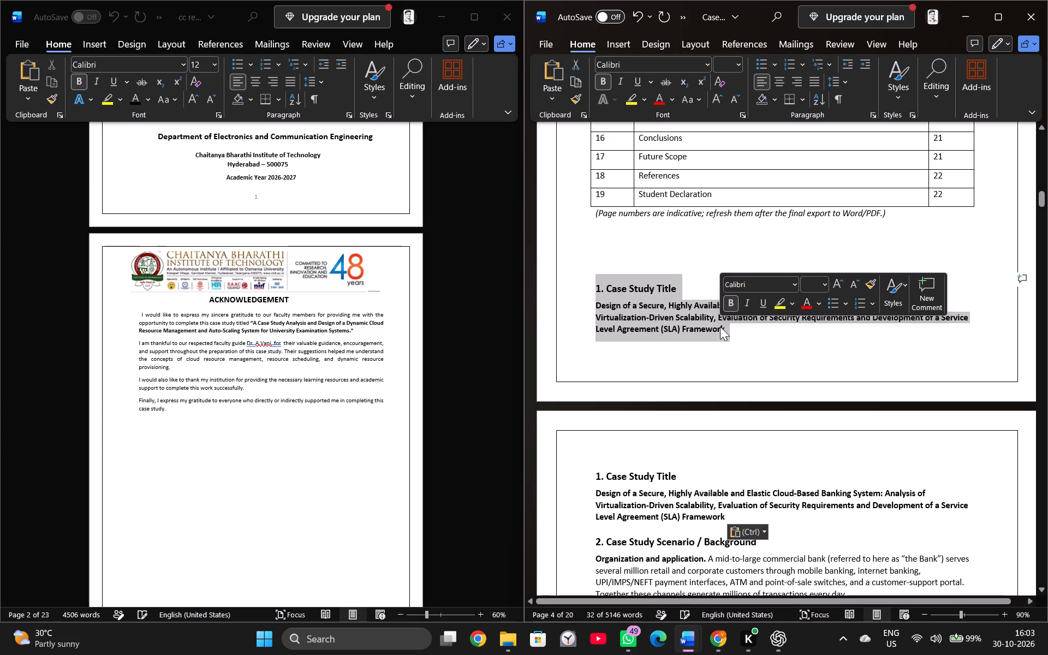
{"action": "key", "text": "BackSpace"}
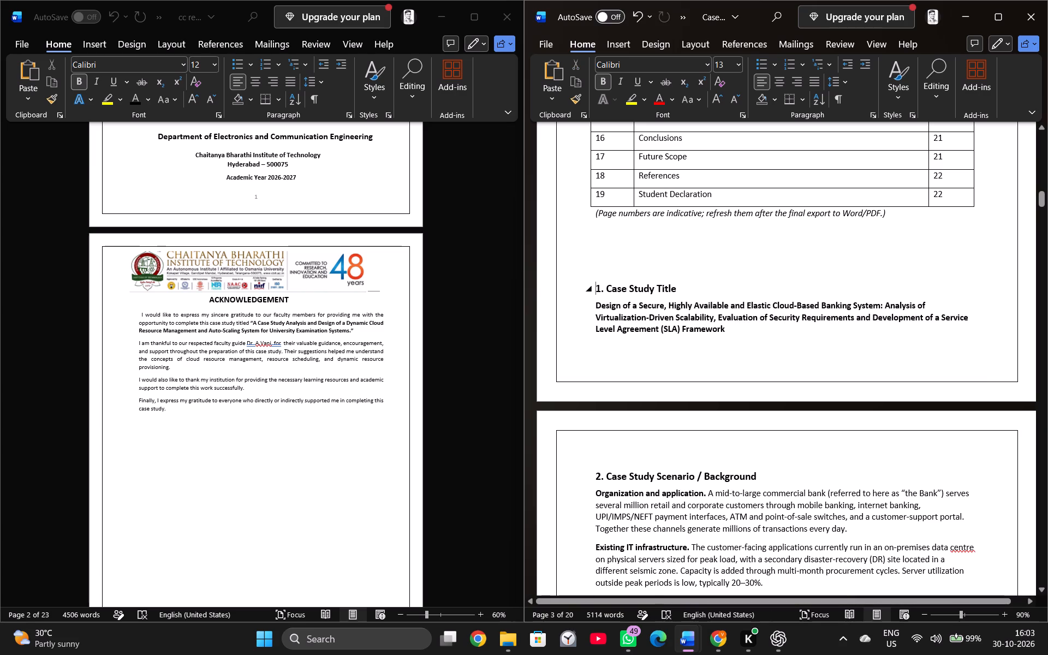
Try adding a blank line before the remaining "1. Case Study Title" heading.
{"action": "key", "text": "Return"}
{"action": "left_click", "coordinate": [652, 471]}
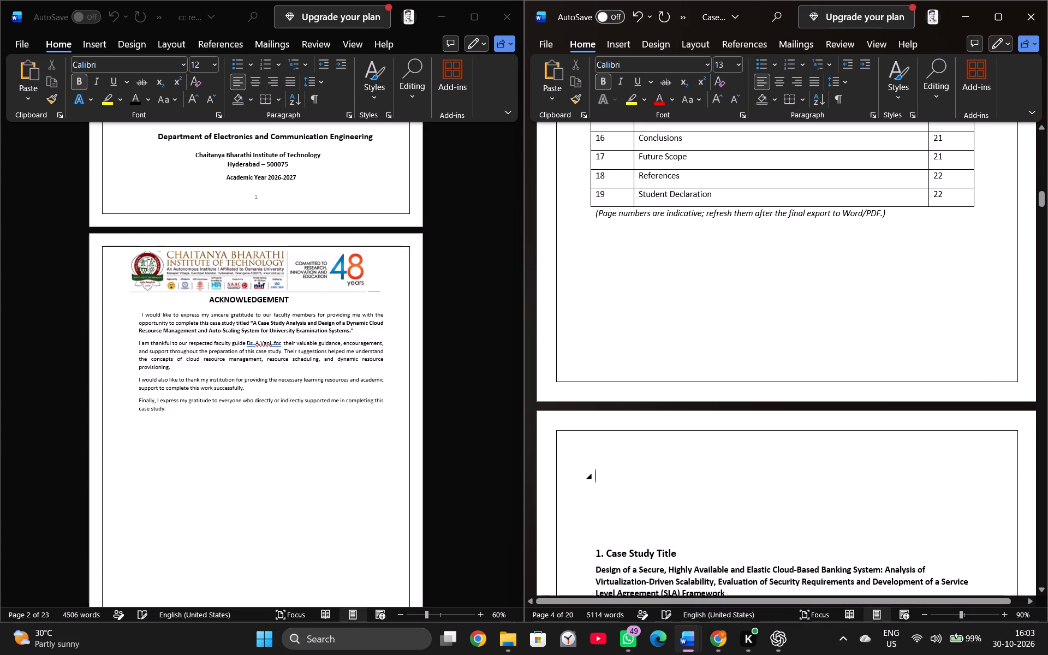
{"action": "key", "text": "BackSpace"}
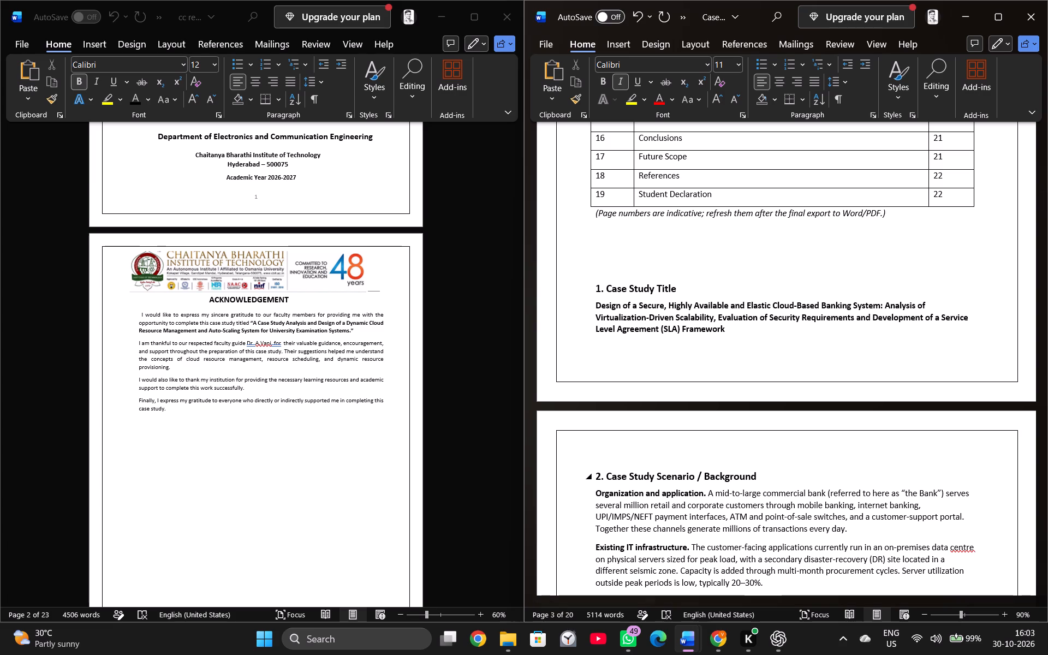
Insert a blank line in the gap below the index note so "1. Case Study Title" starts on a new page.
{"action": "scroll", "coordinate": [652, 472], "scroll_direction": "up", "scroll_amount": 4}
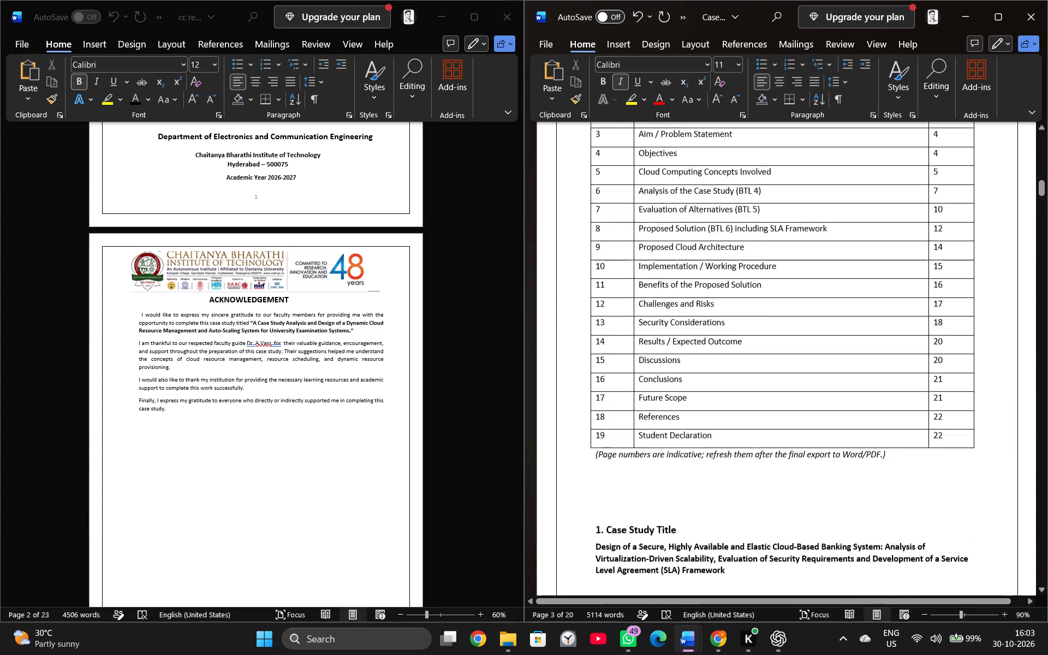
{"action": "scroll", "coordinate": [652, 472], "scroll_direction": "up", "scroll_amount": 1}
{"action": "scroll", "coordinate": [652, 472], "scroll_direction": "down", "scroll_amount": 2}
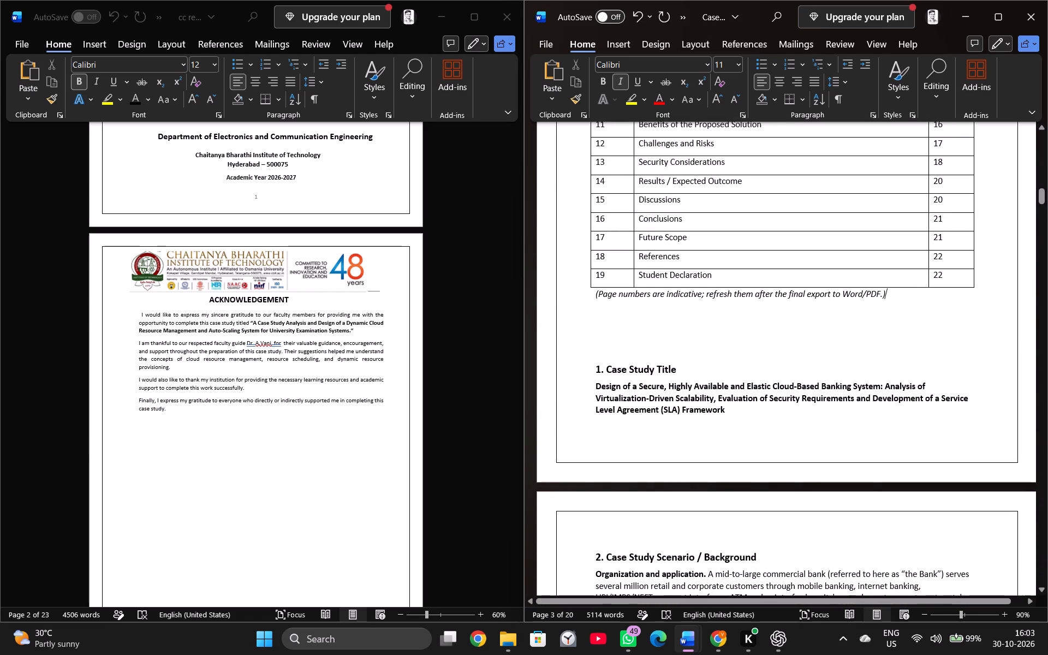
{"action": "left_click", "coordinate": [622, 328]}
{"action": "key", "text": "Return"}
Examine the page starts from the index page through the Cloud Computing Concepts section.
{"action": "scroll", "coordinate": [674, 422], "scroll_direction": "down", "scroll_amount": 4}
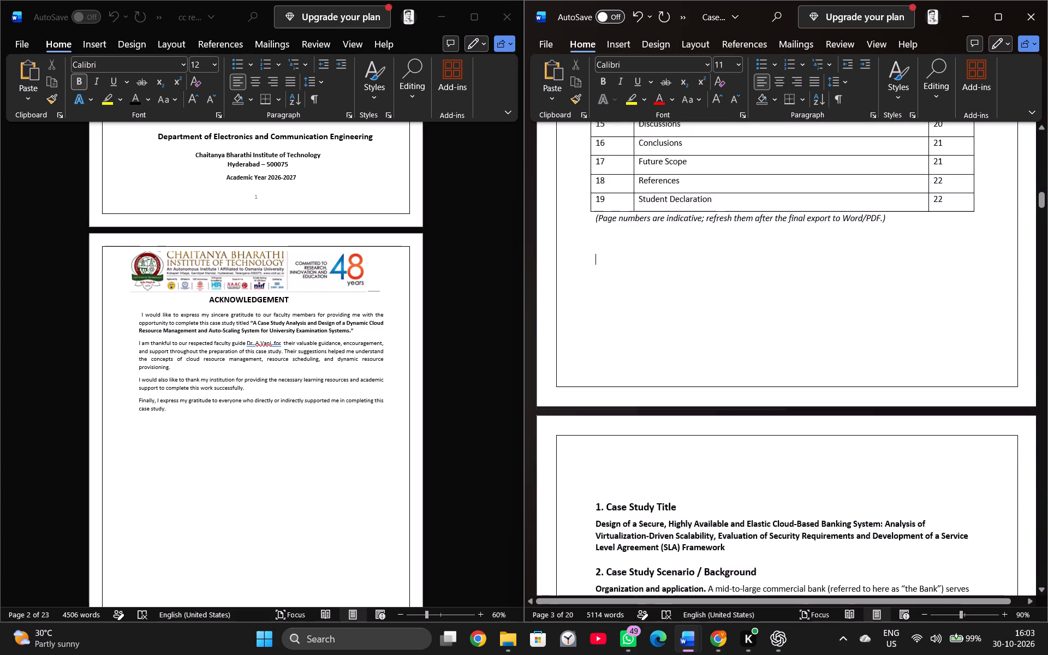
{"action": "scroll", "coordinate": [674, 422], "scroll_direction": "down", "scroll_amount": 5}
{"action": "scroll", "coordinate": [566, 451], "scroll_direction": "up", "scroll_amount": 7}
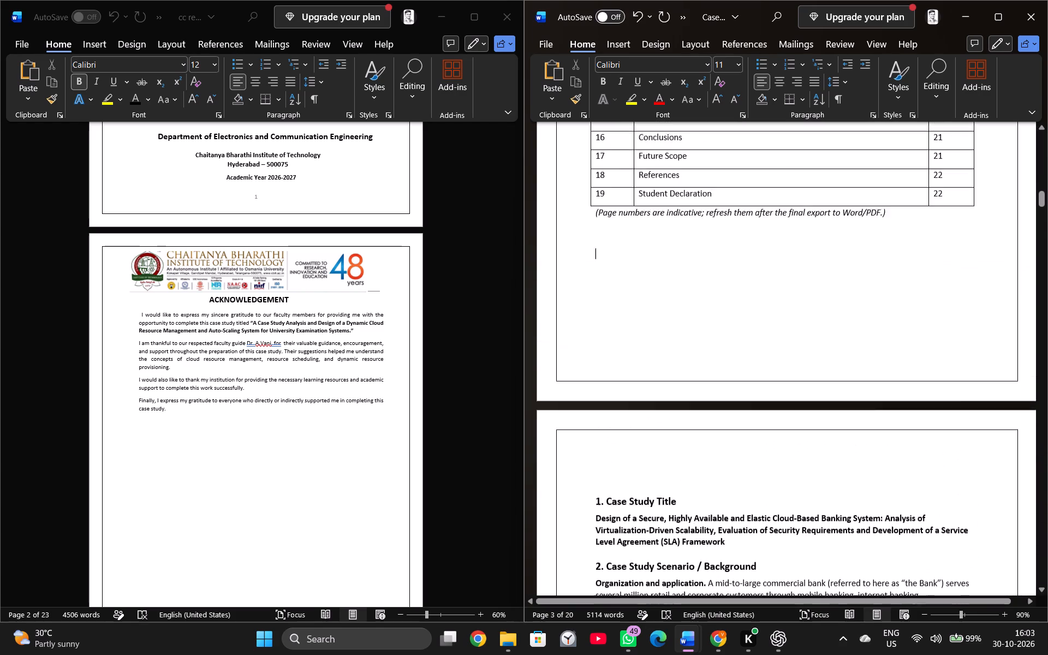
{"action": "scroll", "coordinate": [999, 473], "scroll_direction": "down", "scroll_amount": 6}
{"action": "scroll", "coordinate": [836, 515], "scroll_direction": "down", "scroll_amount": 15}
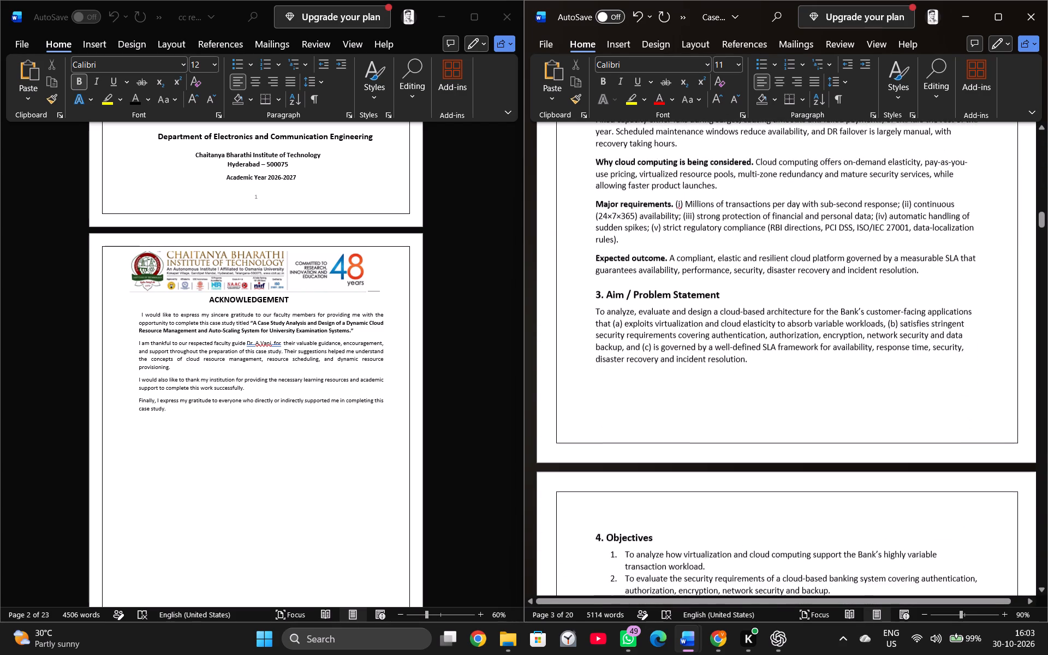
{"action": "scroll", "coordinate": [802, 508], "scroll_direction": "down", "scroll_amount": 20}
{"action": "scroll", "coordinate": [802, 508], "scroll_direction": "down", "scroll_amount": 4}
{"action": "scroll", "coordinate": [802, 508], "scroll_direction": "up", "scroll_amount": 6}
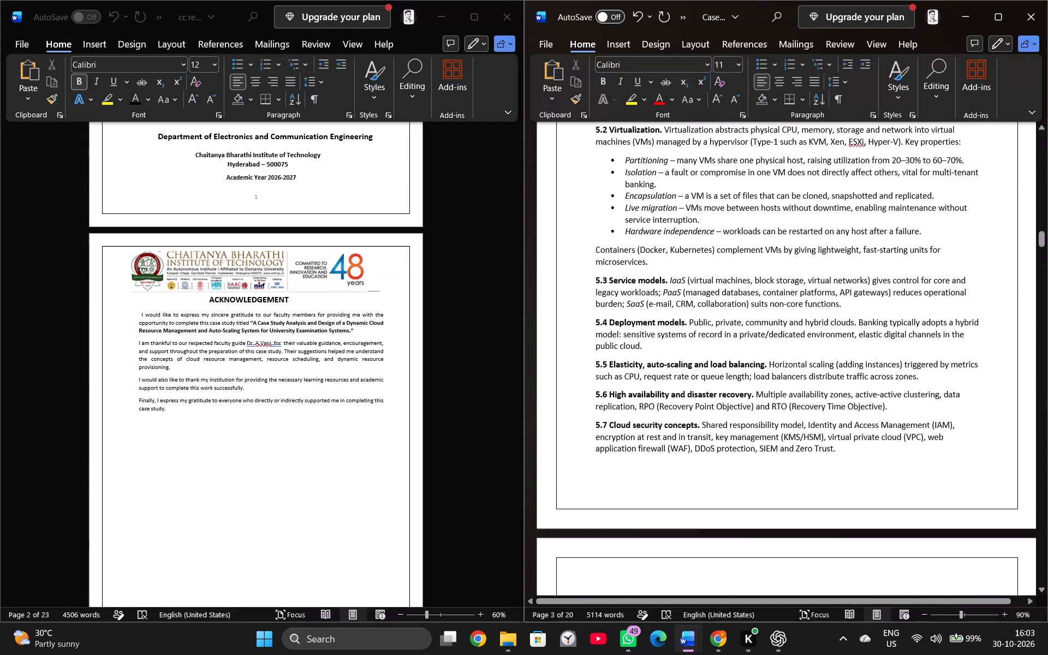
{"action": "scroll", "coordinate": [802, 508], "scroll_direction": "up", "scroll_amount": 13}
{"action": "scroll", "coordinate": [798, 500], "scroll_direction": "up", "scroll_amount": 15}
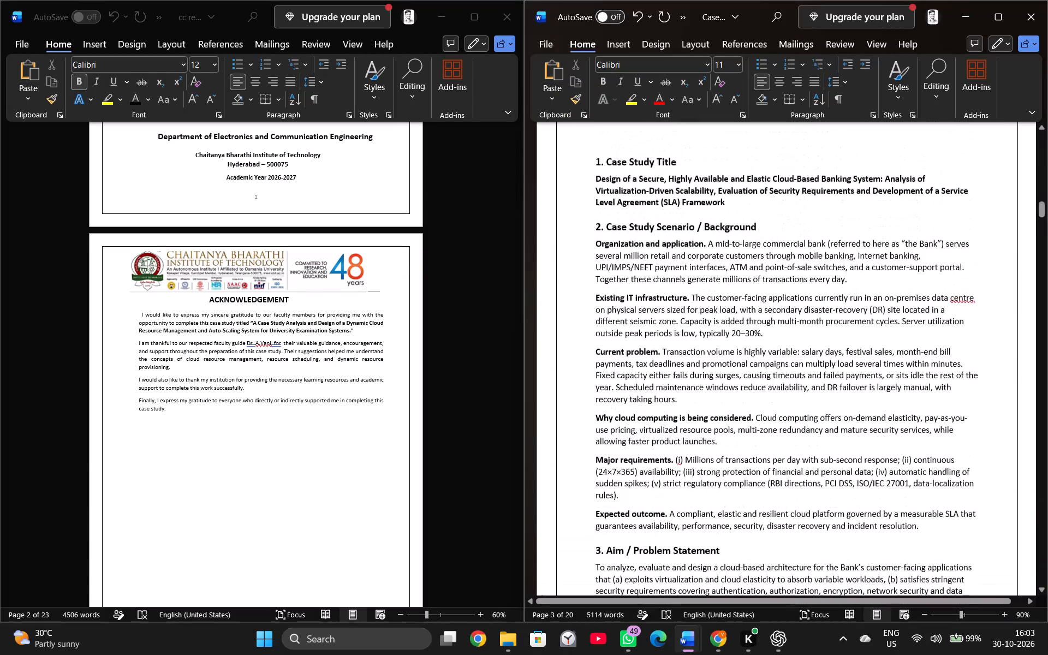
{"action": "scroll", "coordinate": [784, 486], "scroll_direction": "up", "scroll_amount": 7}
{"action": "scroll", "coordinate": [764, 463], "scroll_direction": "up", "scroll_amount": 16}
{"action": "scroll", "coordinate": [765, 462], "scroll_direction": "down", "scroll_amount": 1}
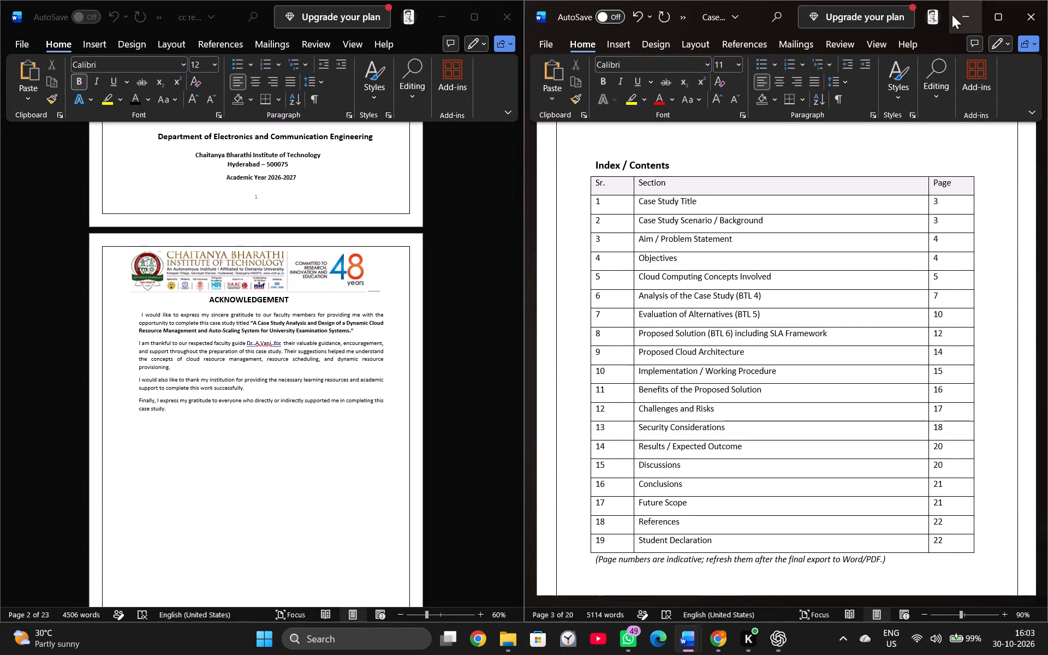
Maximize the case study report window and inspect the overall page layout, the index and the cover page.
{"action": "left_click", "coordinate": [1000, 10]}
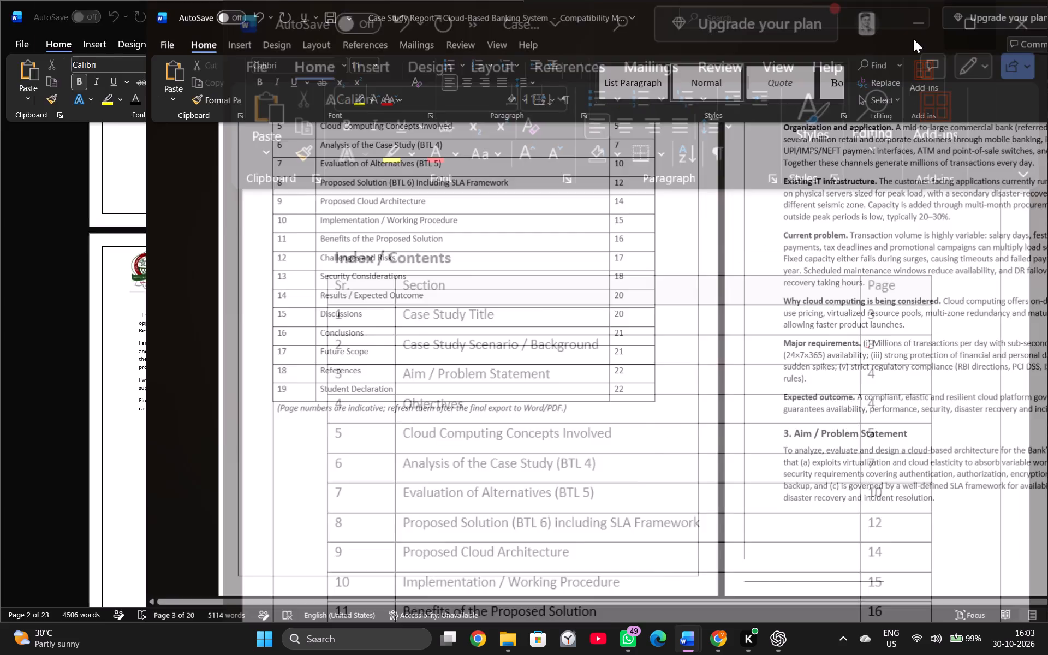
{"action": "scroll", "coordinate": [283, 352], "scroll_direction": "down", "scroll_amount": 4, "text": "ctrl"}
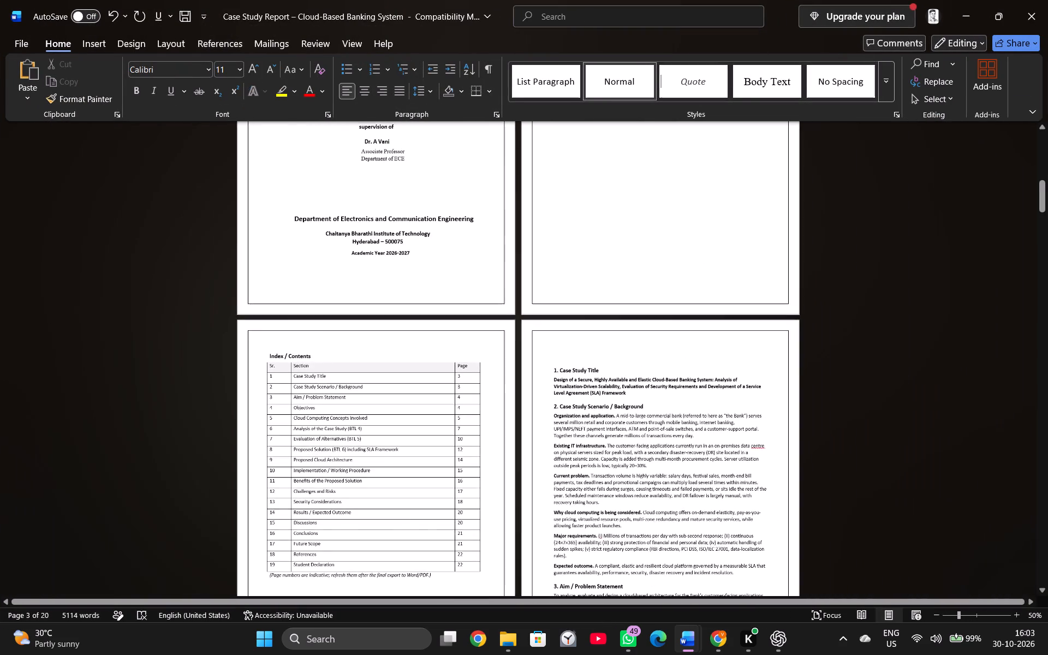
{"action": "scroll", "coordinate": [397, 369], "scroll_direction": "down", "scroll_amount": 4, "text": "ctrl"}
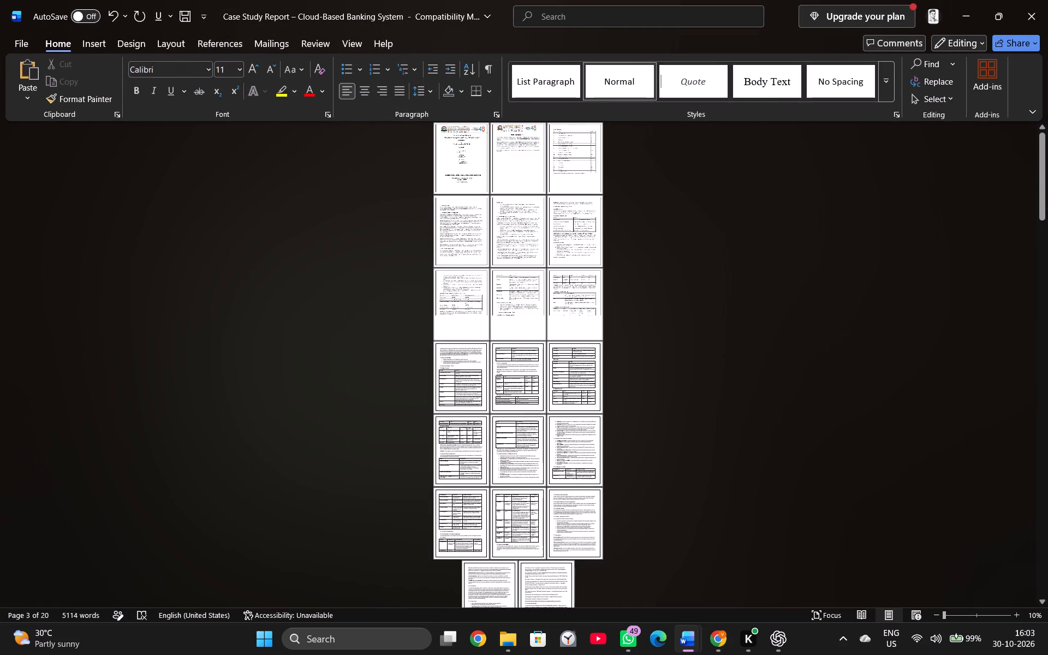
{"action": "scroll", "coordinate": [397, 369], "scroll_direction": "up", "scroll_amount": 3}
{"action": "scroll", "coordinate": [397, 369], "scroll_direction": "up", "scroll_amount": 3, "text": "ctrl"}
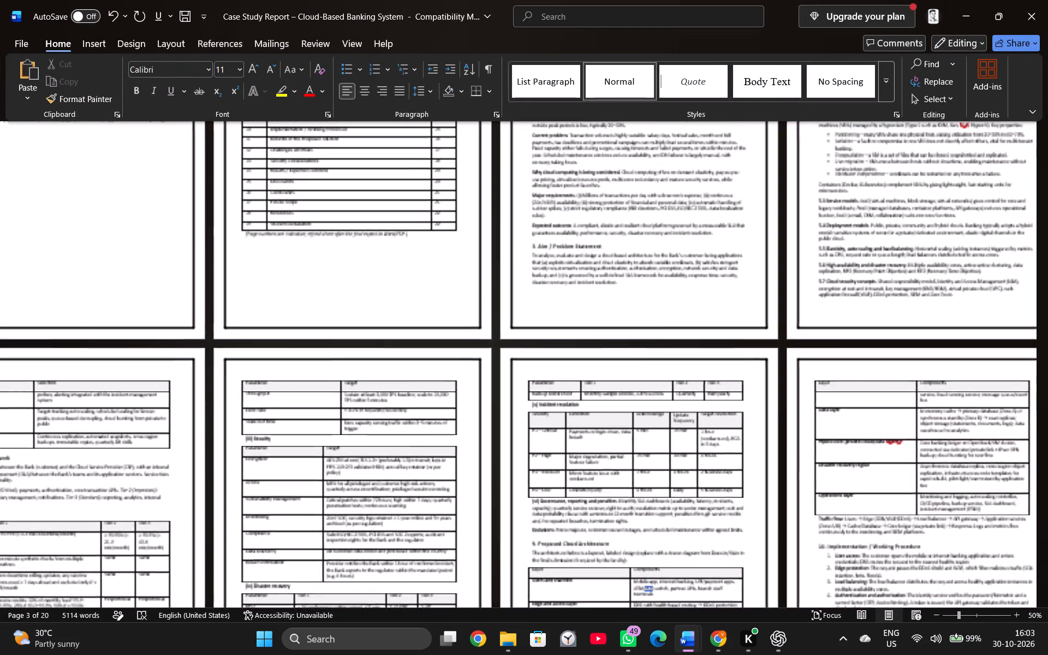
{"action": "scroll", "coordinate": [397, 369], "scroll_direction": "up", "scroll_amount": 4, "text": "ctrl"}
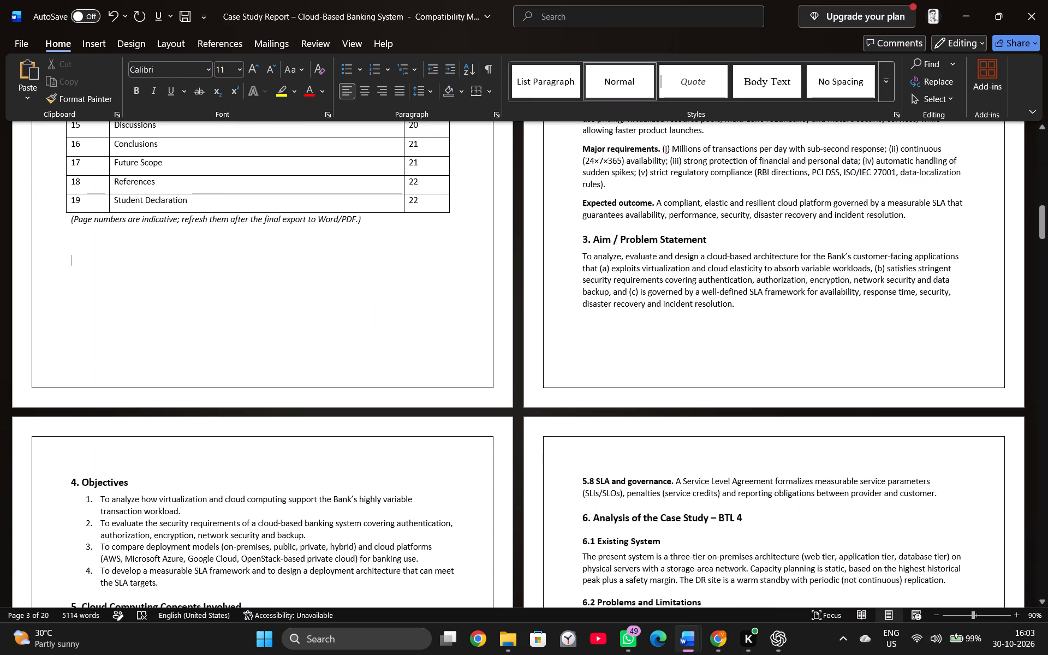
{"action": "scroll", "coordinate": [397, 369], "scroll_direction": "up", "scroll_amount": 5, "text": "ctrl"}
{"action": "scroll", "coordinate": [397, 369], "scroll_direction": "up", "scroll_amount": 5}
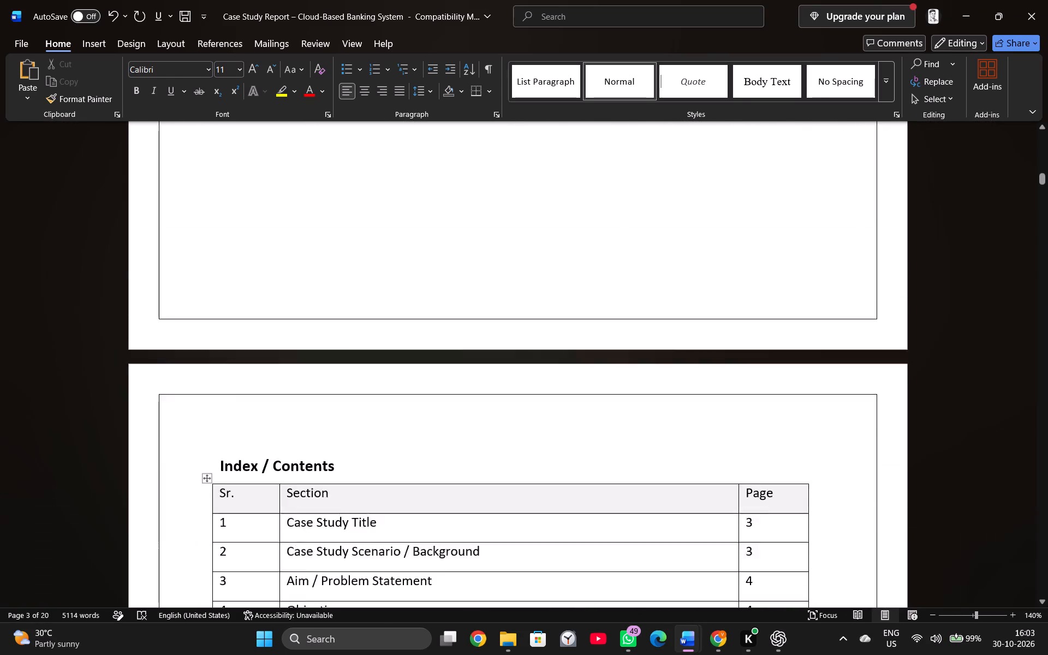
{"action": "scroll", "coordinate": [397, 369], "scroll_direction": "up", "scroll_amount": 8}
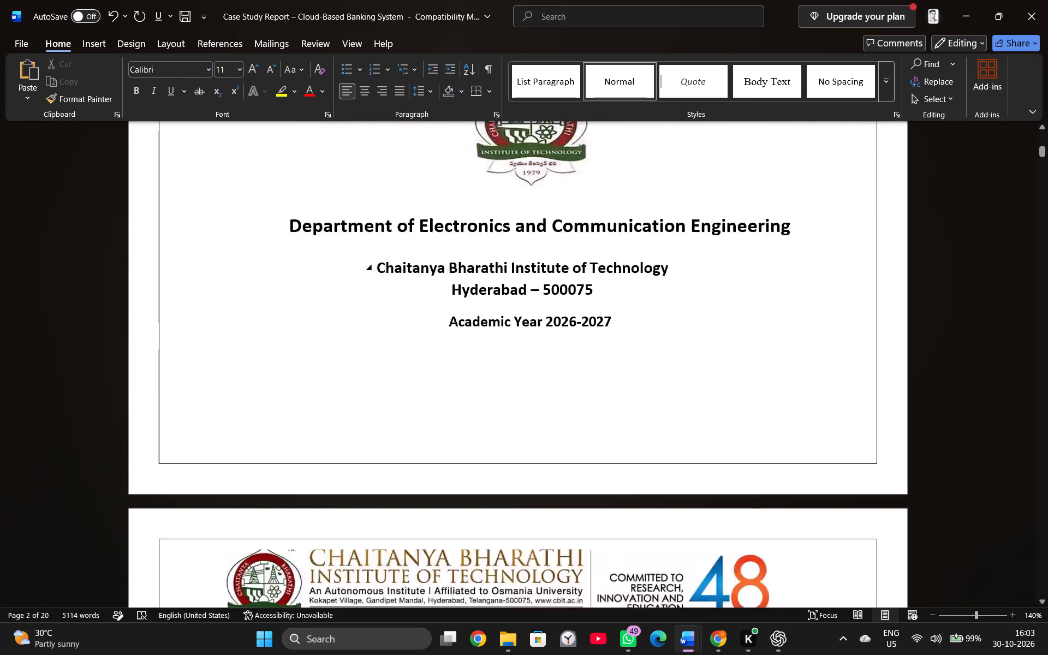
{"action": "scroll", "coordinate": [397, 369], "scroll_direction": "up", "scroll_amount": 3}
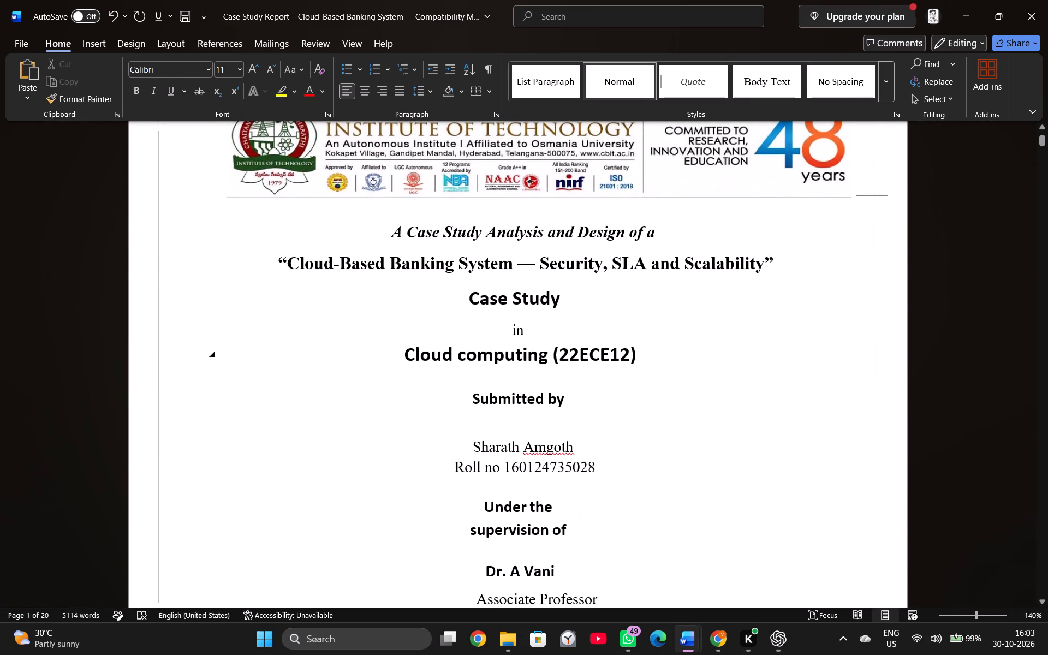
{"action": "scroll", "coordinate": [397, 369], "scroll_direction": "up", "scroll_amount": 1}
Review the report's page breaks and layout from the cover through the Student Declaration section.
{"action": "scroll", "coordinate": [401, 334], "scroll_direction": "down", "scroll_amount": 11}
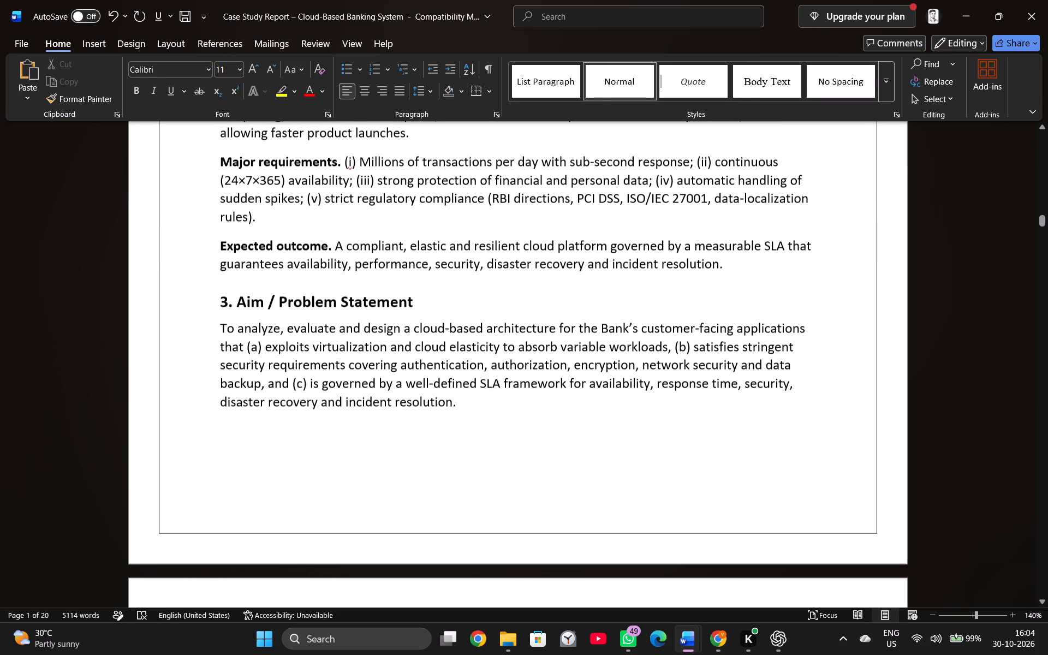
{"action": "scroll", "coordinate": [401, 336], "scroll_direction": "down", "scroll_amount": 1, "text": "ctrl"}
{"action": "scroll", "coordinate": [418, 366], "scroll_direction": "down", "scroll_amount": 6}
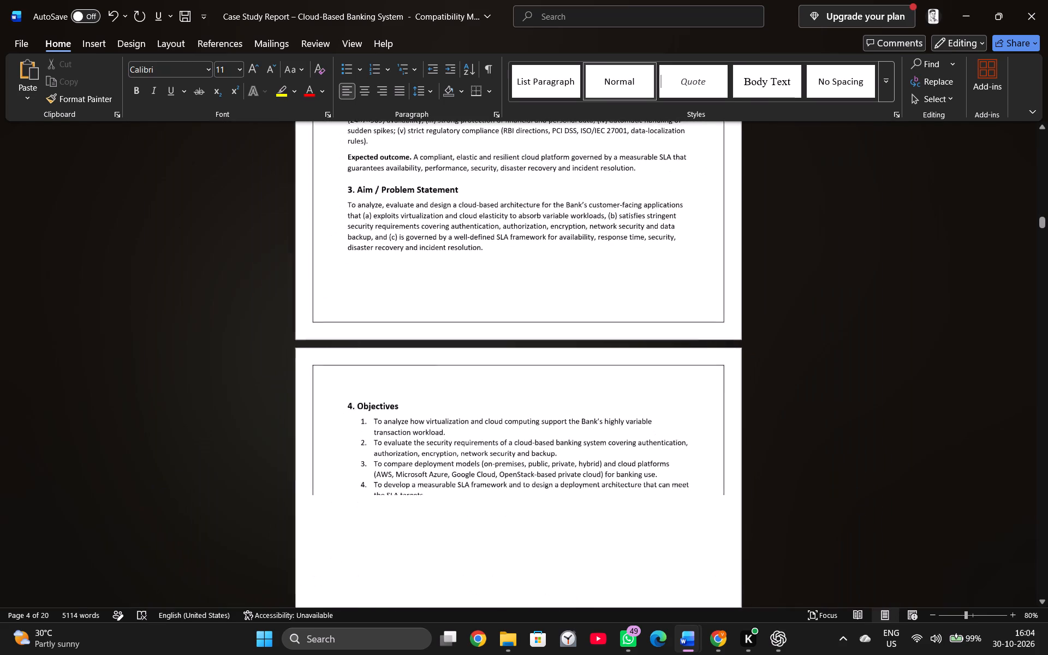
{"action": "scroll", "coordinate": [418, 366], "scroll_direction": "down", "scroll_amount": 1}
{"action": "scroll", "coordinate": [418, 366], "scroll_direction": "down", "scroll_amount": 5, "text": "ctrl"}
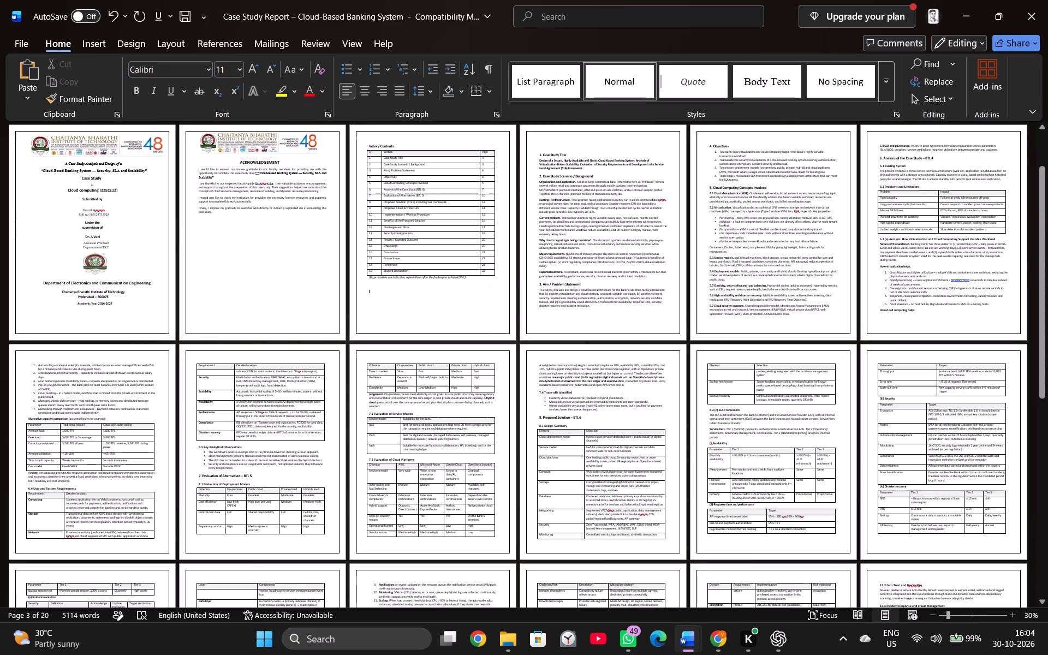
{"action": "scroll", "coordinate": [418, 366], "scroll_direction": "up", "scroll_amount": 2, "text": "ctrl"}
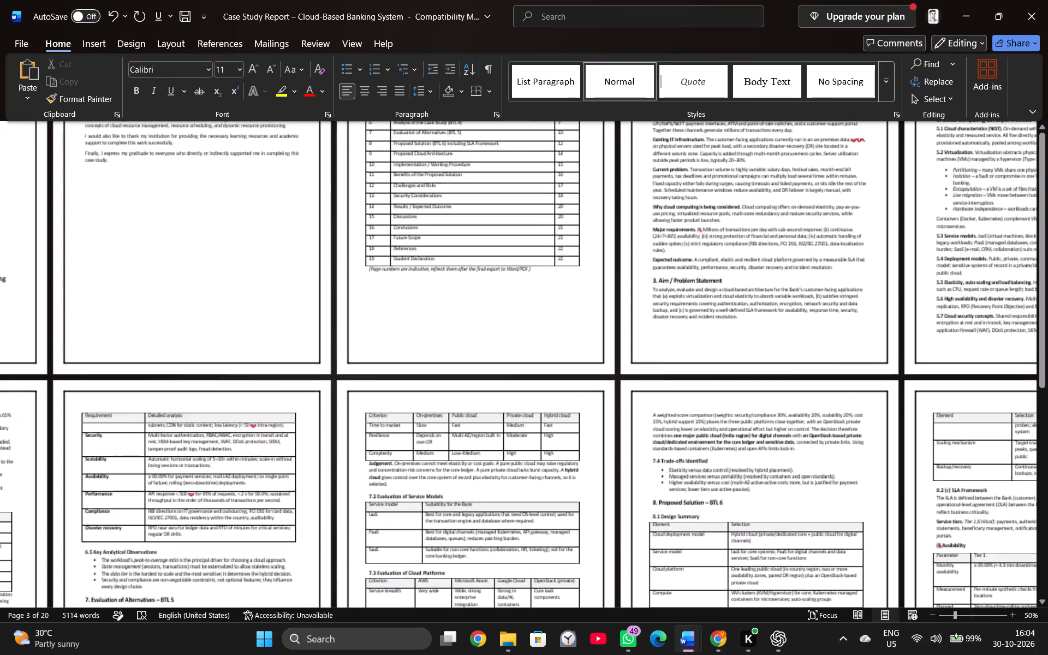
{"action": "scroll", "coordinate": [418, 366], "scroll_direction": "up", "scroll_amount": 2, "text": "ctrl"}
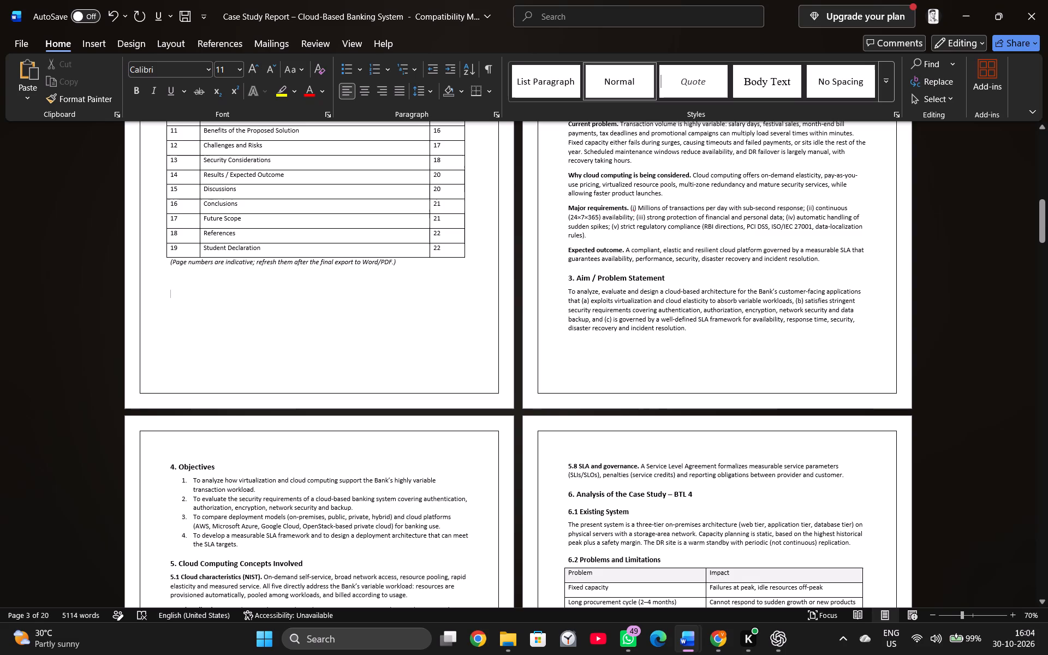
{"action": "scroll", "coordinate": [362, 358], "scroll_direction": "down", "scroll_amount": 6}
{"action": "scroll", "coordinate": [362, 358], "scroll_direction": "up", "scroll_amount": 4}
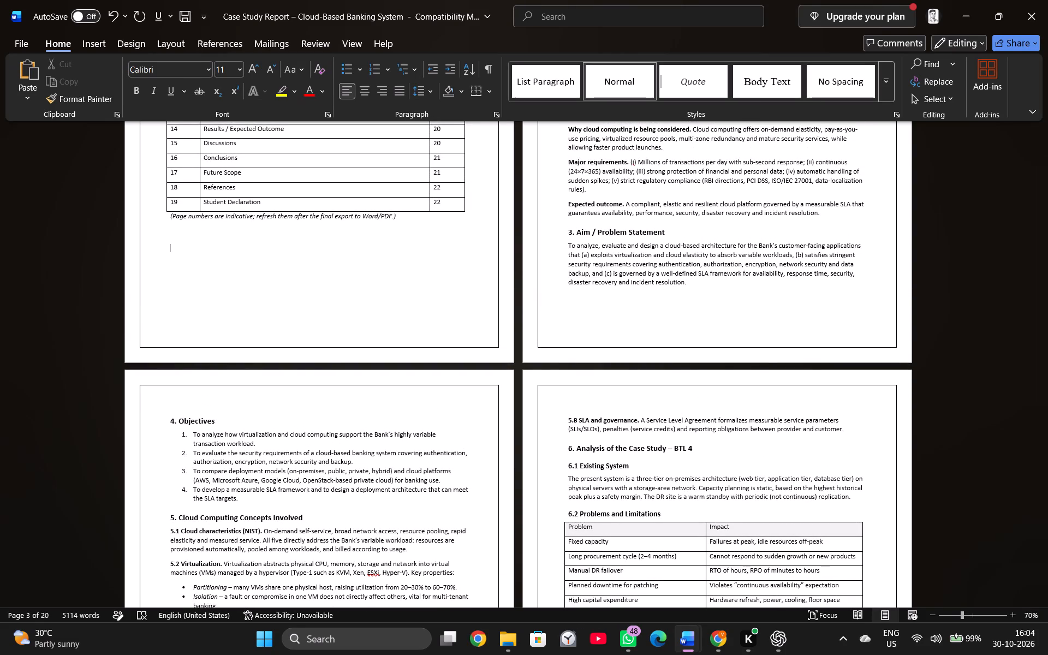
{"action": "scroll", "coordinate": [362, 358], "scroll_direction": "up", "scroll_amount": 5}
{"action": "scroll", "coordinate": [373, 383], "scroll_direction": "down", "scroll_amount": 4}
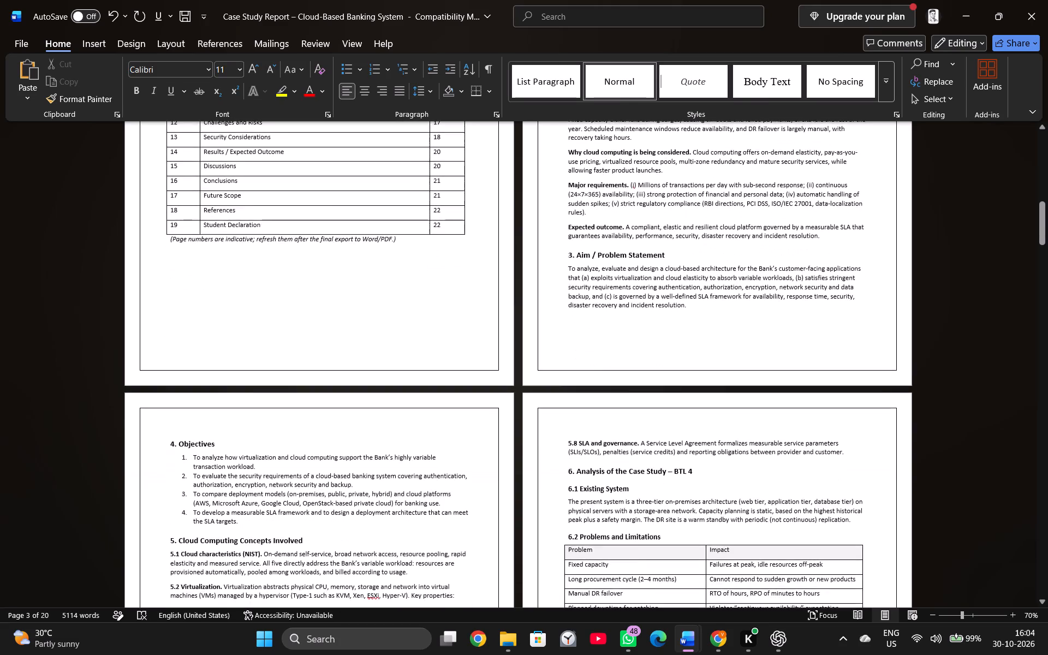
{"action": "scroll", "coordinate": [373, 383], "scroll_direction": "down", "scroll_amount": 20}
{"action": "scroll", "coordinate": [373, 383], "scroll_direction": "down", "scroll_amount": 20}
{"action": "scroll", "coordinate": [373, 383], "scroll_direction": "down", "scroll_amount": 8}
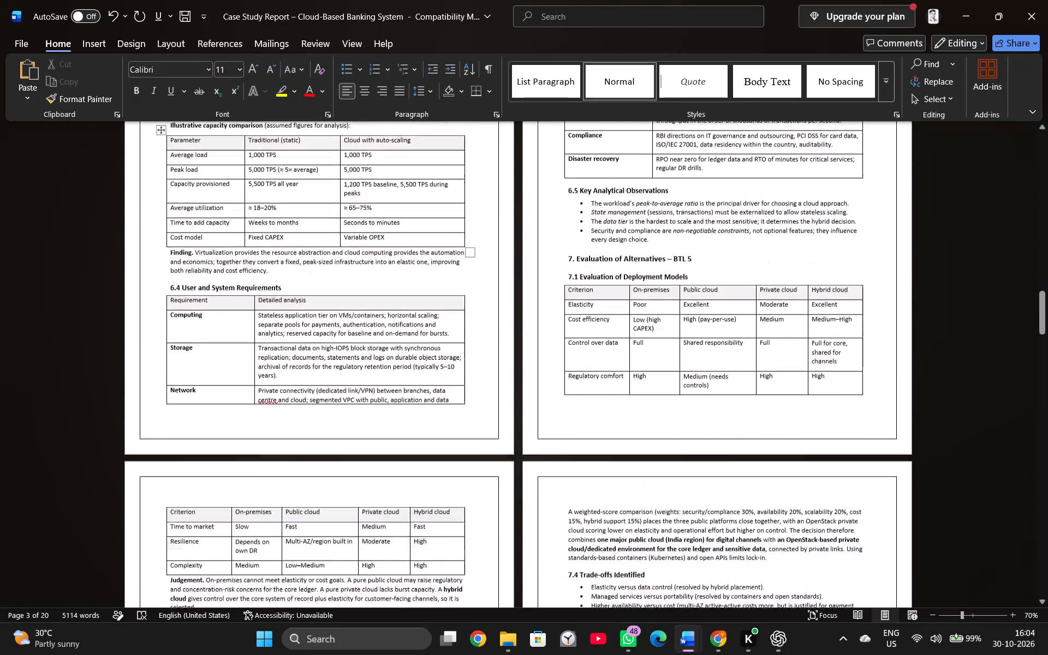
{"action": "scroll", "coordinate": [373, 383], "scroll_direction": "down", "scroll_amount": 20}
{"action": "scroll", "coordinate": [373, 383], "scroll_direction": "down", "scroll_amount": 20}
{"action": "scroll", "coordinate": [373, 383], "scroll_direction": "down", "scroll_amount": 11}
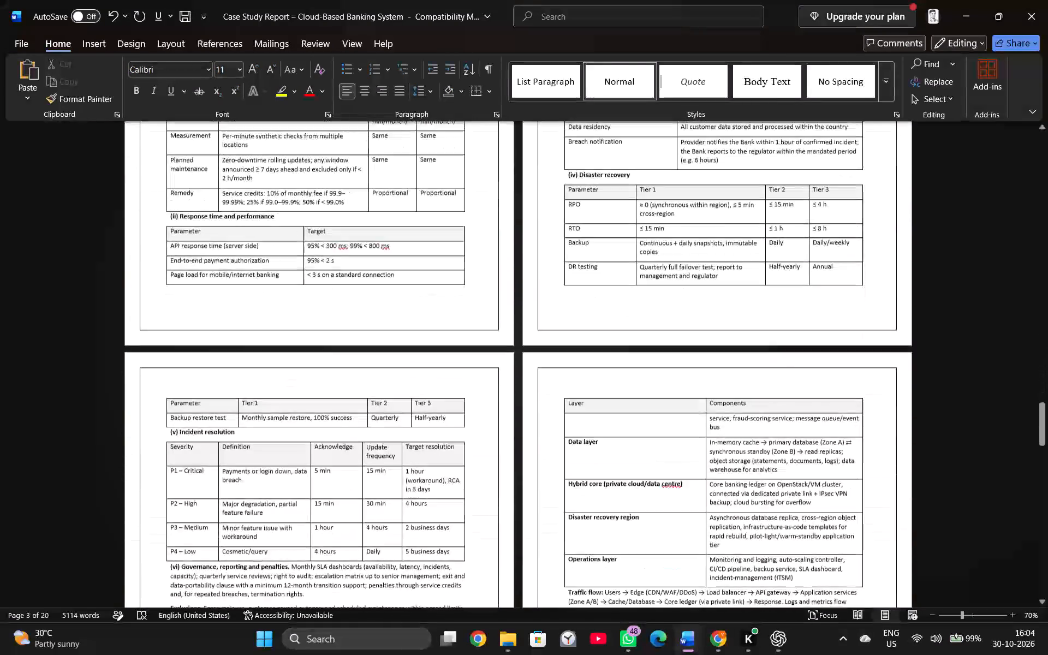
{"action": "scroll", "coordinate": [373, 383], "scroll_direction": "down", "scroll_amount": 20}
{"action": "scroll", "coordinate": [373, 383], "scroll_direction": "down", "scroll_amount": 9}
{"action": "scroll", "coordinate": [373, 384], "scroll_direction": "down", "scroll_amount": 14}
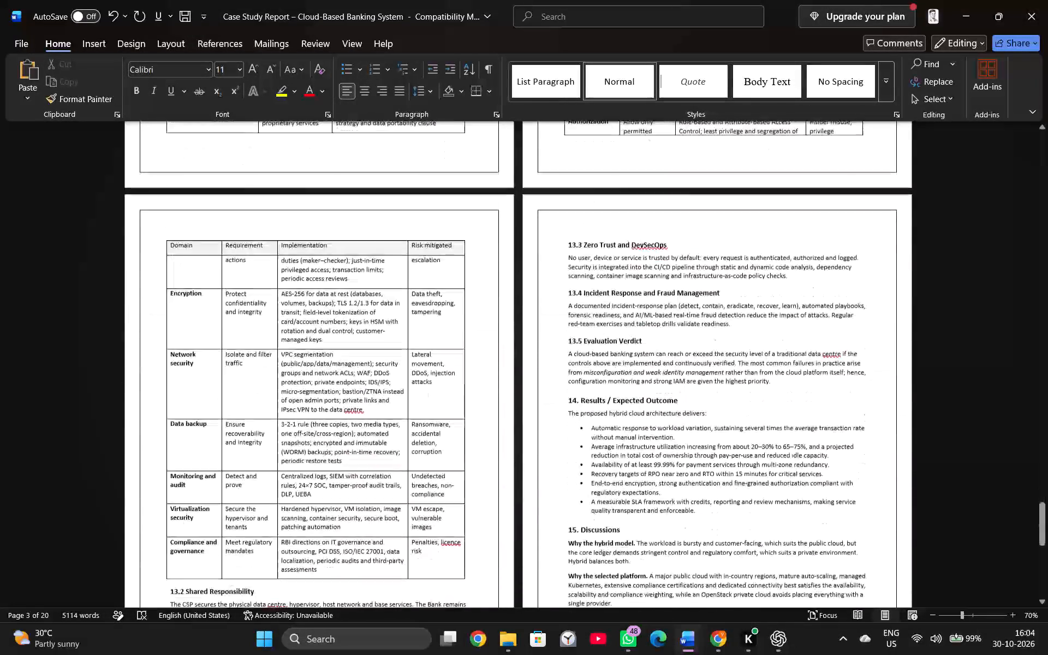
{"action": "scroll", "coordinate": [373, 384], "scroll_direction": "down", "scroll_amount": 20}
{"action": "scroll", "coordinate": [373, 384], "scroll_direction": "down", "scroll_amount": 20}
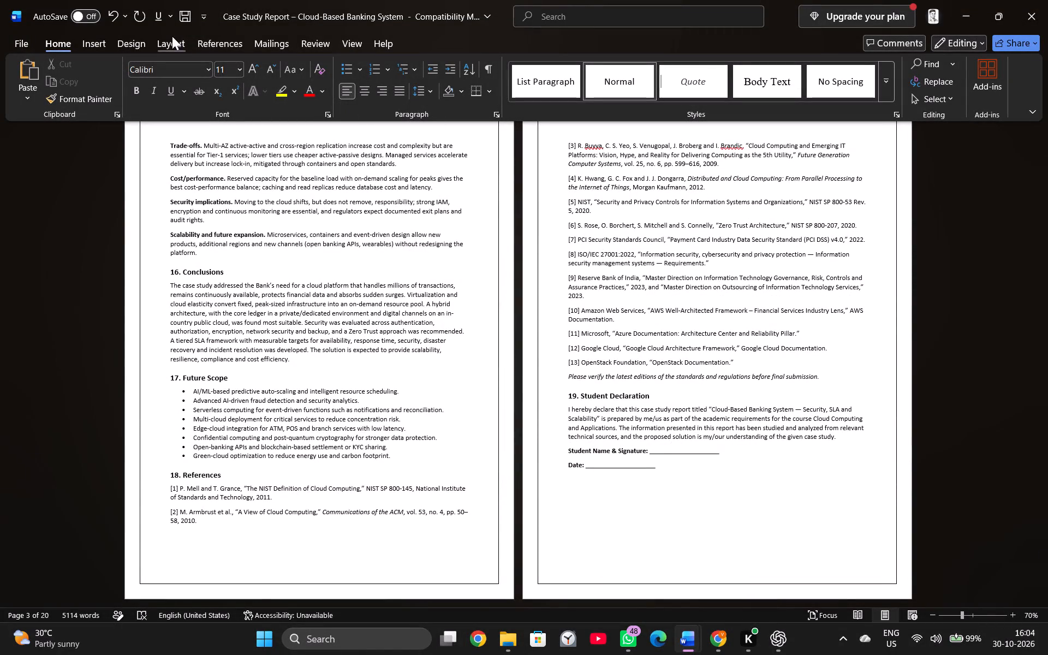
Set the font size to 12 at the blank line below the index table.
{"action": "left_click", "coordinate": [238, 71]}
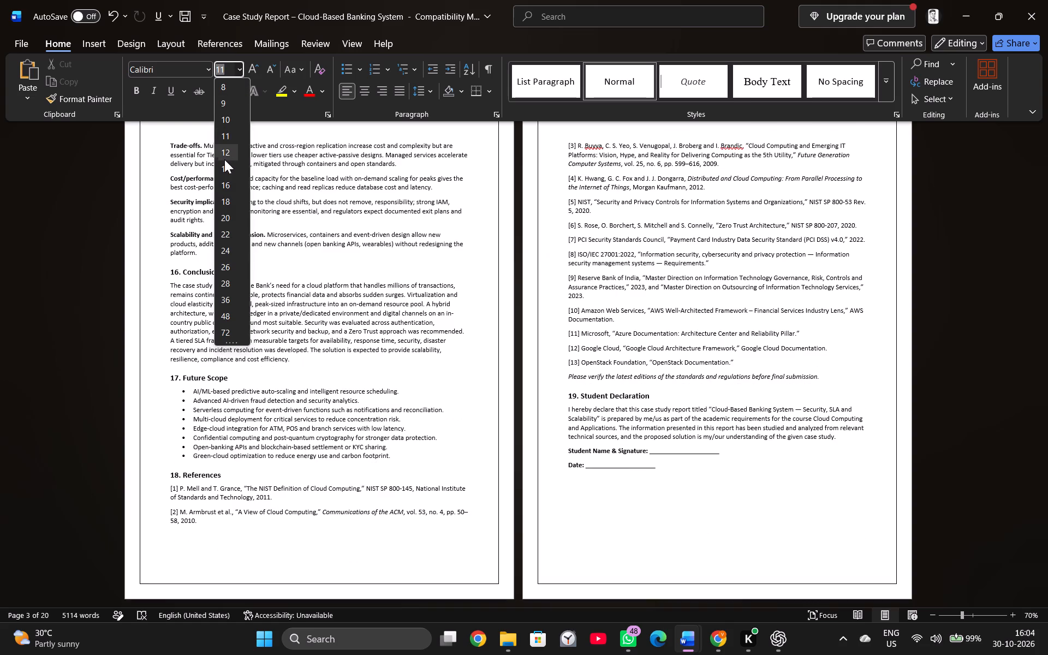
{"action": "left_click", "coordinate": [224, 159]}
{"action": "scroll", "coordinate": [502, 335], "scroll_direction": "up", "scroll_amount": 20}
{"action": "scroll", "coordinate": [502, 335], "scroll_direction": "up", "scroll_amount": 11}
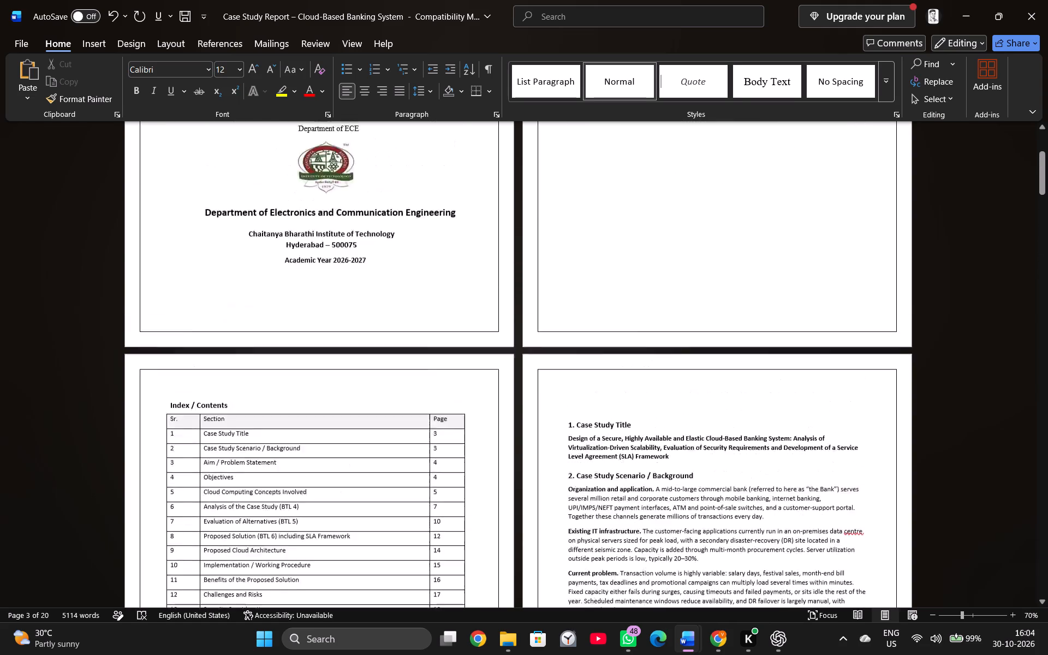
{"action": "scroll", "coordinate": [502, 335], "scroll_direction": "up", "scroll_amount": 18}
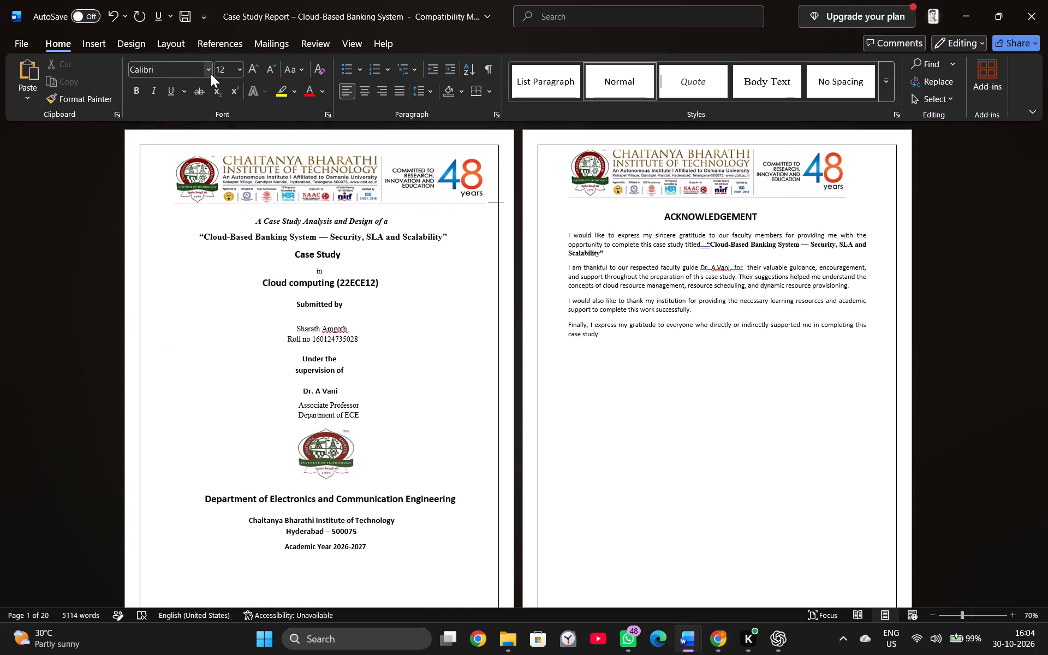
Set the font to Times New Roman at the blank line below the index table.
{"action": "left_click", "coordinate": [211, 74]}
{"action": "left_click", "coordinate": [188, 163]}
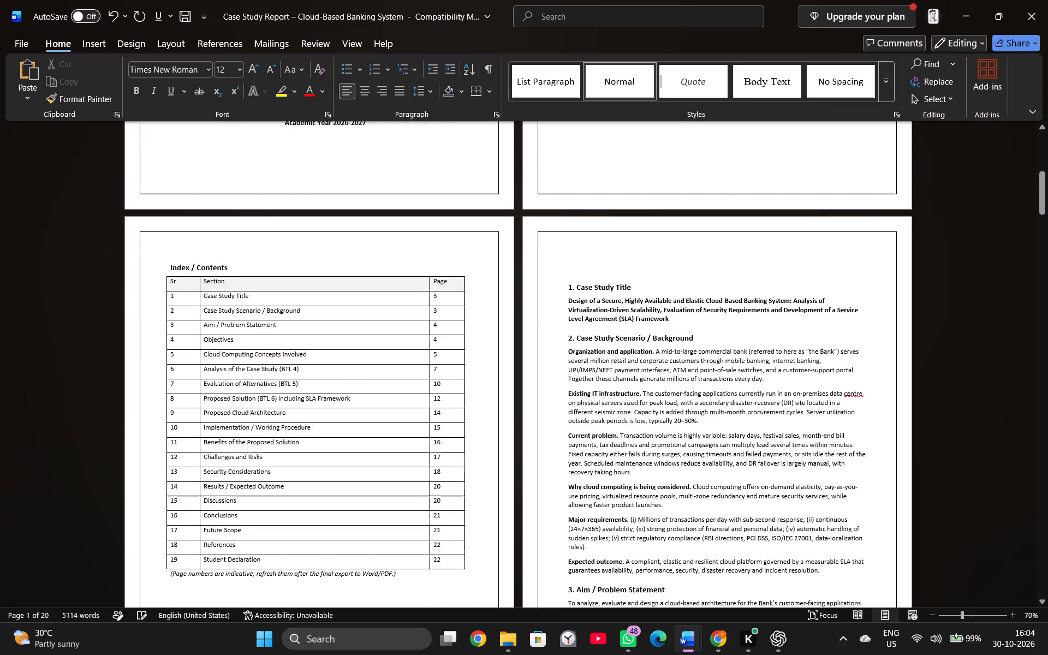
Review the layout and page breaks of the whole case study report, from the cover to the closing sections.
{"action": "scroll", "coordinate": [423, 361], "scroll_direction": "up", "scroll_amount": 13}
{"action": "scroll", "coordinate": [423, 361], "scroll_direction": "up", "scroll_amount": 8}
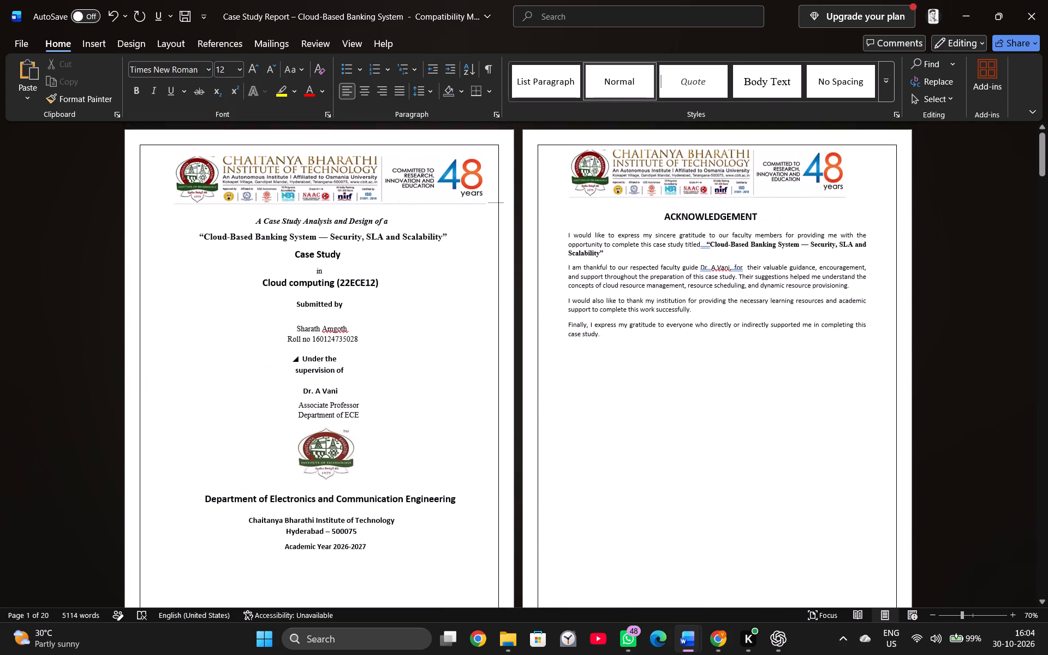
{"action": "scroll", "coordinate": [423, 361], "scroll_direction": "down", "scroll_amount": 20}
{"action": "scroll", "coordinate": [423, 361], "scroll_direction": "down", "scroll_amount": 2}
{"action": "scroll", "coordinate": [423, 361], "scroll_direction": "down", "scroll_amount": 19}
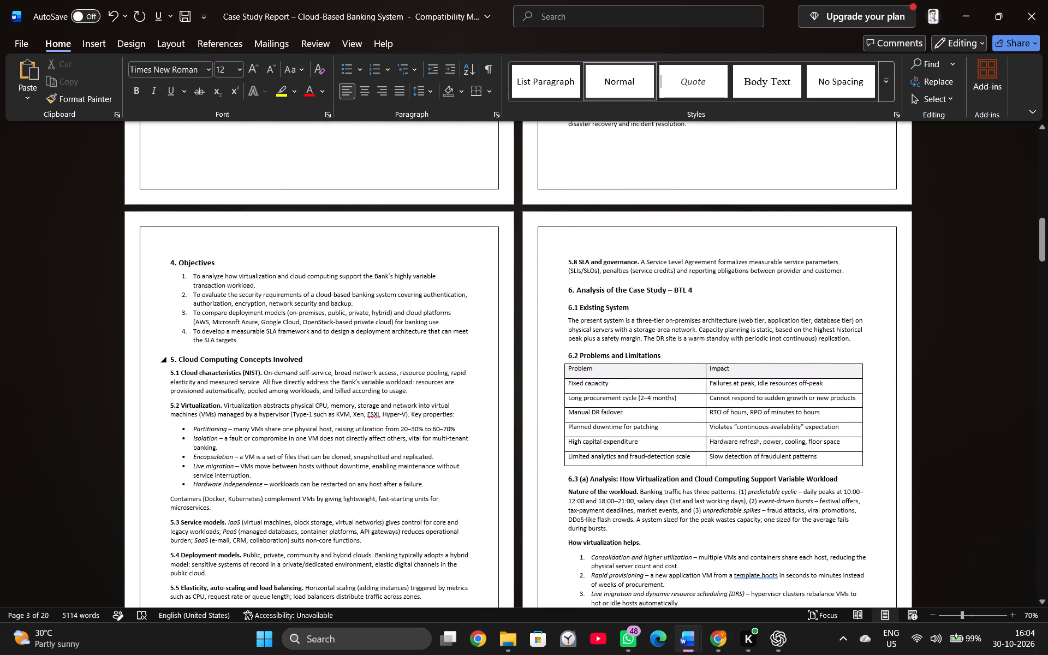
{"action": "scroll", "coordinate": [423, 361], "scroll_direction": "up", "scroll_amount": 16}
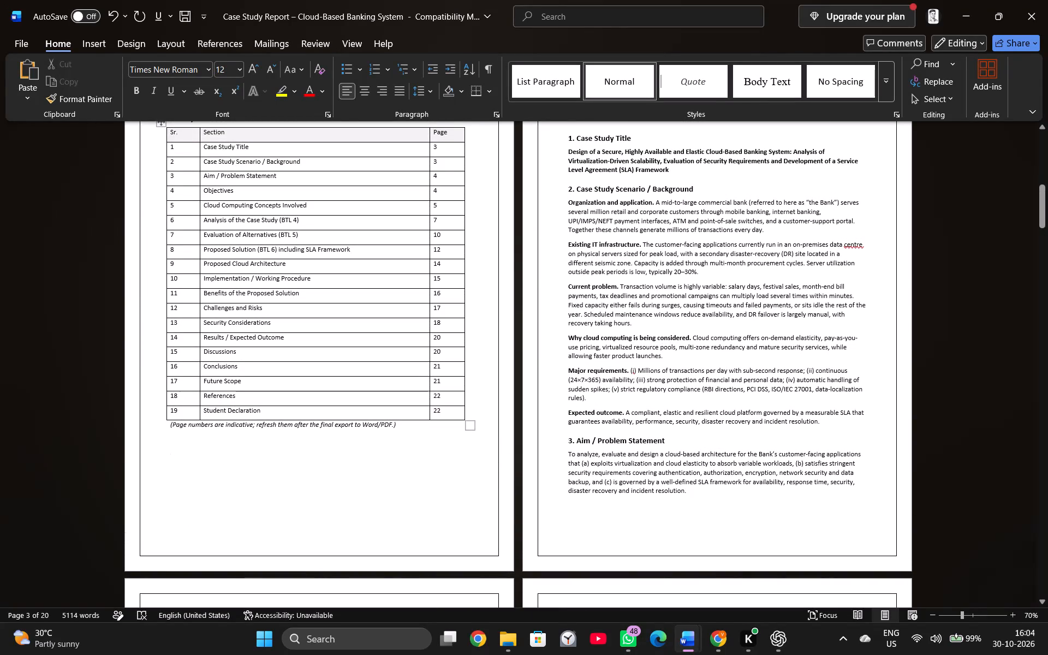
{"action": "scroll", "coordinate": [421, 376], "scroll_direction": "down", "scroll_amount": 19}
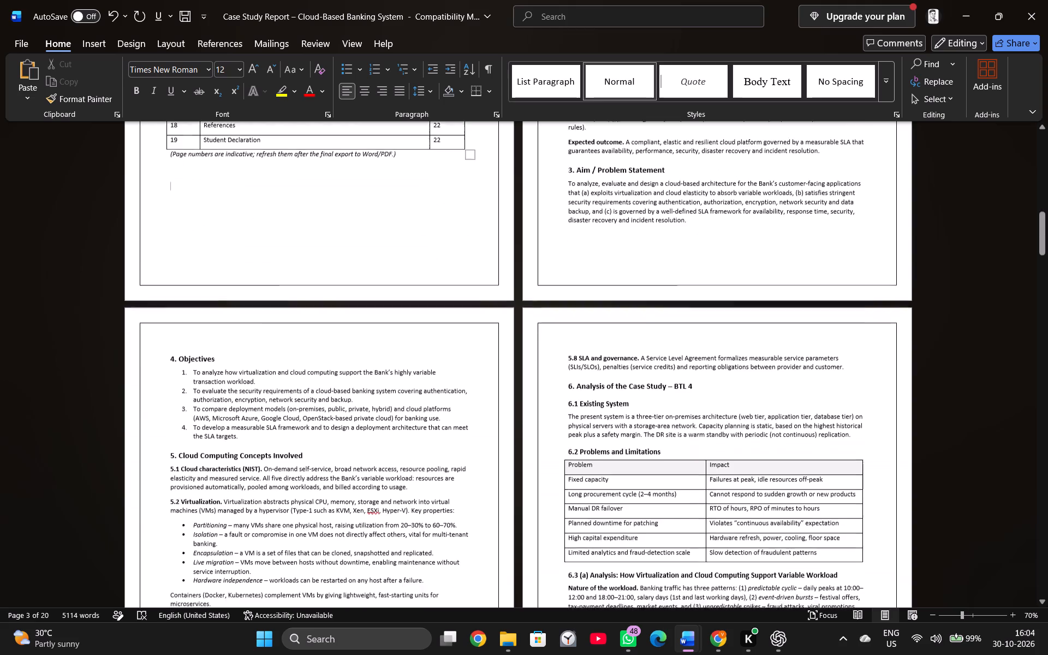
{"action": "scroll", "coordinate": [421, 378], "scroll_direction": "down", "scroll_amount": 20}
{"action": "scroll", "coordinate": [421, 378], "scroll_direction": "down", "scroll_amount": 20}
{"action": "scroll", "coordinate": [421, 378], "scroll_direction": "down", "scroll_amount": 17}
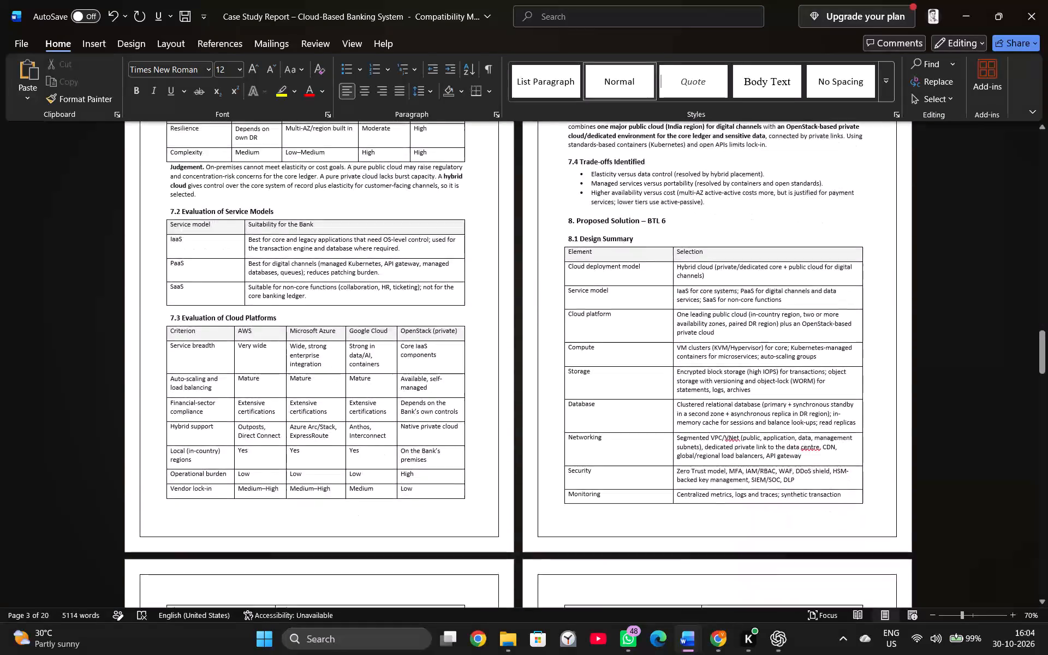
{"action": "scroll", "coordinate": [421, 379], "scroll_direction": "down", "scroll_amount": 20}
{"action": "scroll", "coordinate": [421, 379], "scroll_direction": "down", "scroll_amount": 20}
{"action": "scroll", "coordinate": [421, 379], "scroll_direction": "down", "scroll_amount": 16}
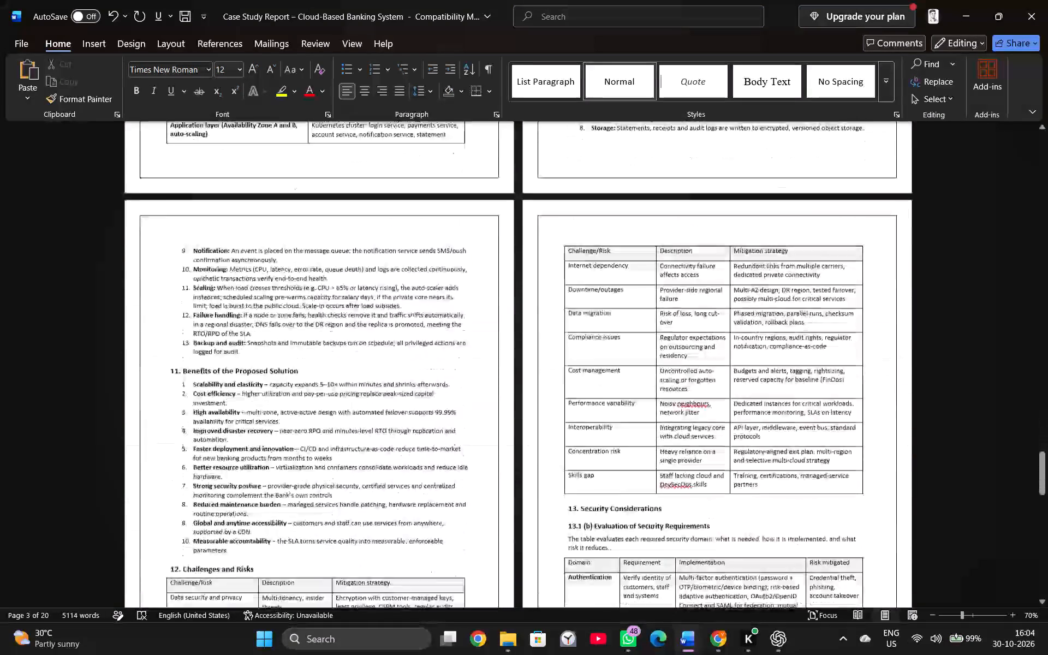
{"action": "scroll", "coordinate": [421, 379], "scroll_direction": "down", "scroll_amount": 18}
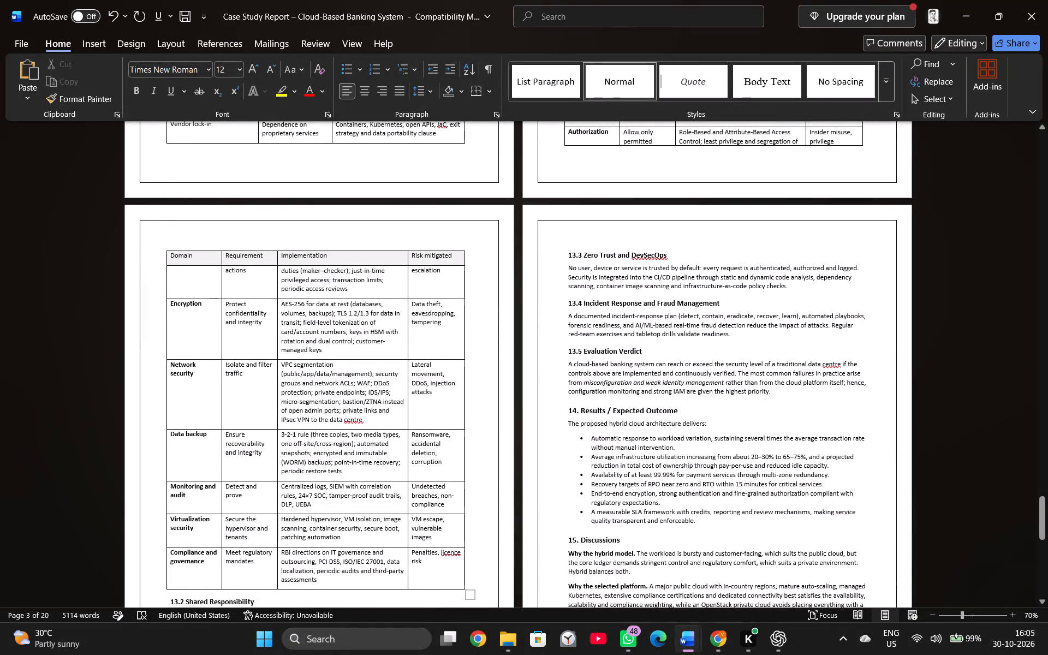
{"action": "scroll", "coordinate": [691, 293], "scroll_direction": "down", "scroll_amount": 8, "text": "ctrl"}
{"action": "scroll", "coordinate": [691, 293], "scroll_direction": "up", "scroll_amount": 1, "text": "ctrl"}
{"action": "scroll", "coordinate": [691, 293], "scroll_direction": "up", "scroll_amount": 1}
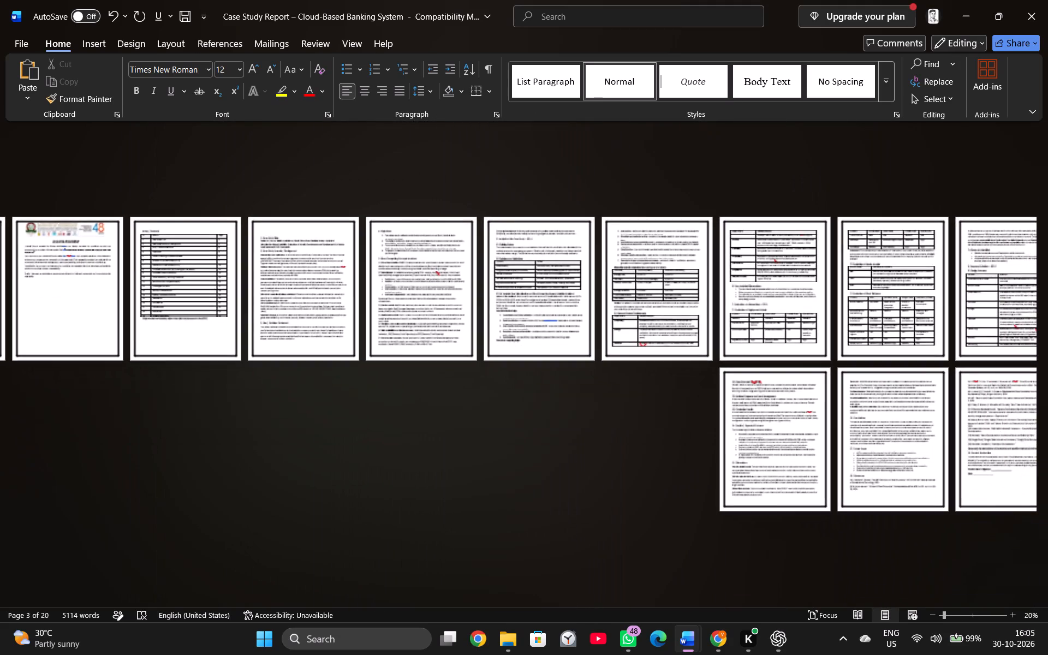
{"action": "scroll", "coordinate": [691, 293], "scroll_direction": "up", "scroll_amount": 6, "text": "ctrl"}
{"action": "scroll", "coordinate": [691, 293], "scroll_direction": "up", "scroll_amount": 4}
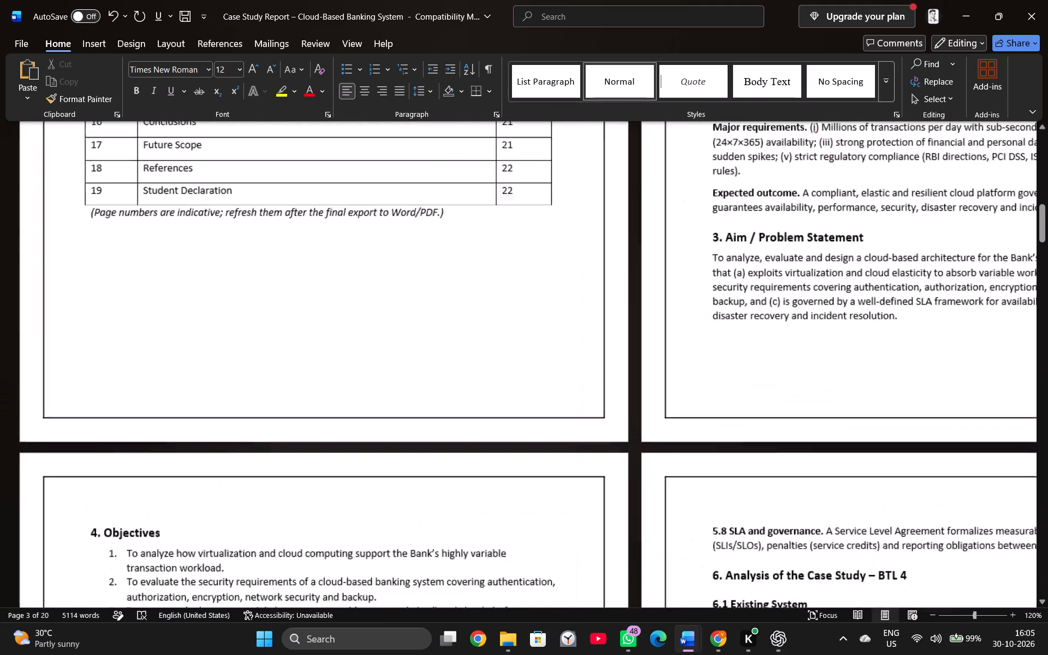
{"action": "scroll", "coordinate": [691, 293], "scroll_direction": "up", "scroll_amount": 1}
Insert a blank page after the Date line of the Student Declaration at the report's end.
{"action": "scroll", "coordinate": [691, 293], "scroll_direction": "down", "scroll_amount": 20}
{"action": "scroll", "coordinate": [691, 293], "scroll_direction": "down", "scroll_amount": 20}
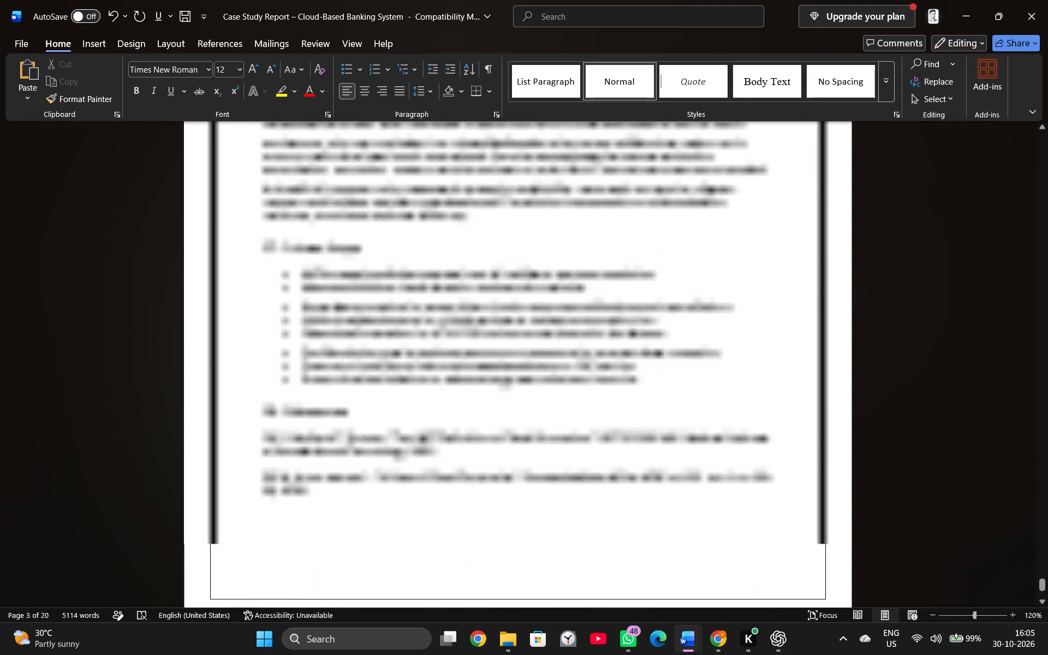
{"action": "scroll", "coordinate": [691, 293], "scroll_direction": "down", "scroll_amount": 2}
{"action": "scroll", "coordinate": [517, 331], "scroll_direction": "down", "scroll_amount": 4}
{"action": "left_click", "coordinate": [467, 370]}
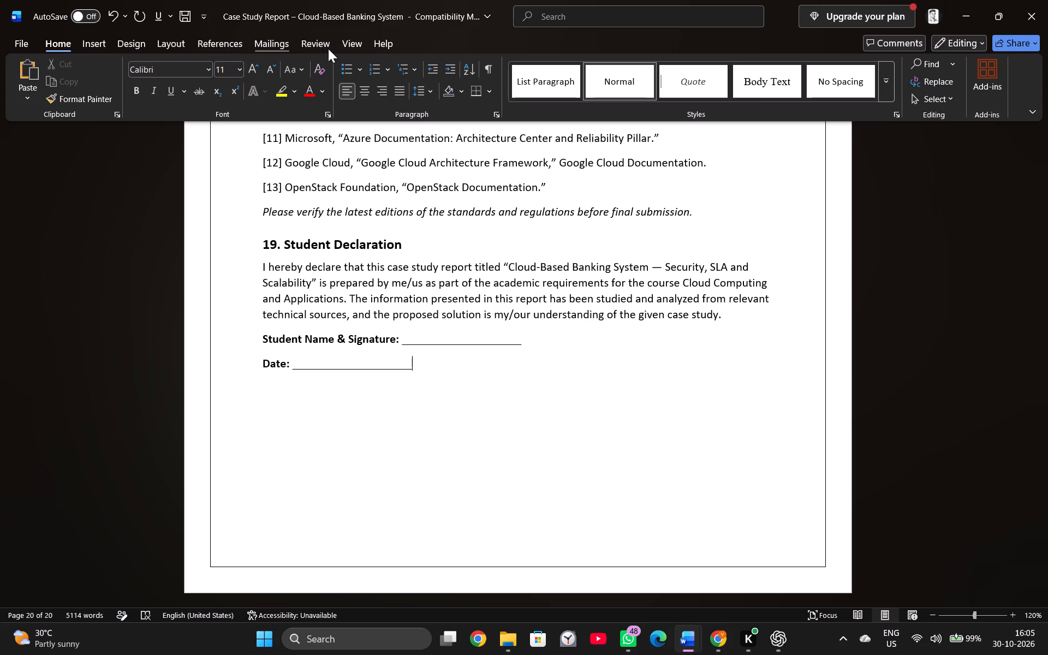
{"action": "left_click", "coordinate": [99, 42]}
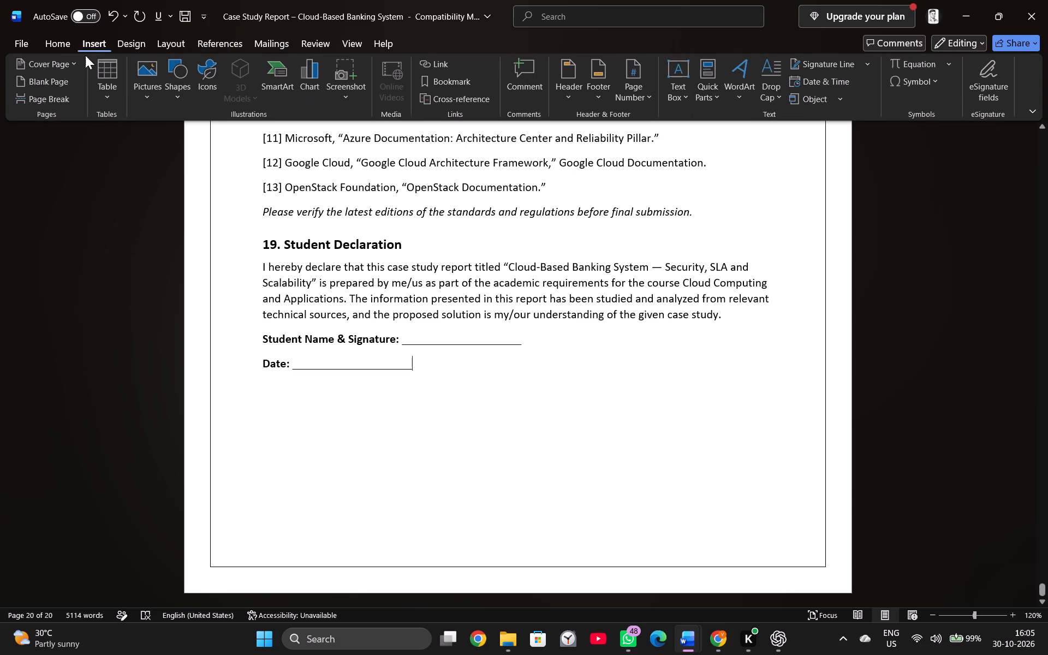
{"action": "left_click", "coordinate": [39, 80]}
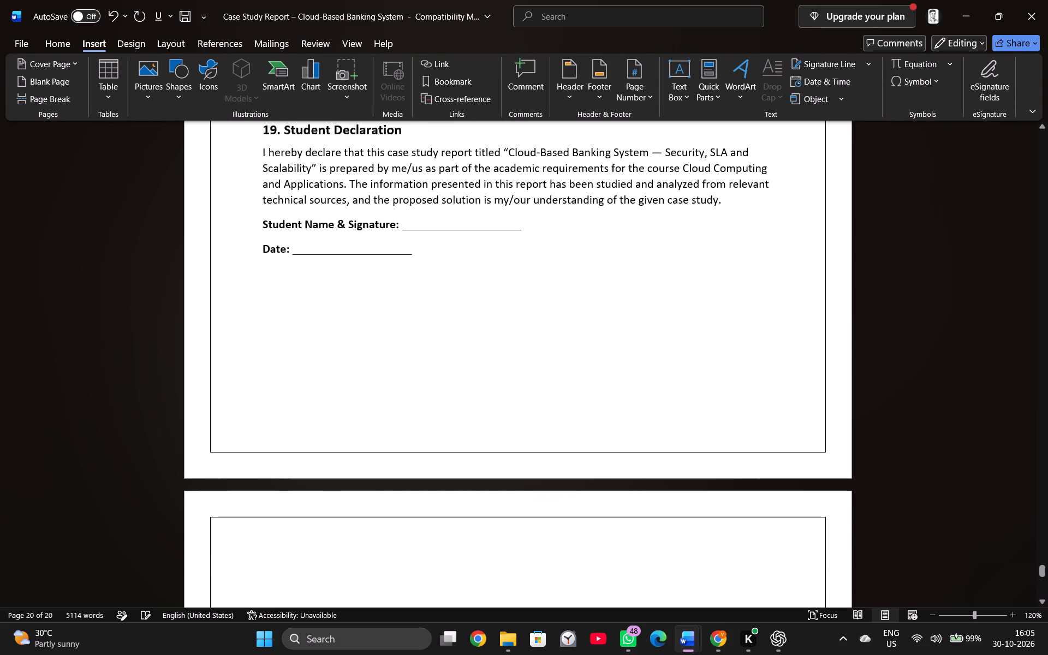
{"action": "scroll", "coordinate": [391, 326], "scroll_direction": "down", "scroll_amount": 20}
{"action": "scroll", "coordinate": [406, 382], "scroll_direction": "down", "scroll_amount": 4}
{"action": "scroll", "coordinate": [417, 423], "scroll_direction": "up", "scroll_amount": 6}
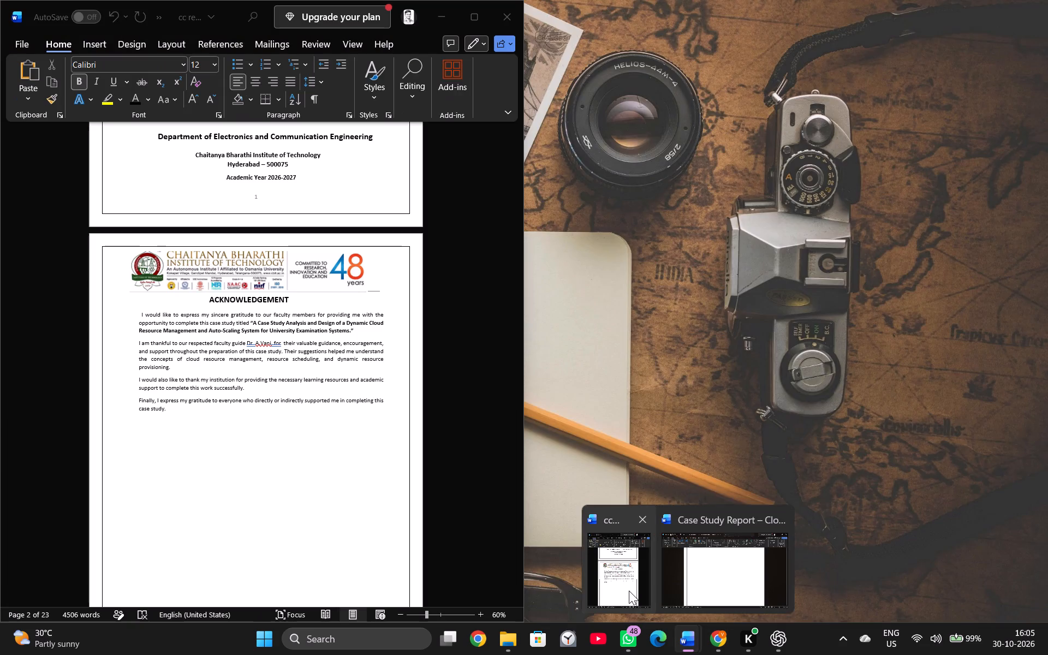
Switch to the cc report and copy the Evaluation Rubrics heading together with its whole table.
{"action": "left_click", "coordinate": [629, 591]}
{"action": "scroll", "coordinate": [300, 457], "scroll_direction": "down", "scroll_amount": 20}
{"action": "scroll", "coordinate": [300, 457], "scroll_direction": "down", "scroll_amount": 5}
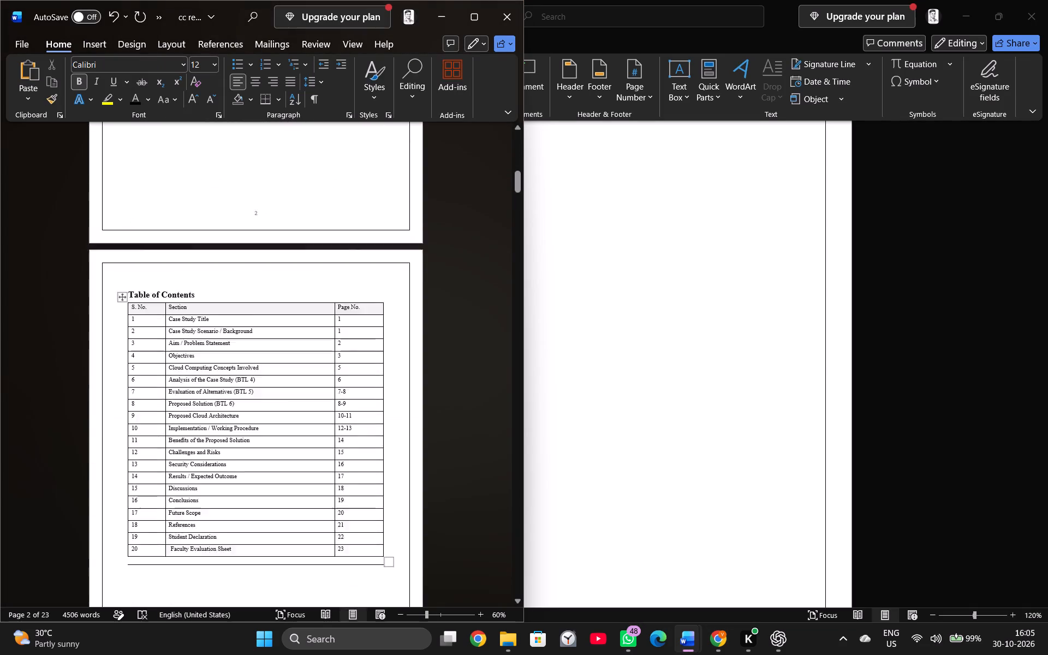
{"action": "scroll", "coordinate": [300, 457], "scroll_direction": "down", "scroll_amount": 14}
{"action": "left_click_drag", "start_coordinate": [517, 199], "coordinate": [499, 654]}
{"action": "scroll", "coordinate": [258, 434], "scroll_direction": "up", "scroll_amount": 20}
{"action": "scroll", "coordinate": [258, 434], "scroll_direction": "up", "scroll_amount": 5}
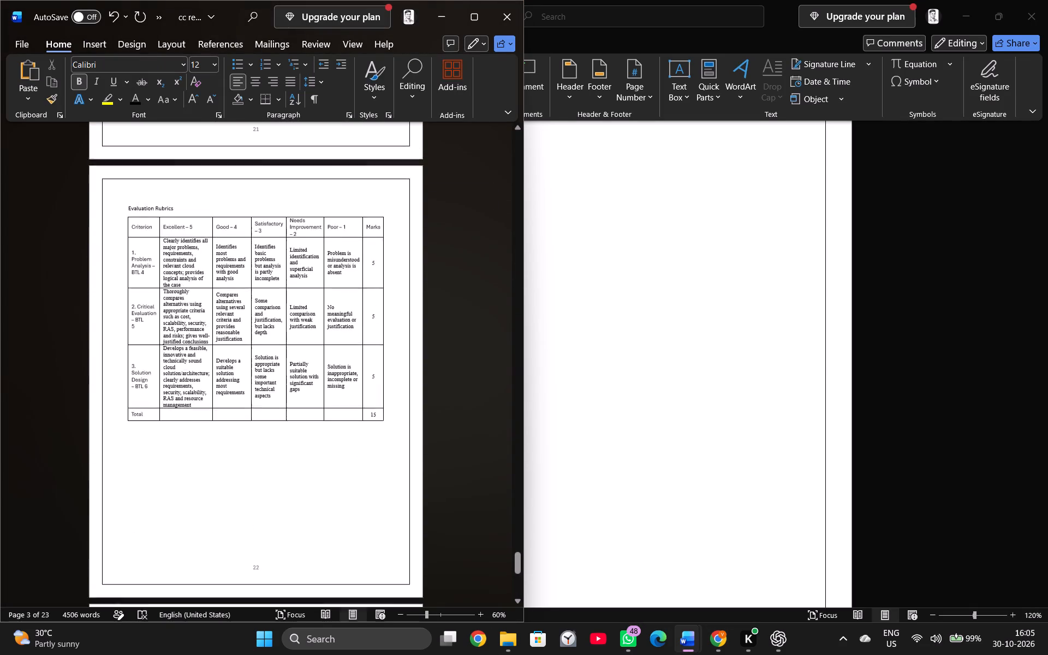
{"action": "scroll", "coordinate": [258, 434], "scroll_direction": "up", "scroll_amount": 15}
{"action": "scroll", "coordinate": [258, 434], "scroll_direction": "down", "scroll_amount": 9}
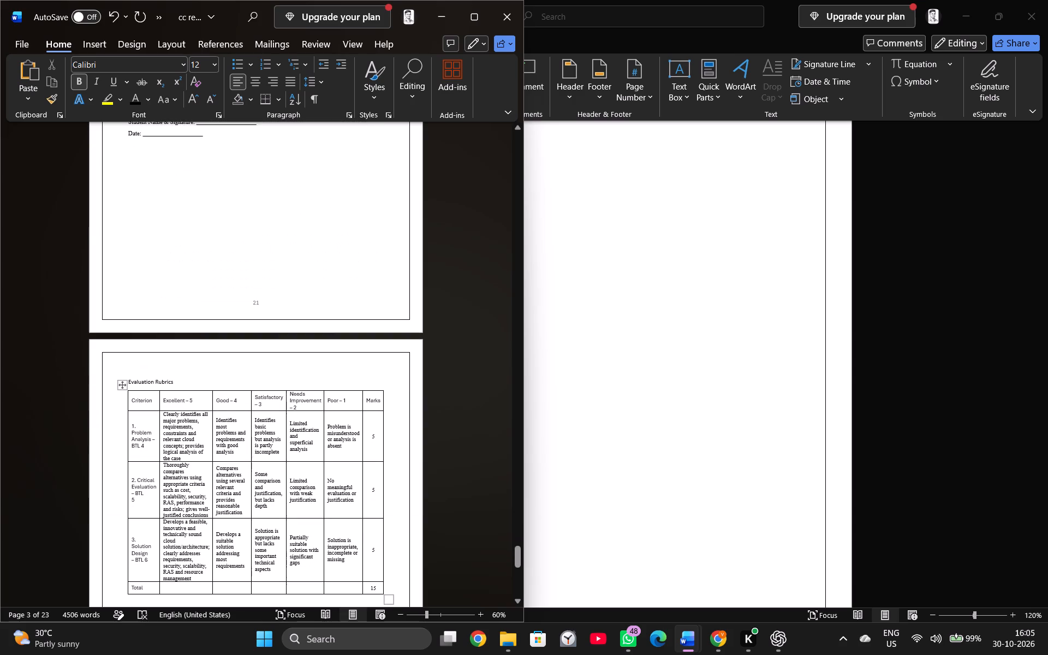
{"action": "scroll", "coordinate": [130, 385], "scroll_direction": "down", "scroll_amount": 4}
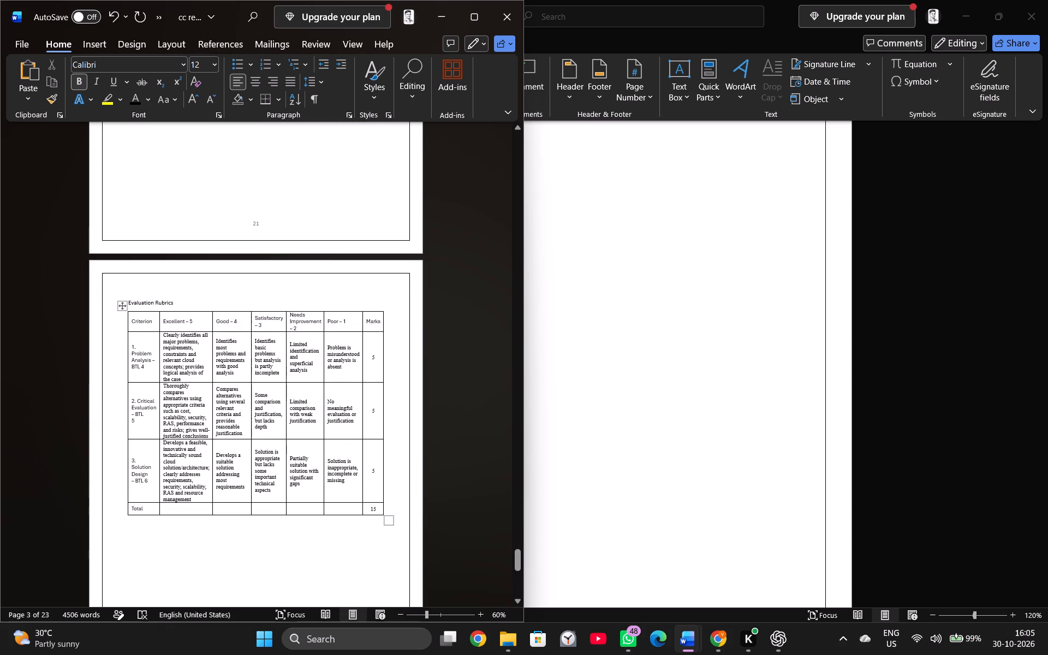
{"action": "left_click_drag", "start_coordinate": [127, 300], "coordinate": [146, 313]}
{"action": "left_click_drag", "start_coordinate": [146, 313], "coordinate": [395, 521]}
{"action": "key", "text": "ctrl+c"}
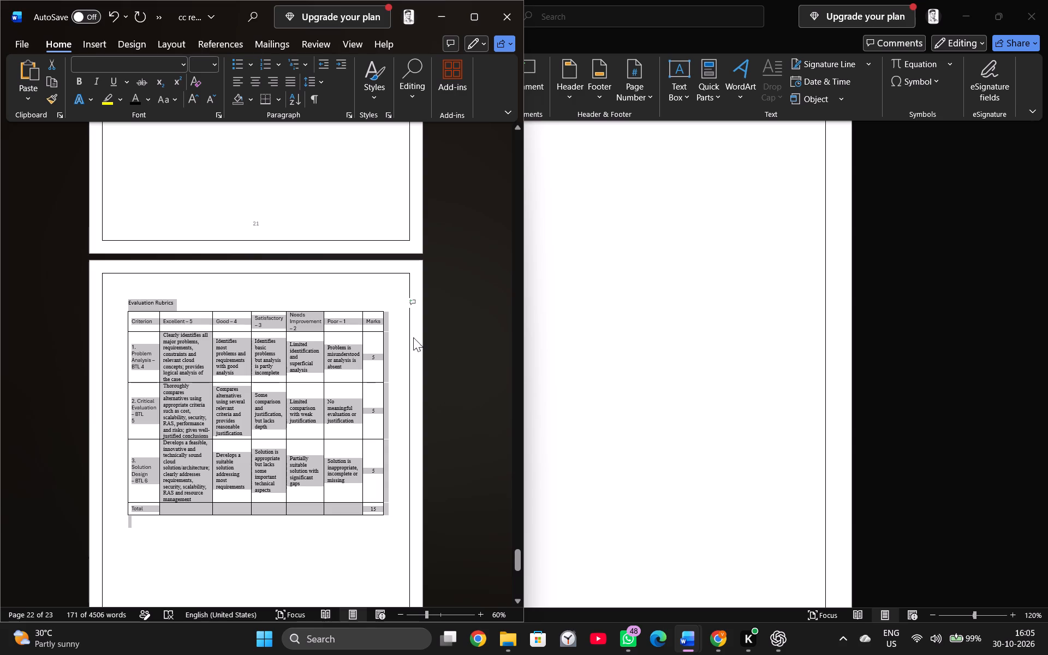
{"action": "left_click", "coordinate": [394, 288]}
Minimize the cc report and paste the Evaluation Rubrics heading and table onto the case study report's blank last page.
{"action": "scroll", "coordinate": [530, 319], "scroll_direction": "up", "scroll_amount": 12}
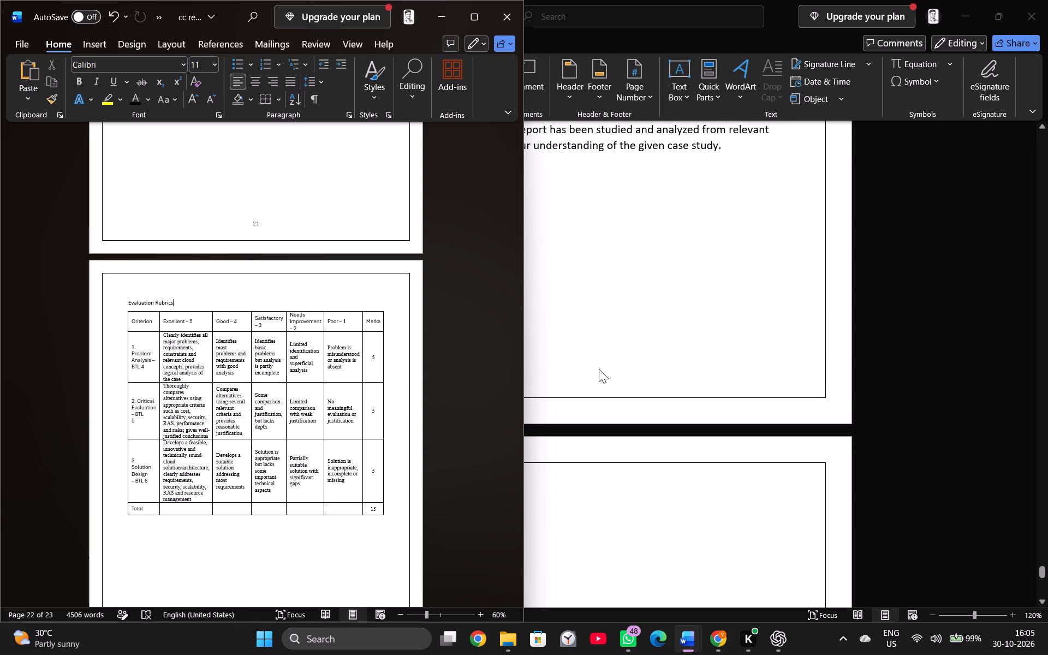
{"action": "scroll", "coordinate": [598, 372], "scroll_direction": "right", "scroll_amount": 5}
{"action": "scroll", "coordinate": [598, 372], "scroll_direction": "down", "scroll_amount": 4, "text": "ctrl"}
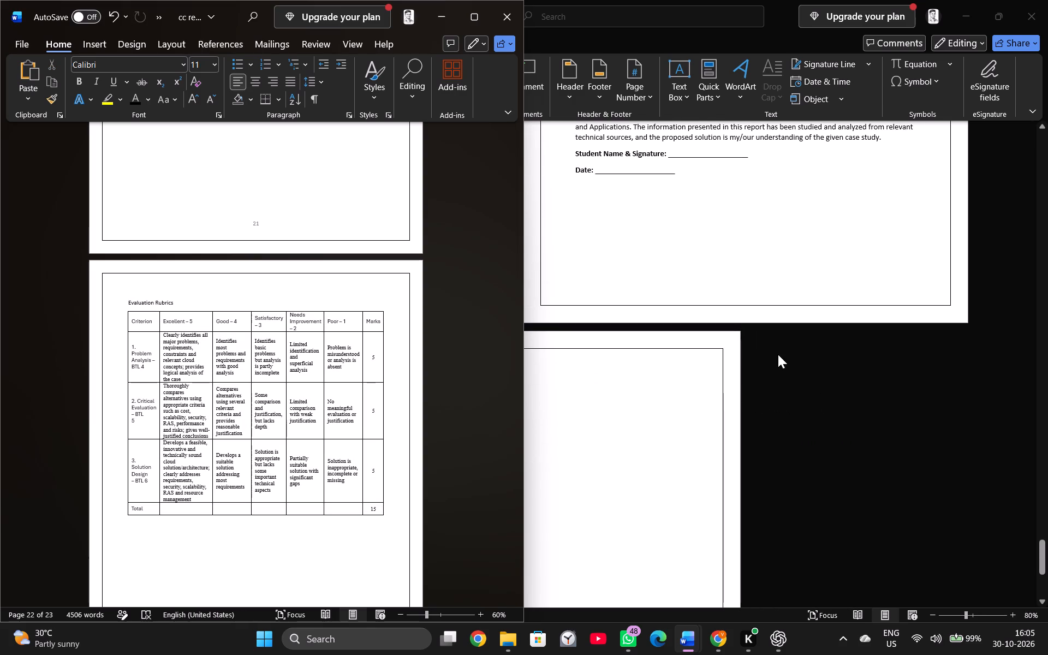
{"action": "left_click", "coordinate": [436, 15]}
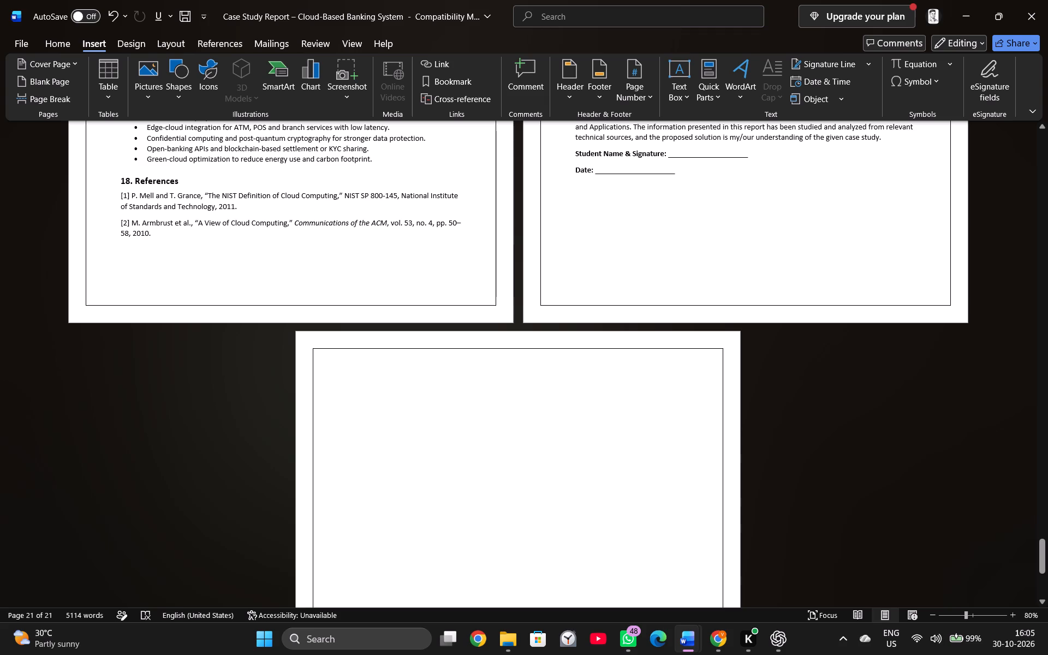
{"action": "key", "text": "ctrl+v"}
{"action": "scroll", "coordinate": [483, 409], "scroll_direction": "up", "scroll_amount": 4}
{"action": "scroll", "coordinate": [483, 409], "scroll_direction": "down", "scroll_amount": 20}
{"action": "scroll", "coordinate": [483, 409], "scroll_direction": "down", "scroll_amount": 13}
{"action": "scroll", "coordinate": [717, 360], "scroll_direction": "up", "scroll_amount": 7}
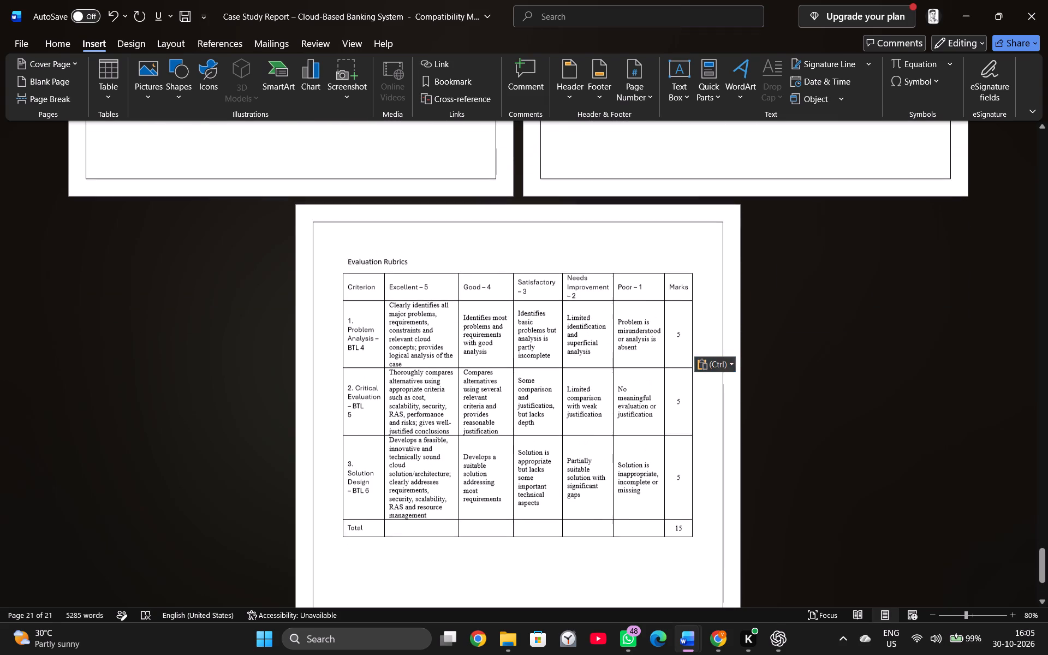
{"action": "scroll", "coordinate": [809, 361], "scroll_direction": "up", "scroll_amount": 7}
{"action": "scroll", "coordinate": [728, 386], "scroll_direction": "down", "scroll_amount": 13}
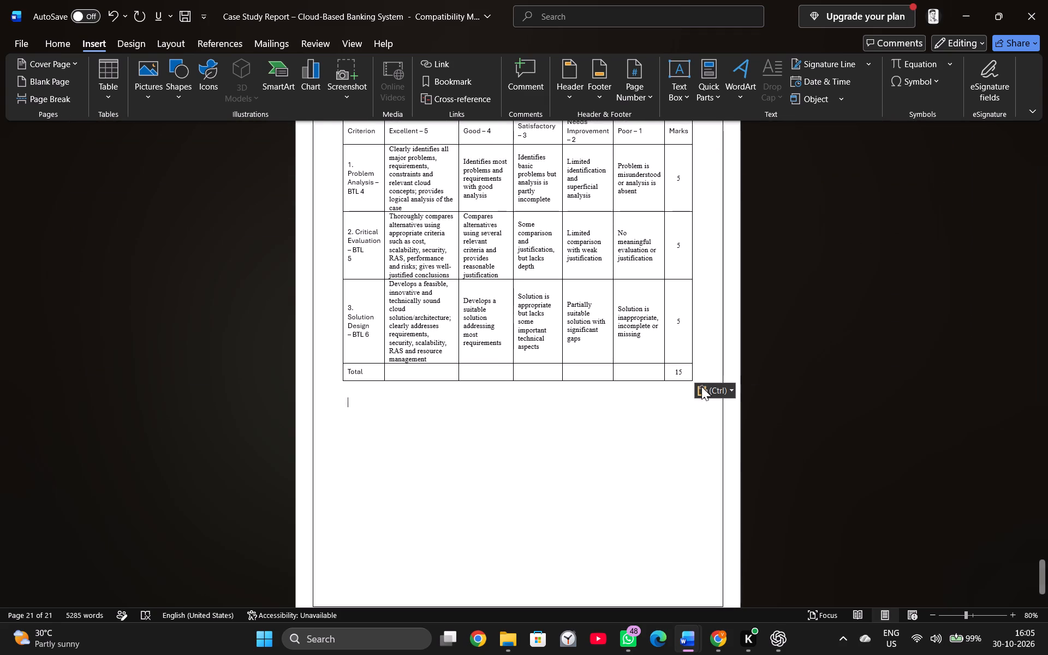
{"action": "left_click", "coordinate": [701, 370]}
{"action": "left_click", "coordinate": [708, 356]}
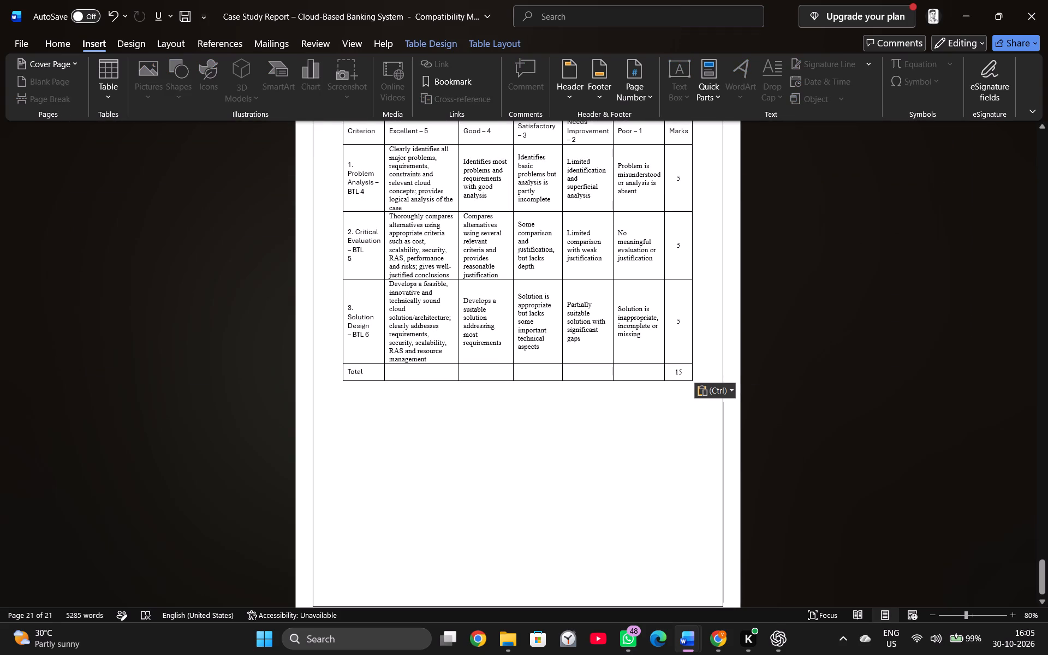
{"action": "left_click", "coordinate": [701, 368]}
Insert a blank page after the Evaluation Rubrics table in the case study report.
{"action": "left_click", "coordinate": [492, 504]}
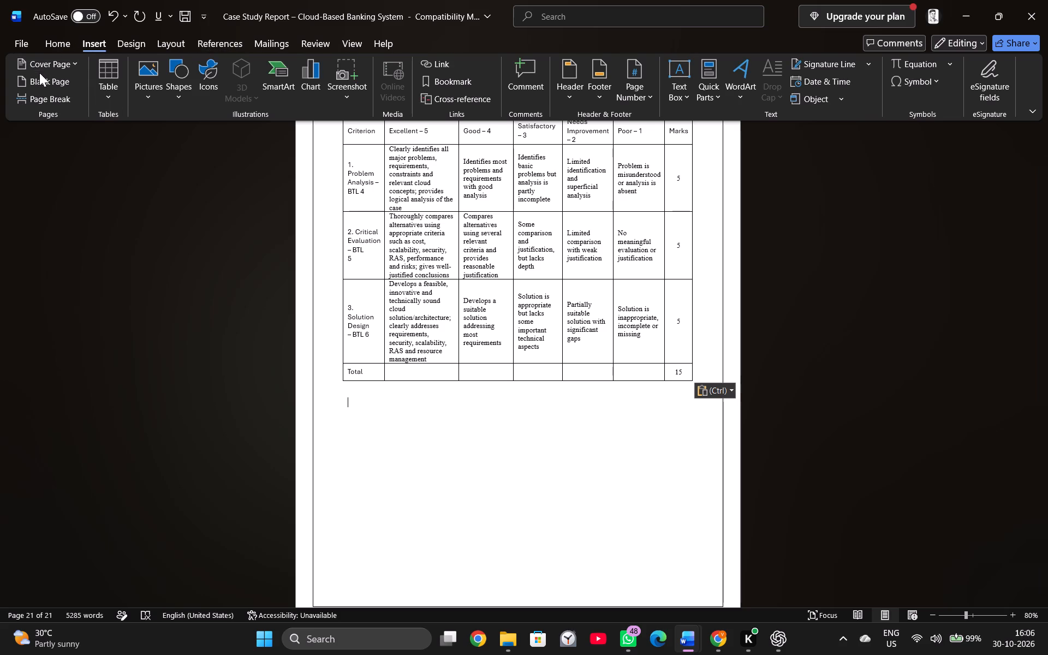
{"action": "left_click", "coordinate": [54, 84]}
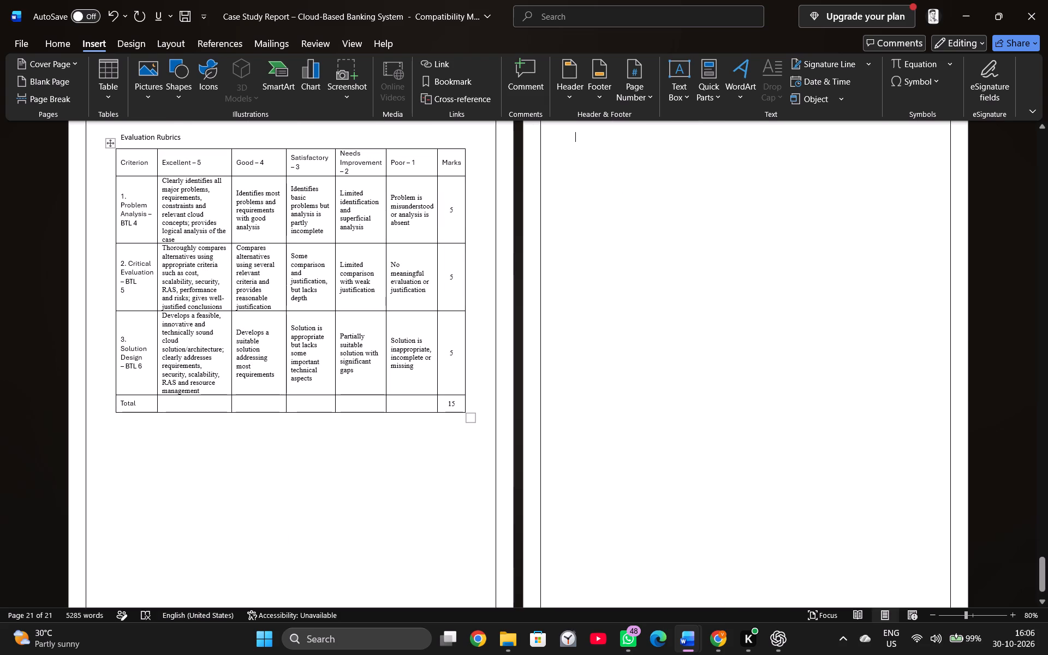
{"action": "scroll", "coordinate": [545, 461], "scroll_direction": "down", "scroll_amount": 7}
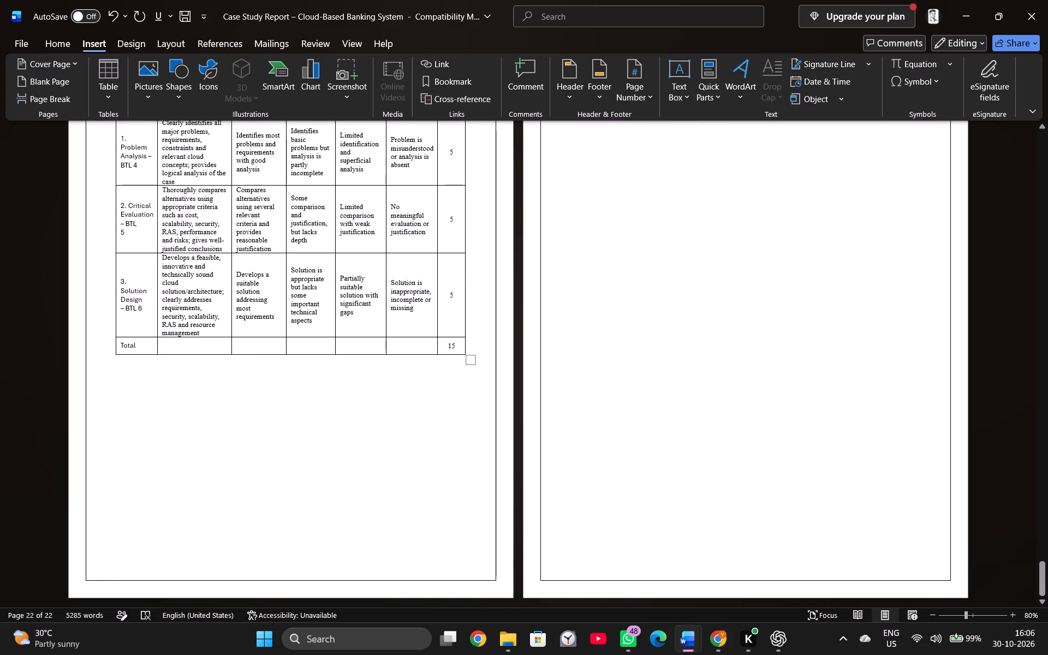
Review the case study report's closing sections, the Evaluation Rubrics page and the blank page after it.
{"action": "scroll", "coordinate": [359, 299], "scroll_direction": "down", "scroll_amount": 8, "text": "ctrl"}
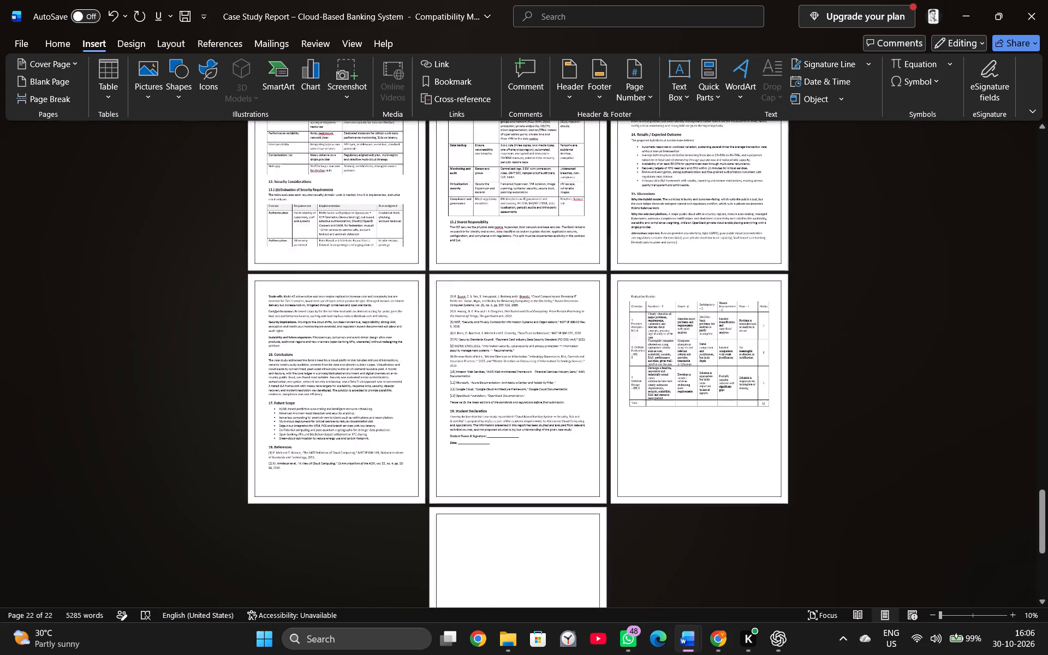
{"action": "scroll", "coordinate": [408, 335], "scroll_direction": "up", "scroll_amount": 6, "text": "ctrl"}
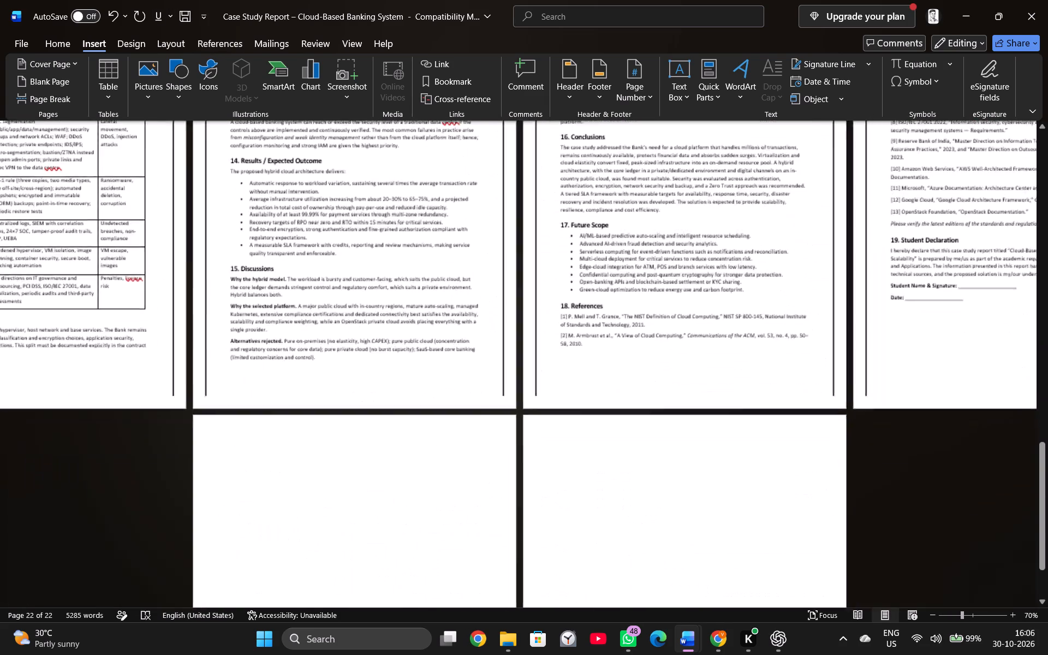
{"action": "scroll", "coordinate": [408, 335], "scroll_direction": "up", "scroll_amount": 1, "text": "ctrl"}
{"action": "scroll", "coordinate": [502, 383], "scroll_direction": "down", "scroll_amount": 17}
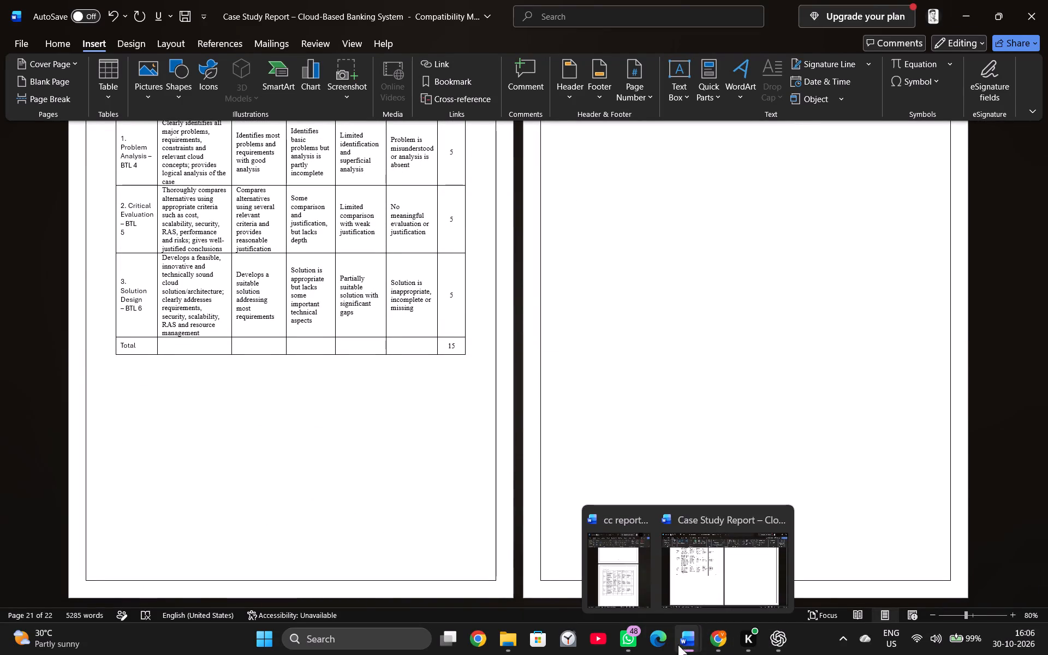
Switch to the cc report and copy the Faculty Evaluation Sheet heading, its table and the Grade Interpretation table from the last page.
{"action": "left_click", "coordinate": [613, 587]}
{"action": "scroll", "coordinate": [139, 409], "scroll_direction": "up", "scroll_amount": 12}
{"action": "scroll", "coordinate": [284, 370], "scroll_direction": "down", "scroll_amount": 20}
{"action": "scroll", "coordinate": [284, 370], "scroll_direction": "down", "scroll_amount": 1}
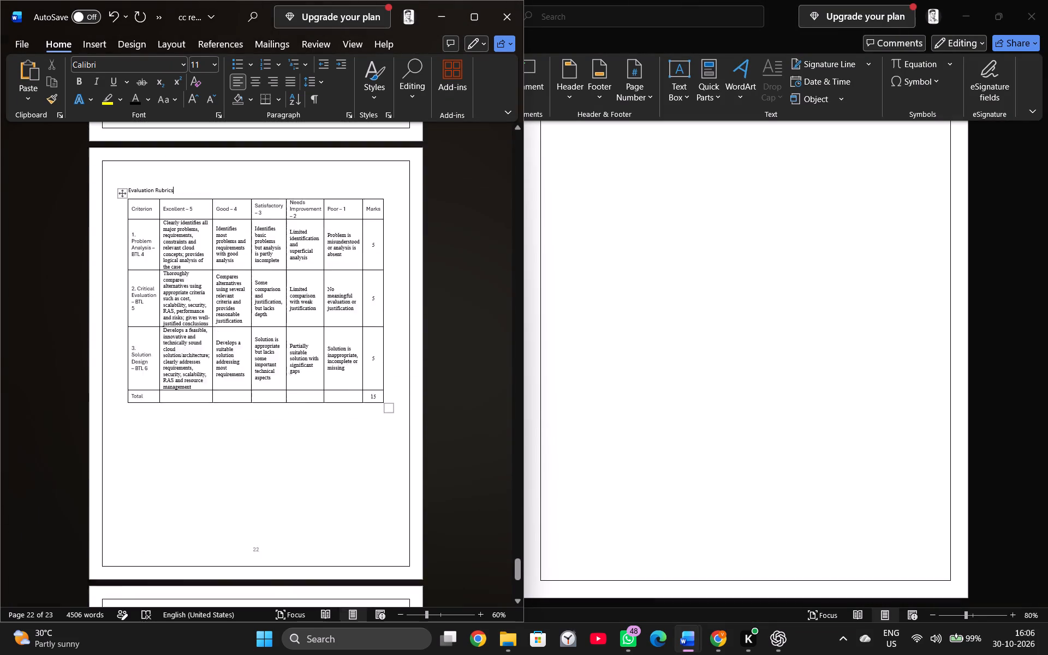
{"action": "scroll", "coordinate": [284, 370], "scroll_direction": "down", "scroll_amount": 18}
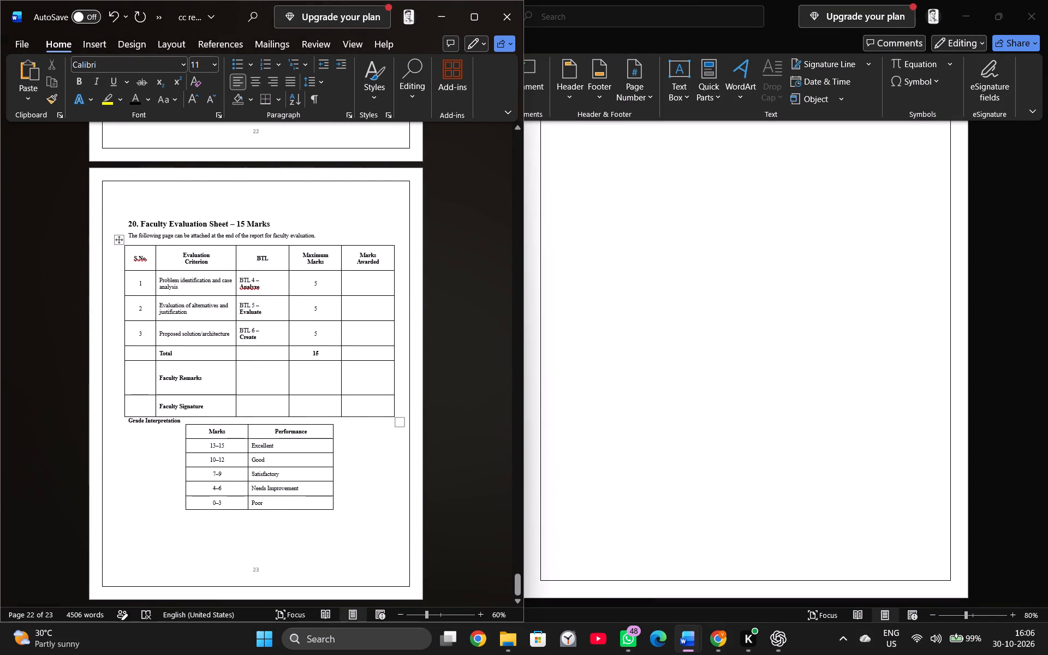
{"action": "left_click_drag", "start_coordinate": [124, 222], "coordinate": [345, 524]}
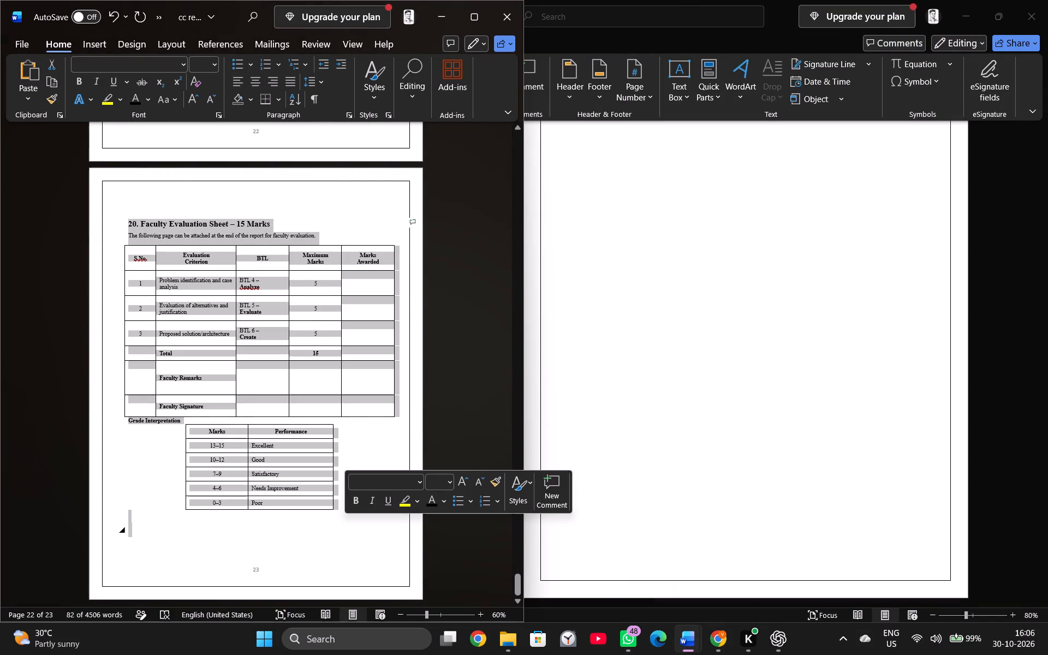
{"action": "key", "text": "ctrl+c"}
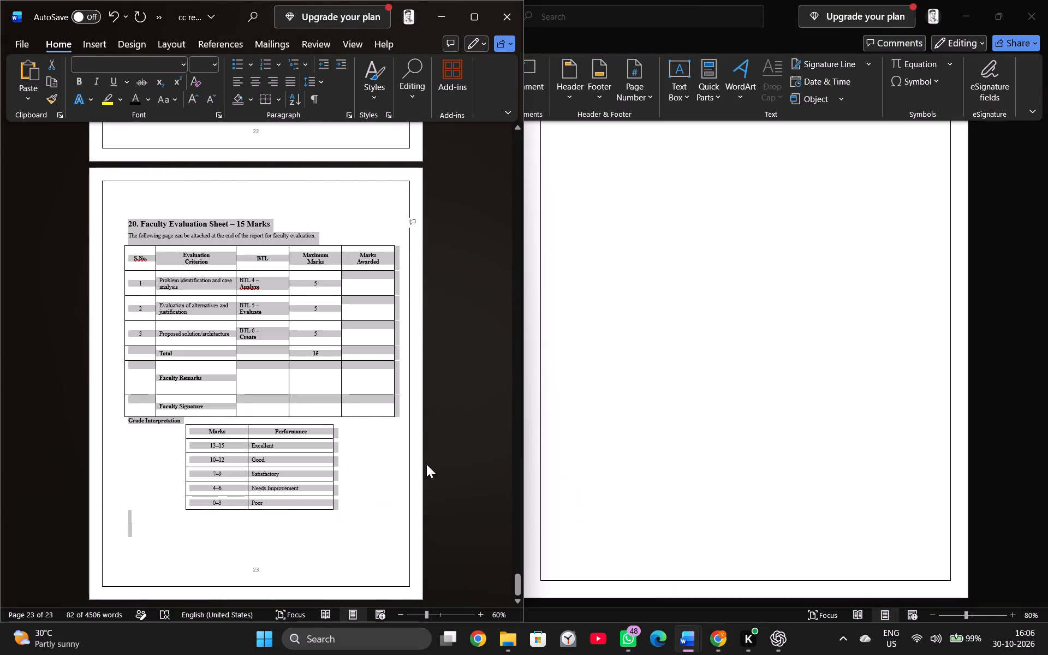
Paste the Faculty Evaluation Sheet content onto the blank last page of the case study report.
{"action": "left_click", "coordinate": [366, 460]}
{"action": "scroll", "coordinate": [610, 406], "scroll_direction": "up", "scroll_amount": 6}
{"action": "left_click", "coordinate": [615, 245]}
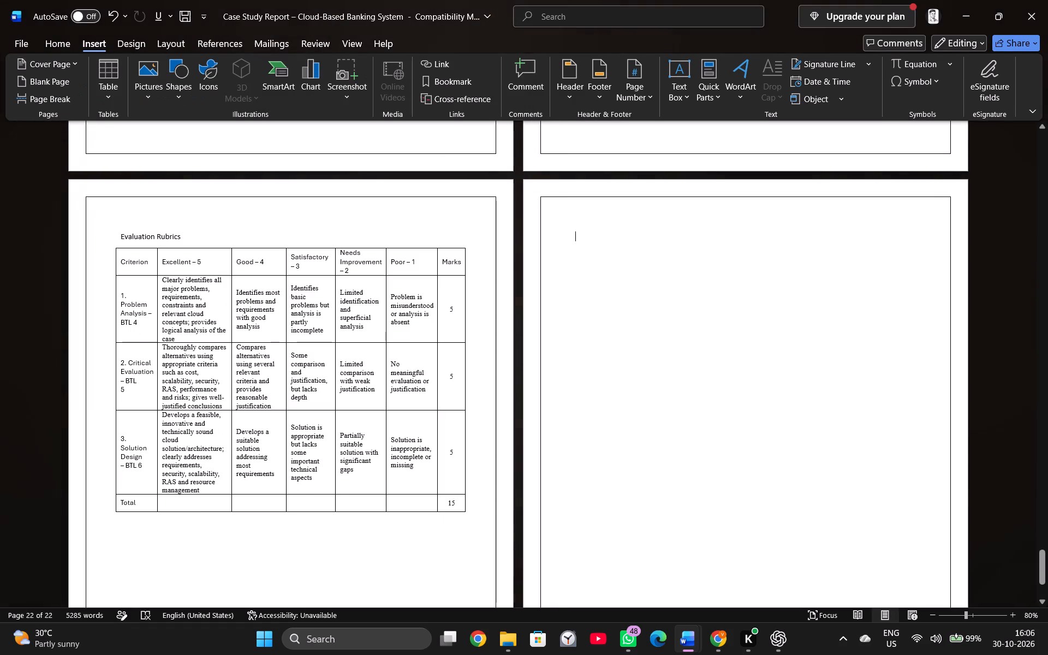
{"action": "key", "text": "ctrl+v"}
Review the case study report from the closing pages back to the cover, Acknowledgement, index and the main sections' layout.
{"action": "scroll", "coordinate": [693, 319], "scroll_direction": "up", "scroll_amount": 12}
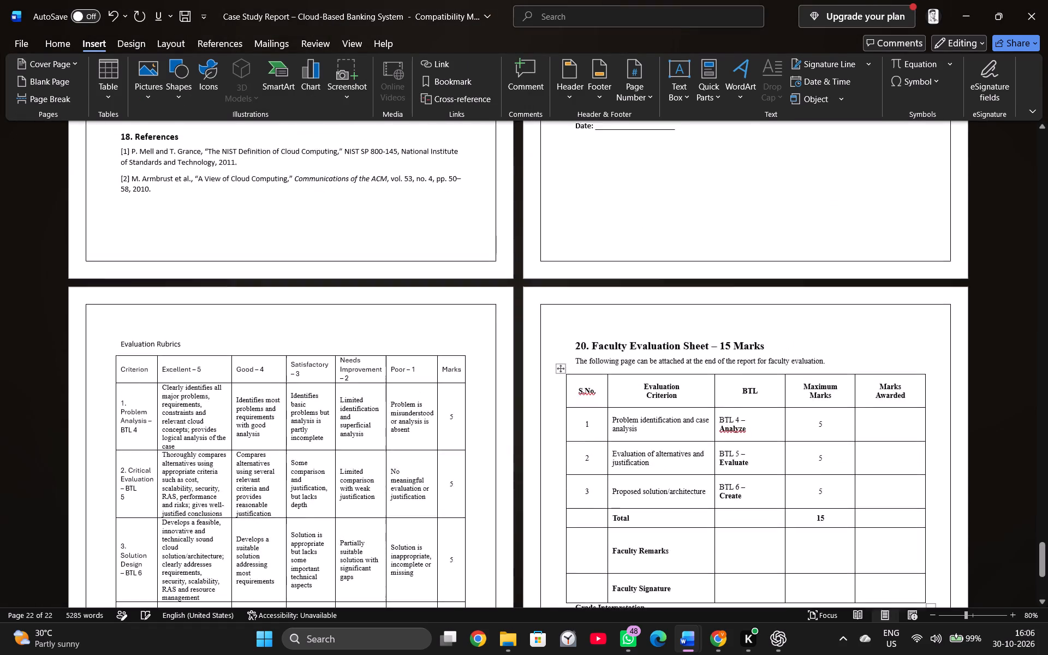
{"action": "scroll", "coordinate": [693, 319], "scroll_direction": "up", "scroll_amount": 20}
{"action": "scroll", "coordinate": [693, 319], "scroll_direction": "up", "scroll_amount": 20}
{"action": "scroll", "coordinate": [693, 319], "scroll_direction": "up", "scroll_amount": 9}
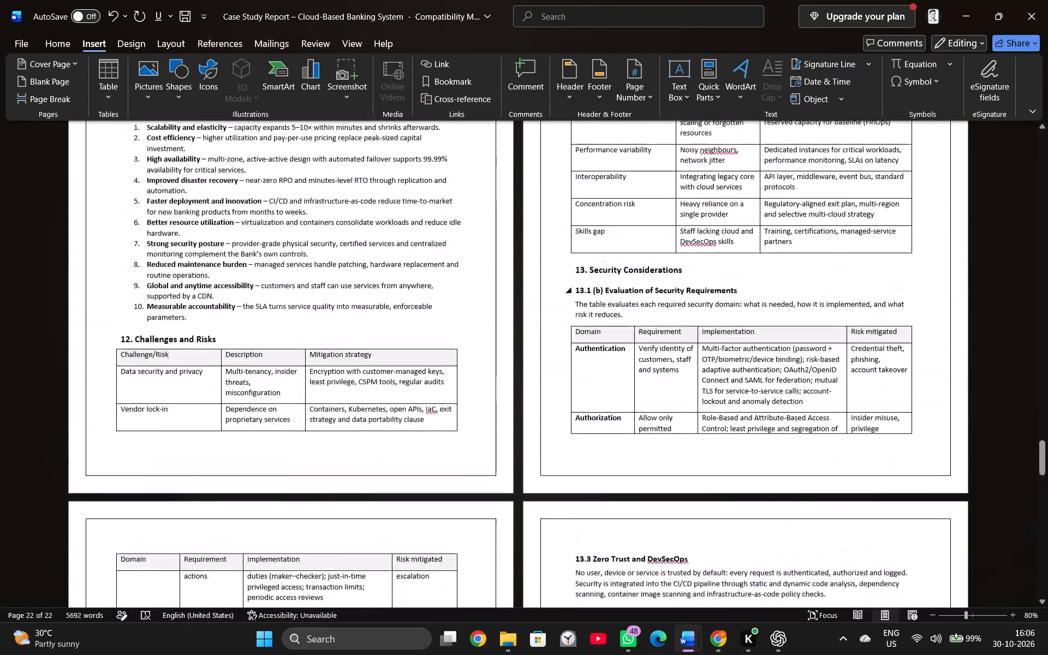
{"action": "scroll", "coordinate": [693, 319], "scroll_direction": "up", "scroll_amount": 20}
{"action": "scroll", "coordinate": [693, 319], "scroll_direction": "up", "scroll_amount": 20}
{"action": "scroll", "coordinate": [693, 319], "scroll_direction": "up", "scroll_amount": 20}
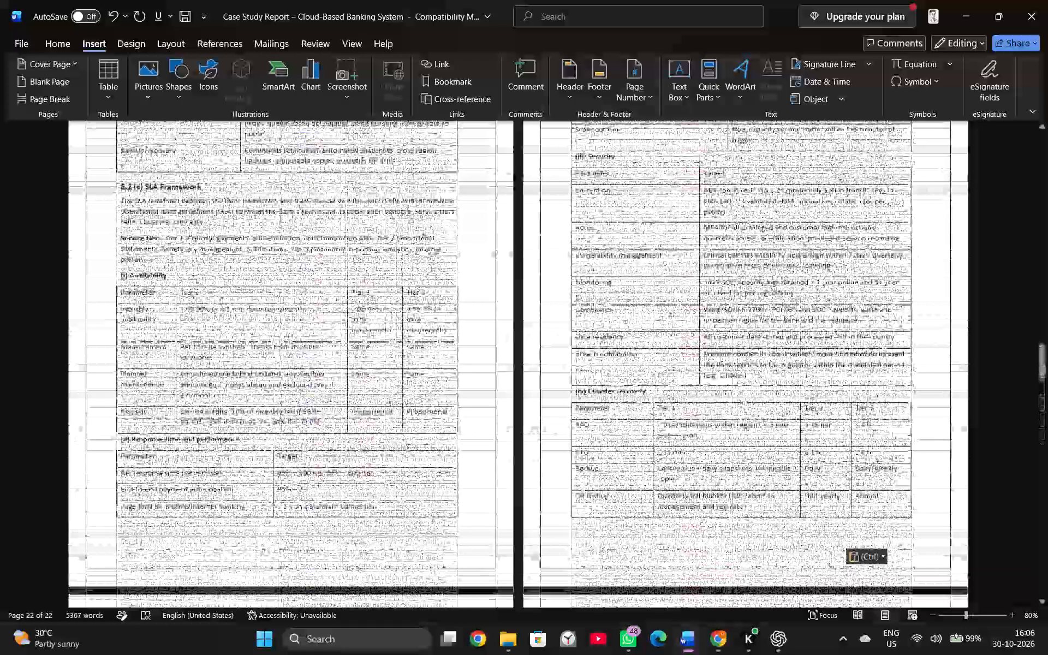
{"action": "scroll", "coordinate": [693, 319], "scroll_direction": "up", "scroll_amount": 20}
{"action": "scroll", "coordinate": [693, 319], "scroll_direction": "up", "scroll_amount": 20}
{"action": "scroll", "coordinate": [693, 319], "scroll_direction": "up", "scroll_amount": 20}
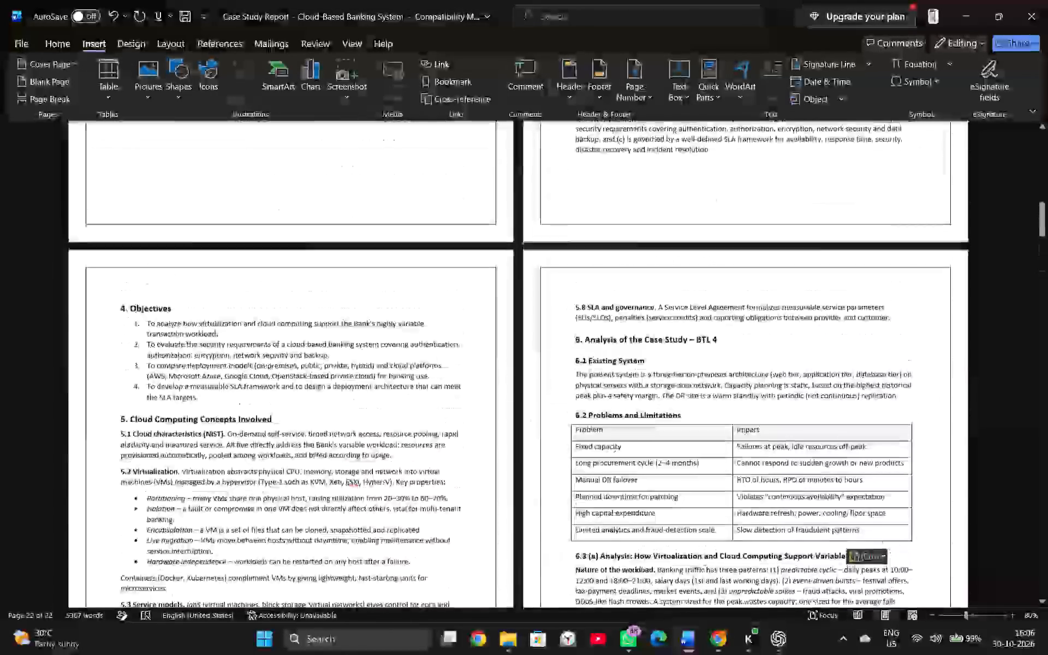
{"action": "scroll", "coordinate": [693, 319], "scroll_direction": "up", "scroll_amount": 20}
{"action": "scroll", "coordinate": [693, 319], "scroll_direction": "up", "scroll_amount": 20}
{"action": "scroll", "coordinate": [693, 319], "scroll_direction": "up", "scroll_amount": 10}
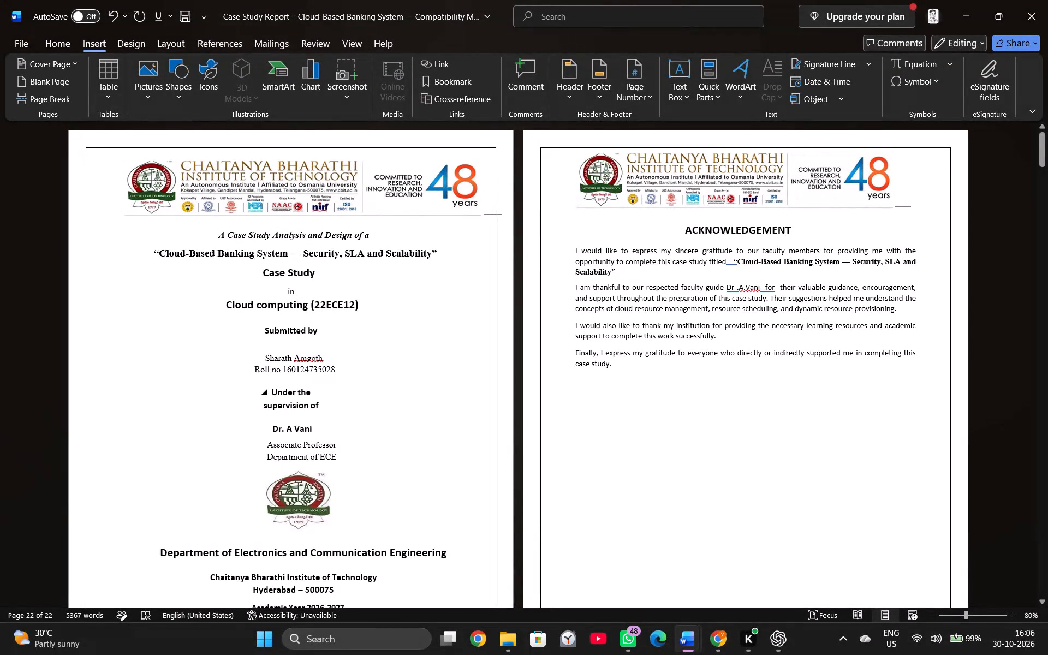
{"action": "scroll", "coordinate": [366, 410], "scroll_direction": "down", "scroll_amount": 4}
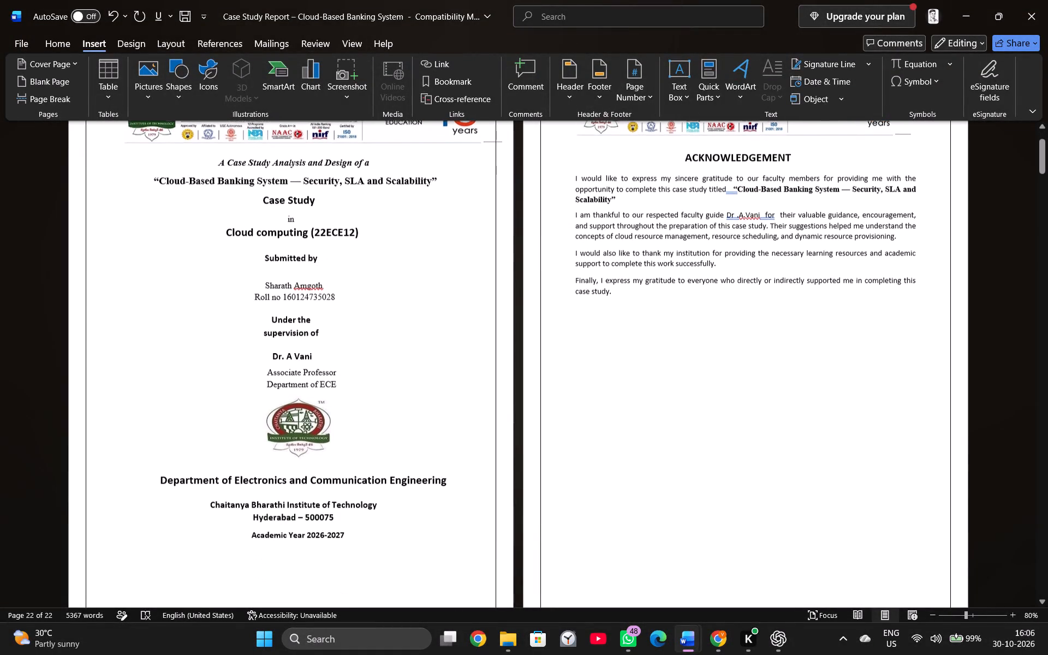
{"action": "scroll", "coordinate": [666, 334], "scroll_direction": "up", "scroll_amount": 2}
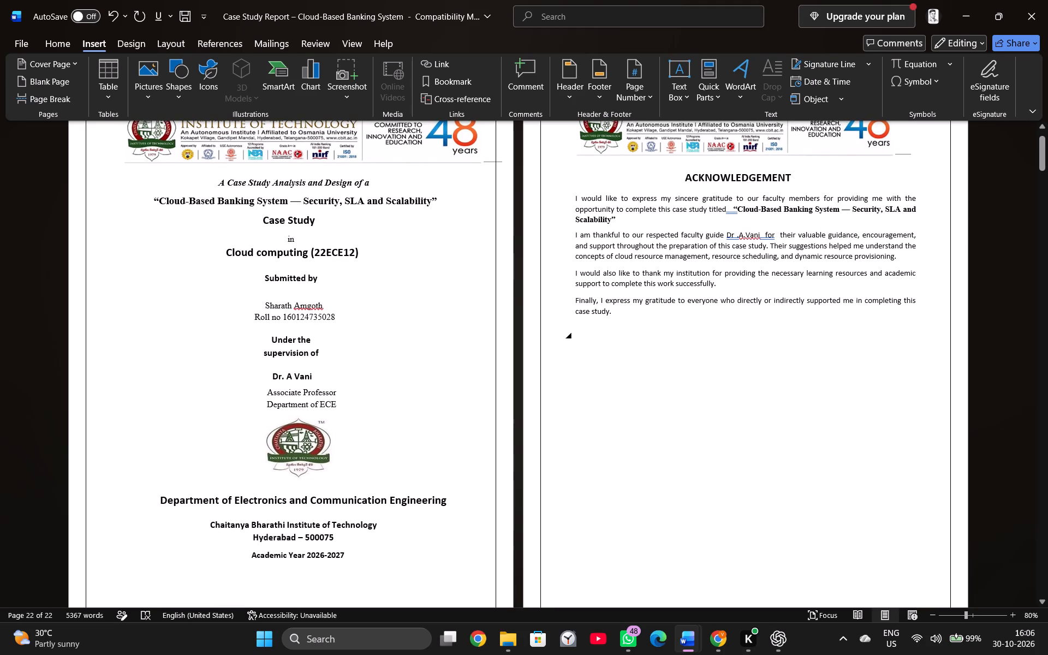
{"action": "scroll", "coordinate": [666, 334], "scroll_direction": "down", "scroll_amount": 1}
{"action": "scroll", "coordinate": [666, 334], "scroll_direction": "up", "scroll_amount": 2}
{"action": "scroll", "coordinate": [666, 334], "scroll_direction": "down", "scroll_amount": 13}
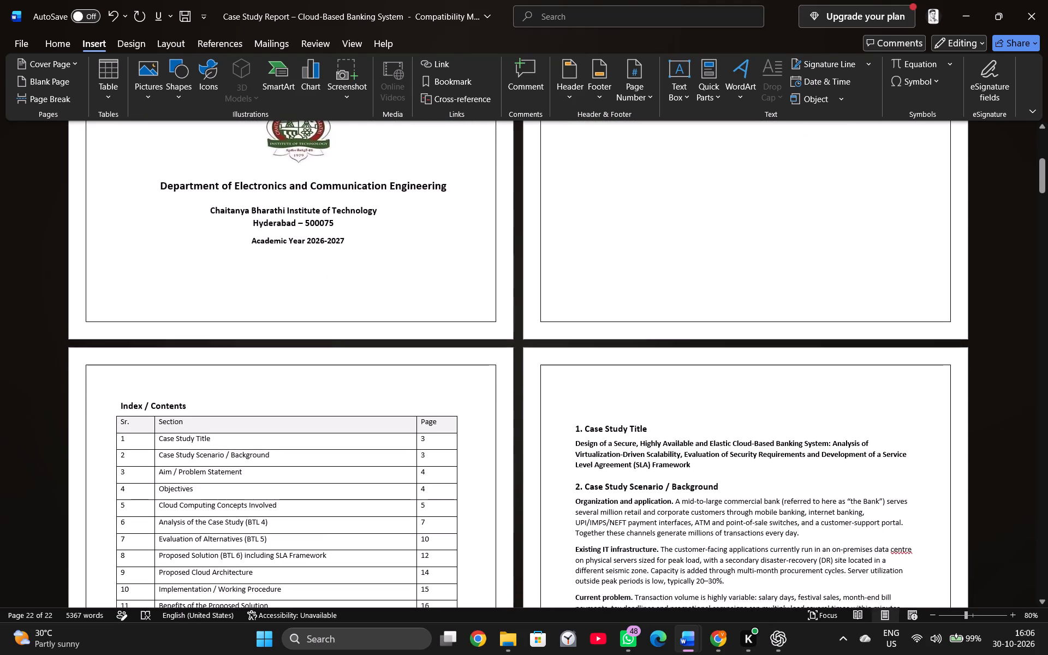
{"action": "scroll", "coordinate": [666, 334], "scroll_direction": "down", "scroll_amount": 2}
{"action": "scroll", "coordinate": [666, 334], "scroll_direction": "down", "scroll_amount": 20}
{"action": "scroll", "coordinate": [666, 334], "scroll_direction": "down", "scroll_amount": 3}
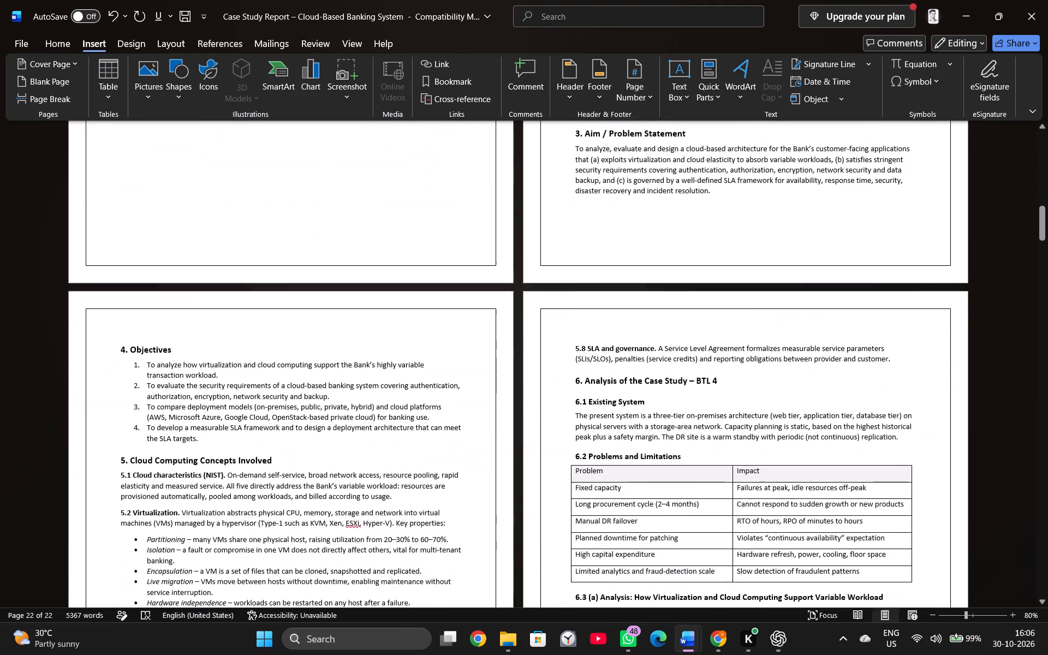
{"action": "scroll", "coordinate": [666, 334], "scroll_direction": "down", "scroll_amount": 17}
{"action": "scroll", "coordinate": [666, 334], "scroll_direction": "down", "scroll_amount": 6}
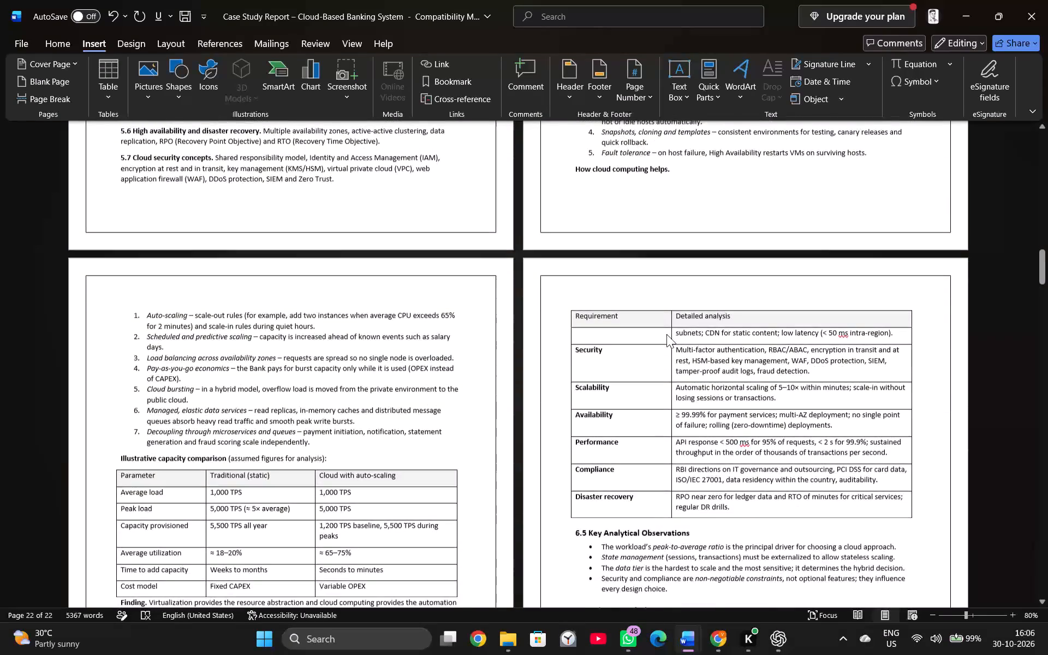
{"action": "scroll", "coordinate": [666, 334], "scroll_direction": "down", "scroll_amount": 20}
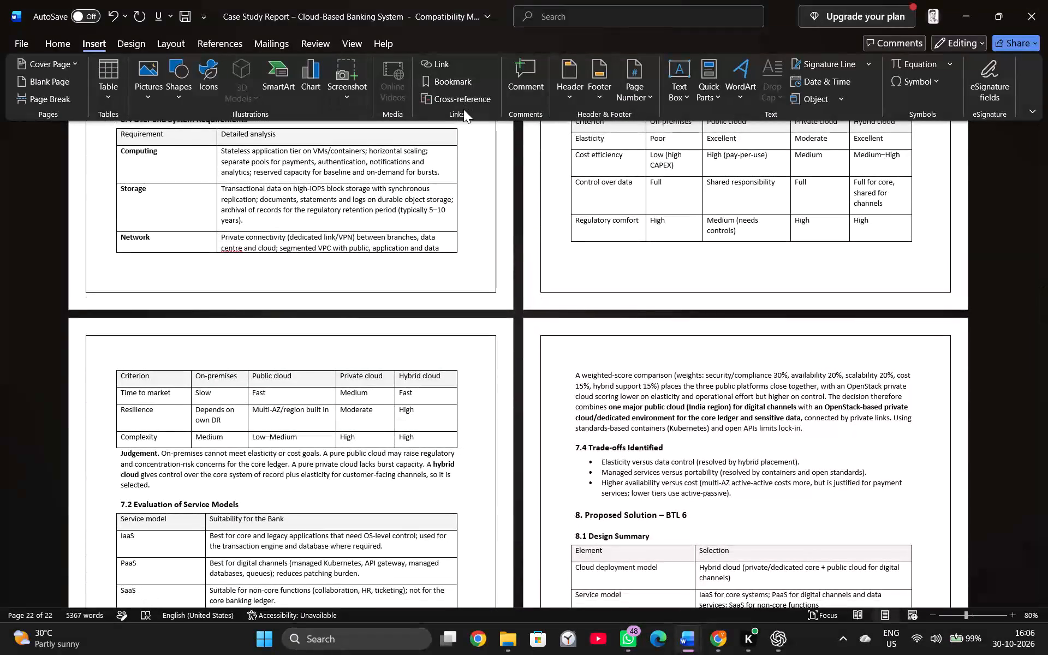
Save the case study report under its current name.
{"action": "key", "text": "ctrl+s"}
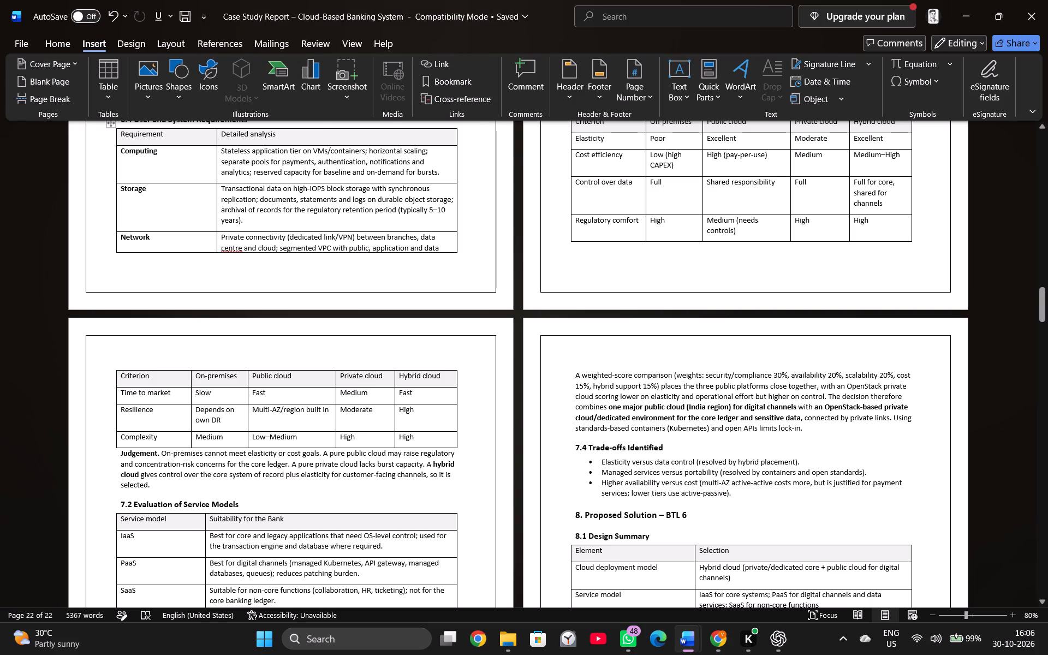
{"action": "left_click", "coordinate": [16, 45]}
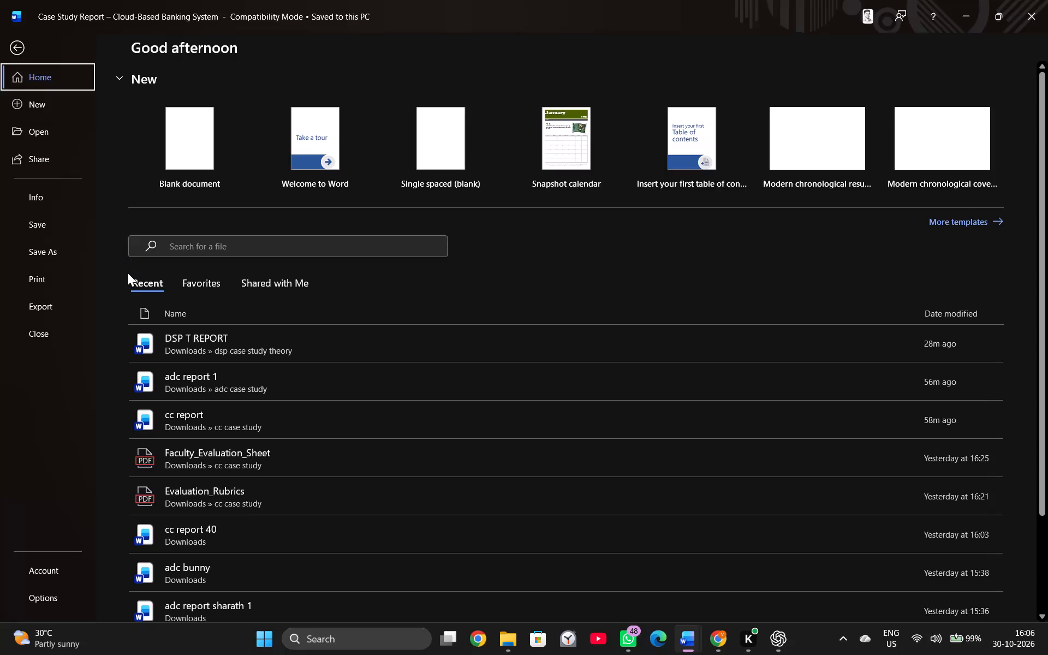
{"action": "left_click", "coordinate": [42, 222]}
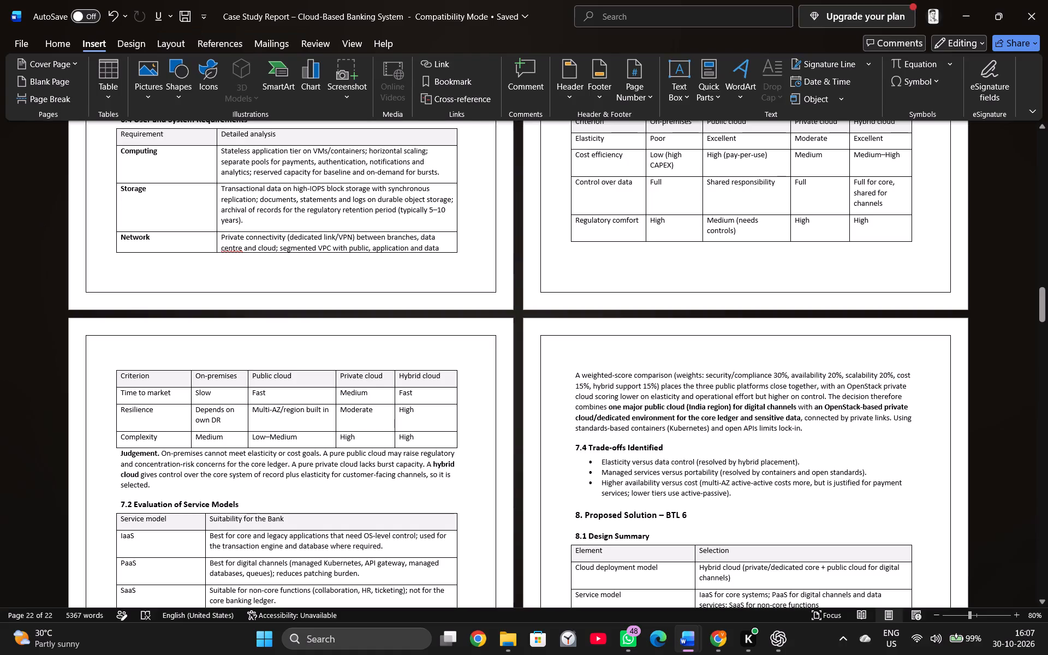
Save the report as a Word Document named cc report 28 in the Downloads folder, accepting the upgrade to the newest file format.
{"action": "left_click", "coordinate": [15, 46]}
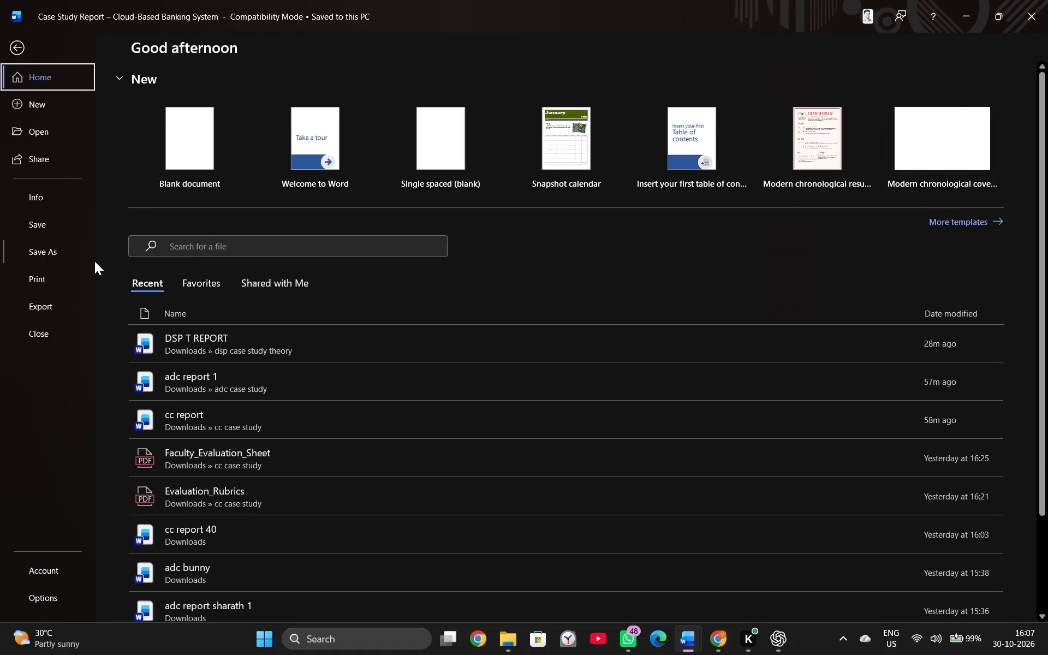
{"action": "left_click", "coordinate": [65, 252]}
{"action": "left_click", "coordinate": [204, 358]}
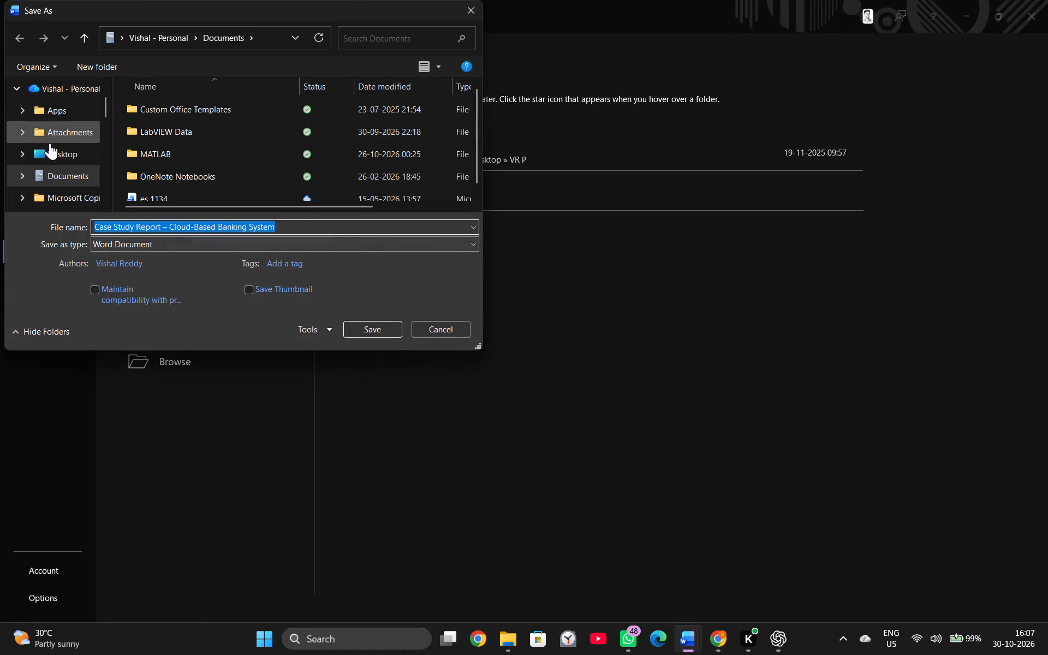
{"action": "scroll", "coordinate": [22, 188], "scroll_direction": "up", "scroll_amount": 4}
{"action": "scroll", "coordinate": [32, 160], "scroll_direction": "down", "scroll_amount": 6}
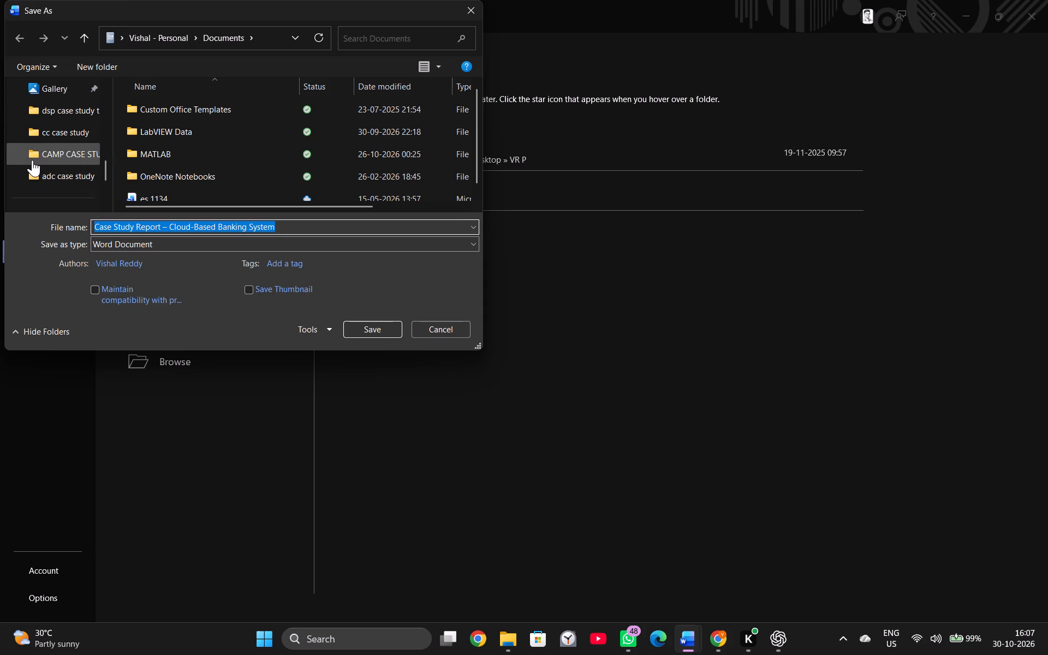
{"action": "scroll", "coordinate": [32, 160], "scroll_direction": "up", "scroll_amount": 10}
{"action": "scroll", "coordinate": [41, 150], "scroll_direction": "down", "scroll_amount": 4}
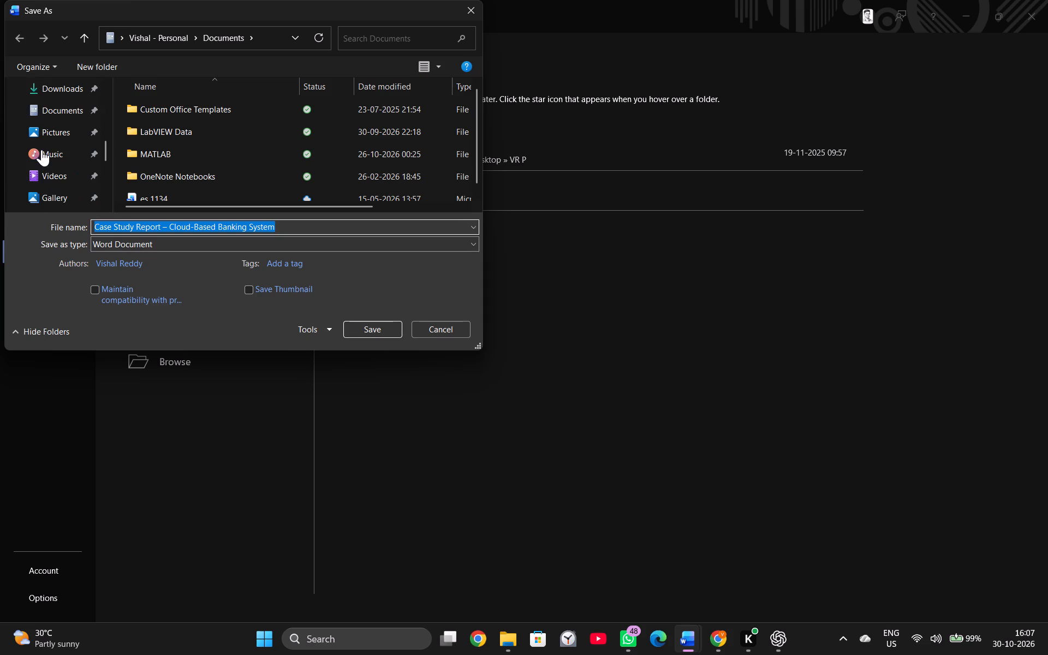
{"action": "left_click", "coordinate": [67, 95]}
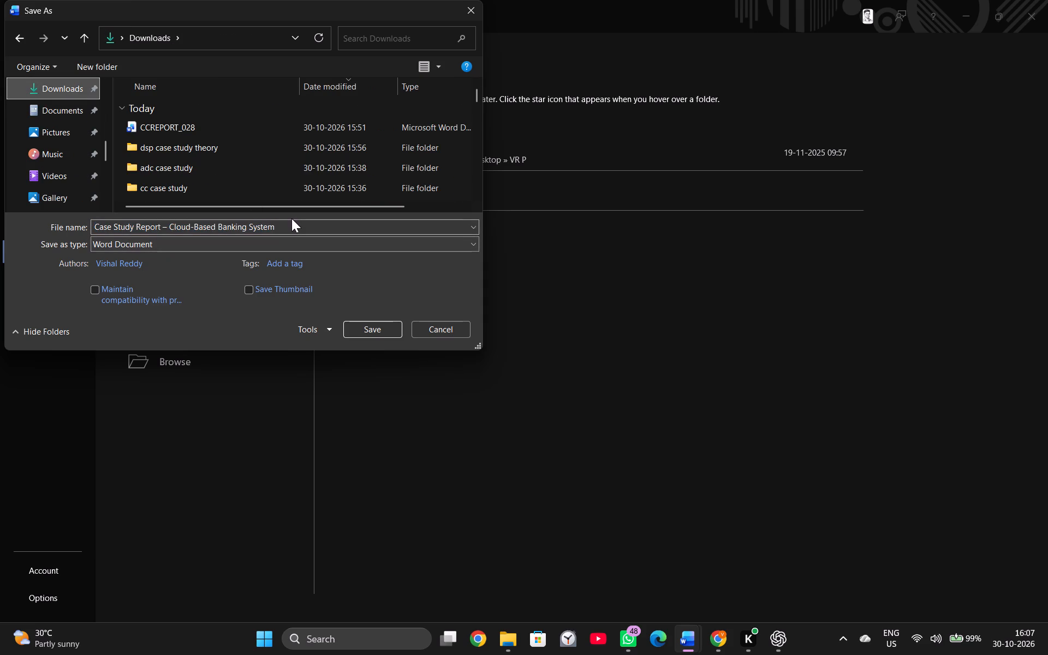
{"action": "left_click", "coordinate": [291, 218]}
{"action": "left_click", "coordinate": [283, 231]}
{"action": "key", "text": "BackSpace"}
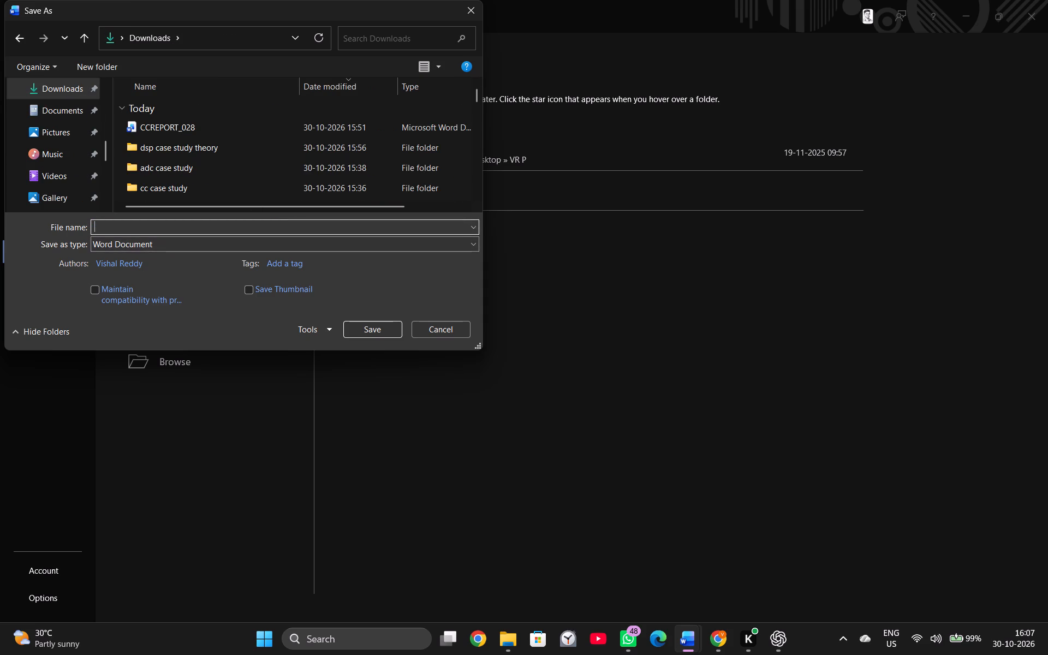
{"action": "type", "text": "cc"}
{"action": "key", "text": "space"}
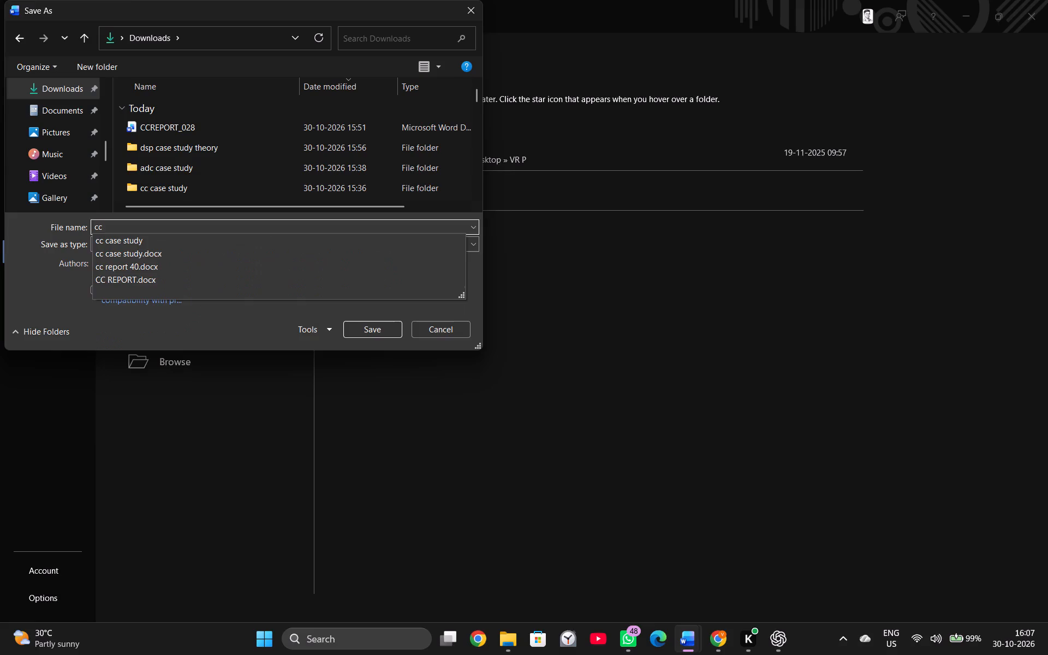
{"action": "type", "text": "report"}
{"action": "key", "text": "space"}
{"action": "type", "text": "28"}
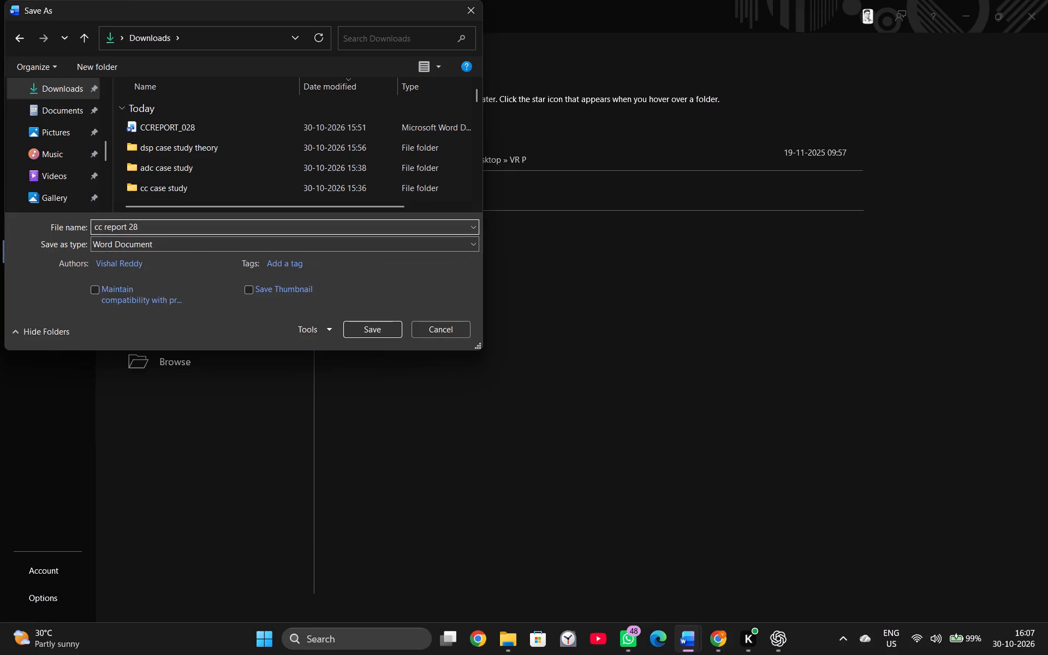
{"action": "left_click", "coordinate": [357, 331]}
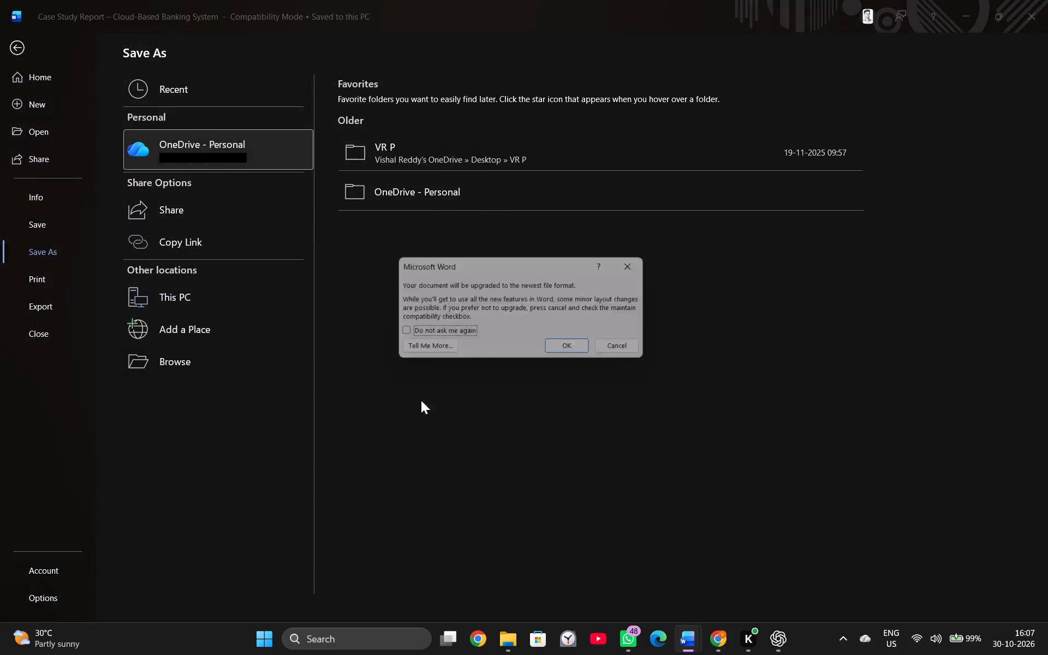
{"action": "left_click", "coordinate": [573, 352]}
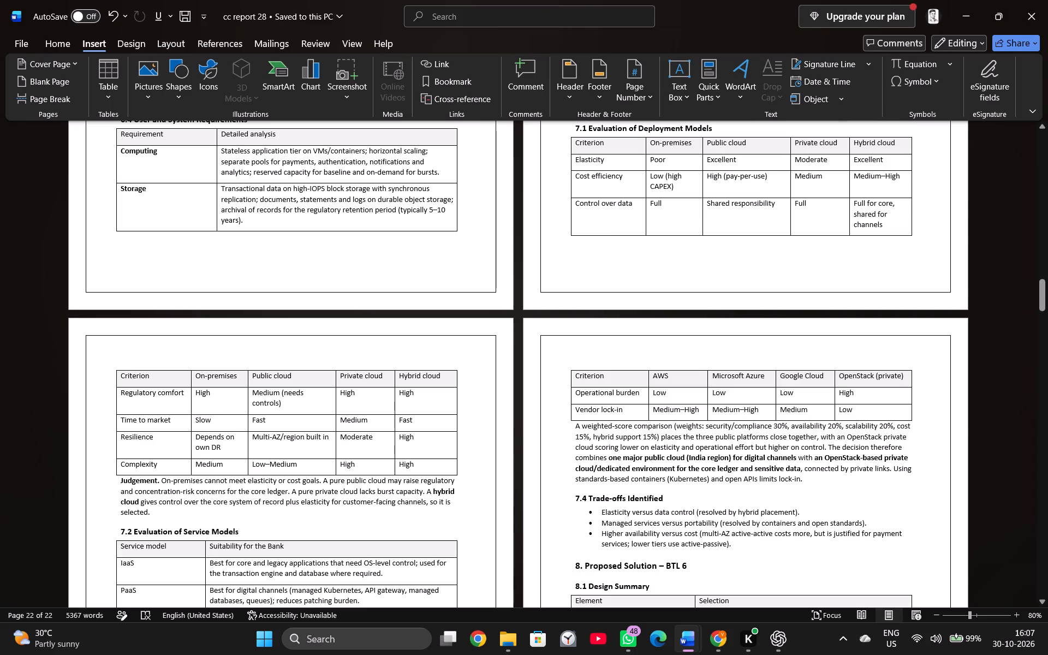
Switch to the Downloads folder in File Explorer and locate the saved cc report 28 document.
{"action": "left_click", "coordinate": [503, 586]}
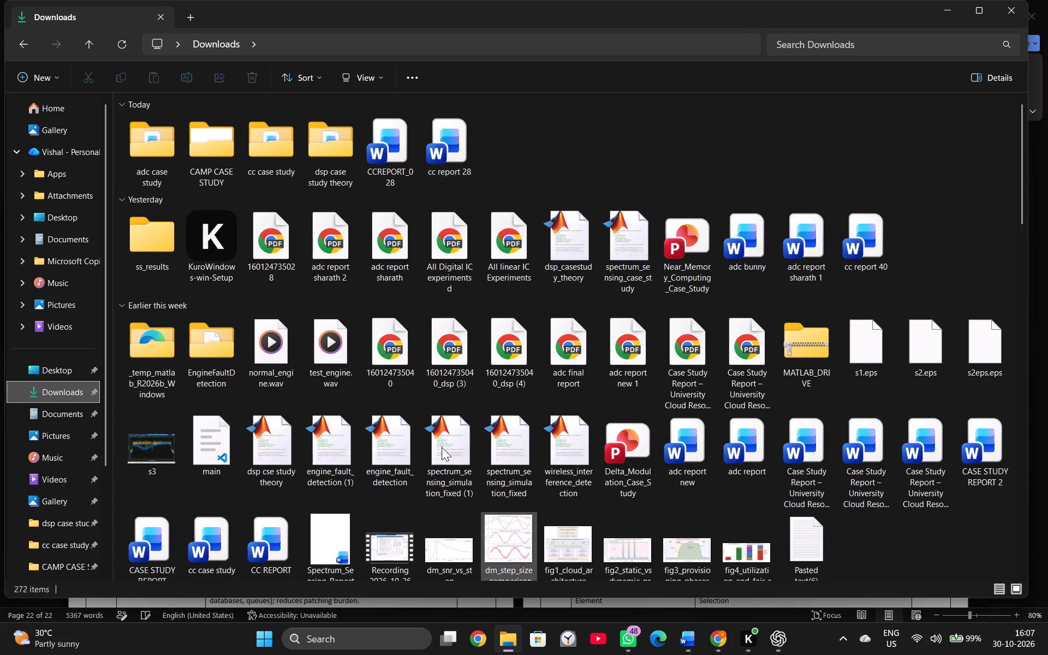
{"action": "right_click", "coordinate": [473, 142]}
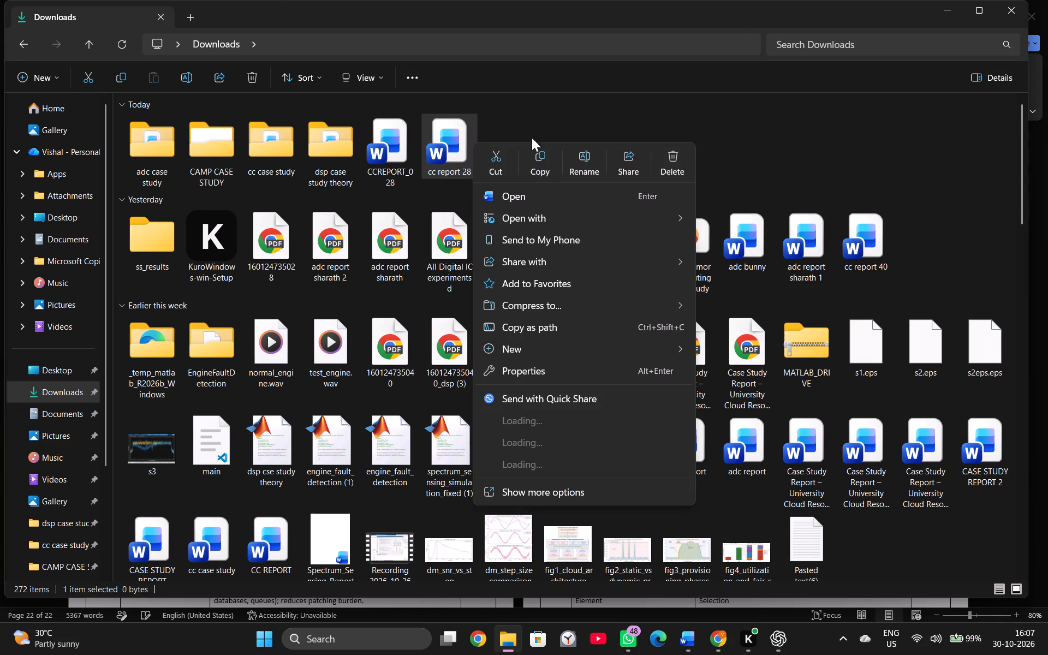
{"action": "left_click", "coordinate": [763, 186]}
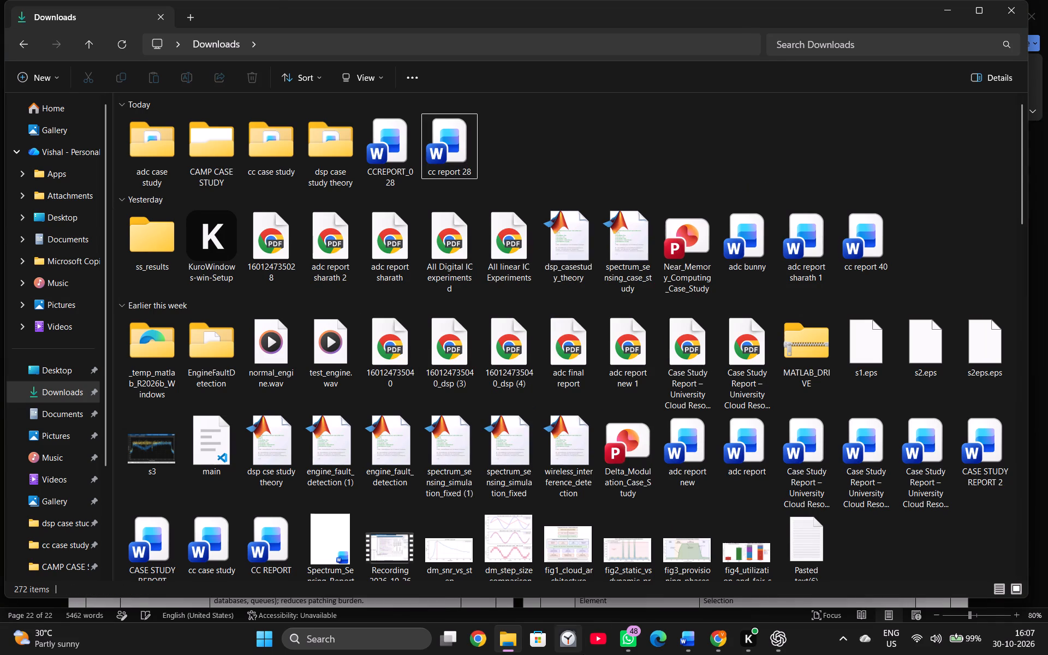
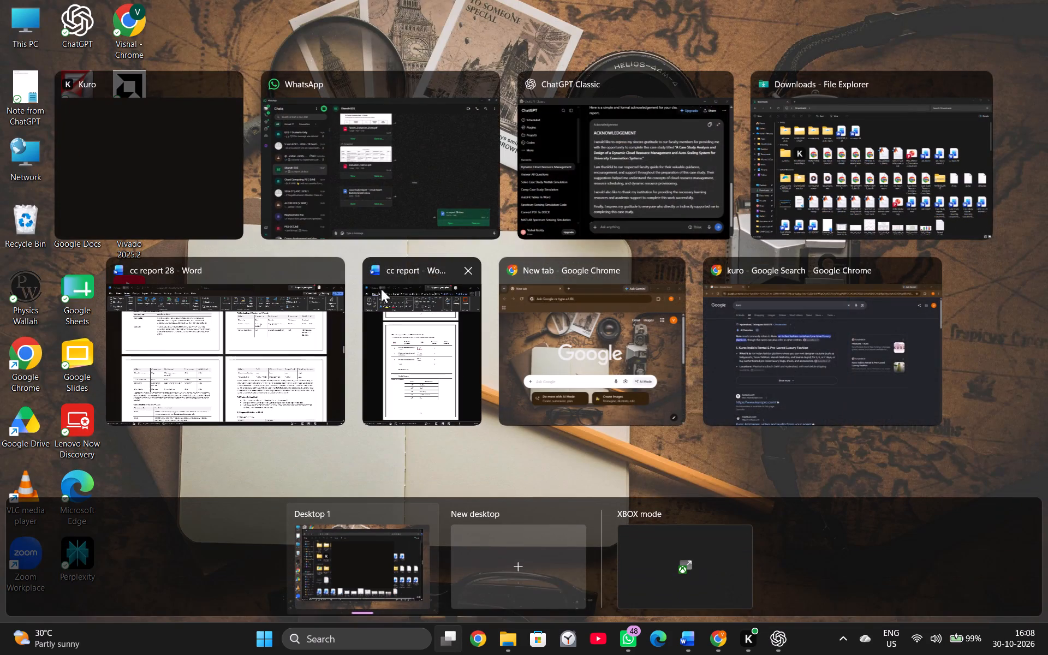
Switch to the cc report 28 document in Word and skim its cover, Acknowledgement, evaluation tables and proposed solution pages.
{"action": "left_click", "coordinate": [220, 355]}
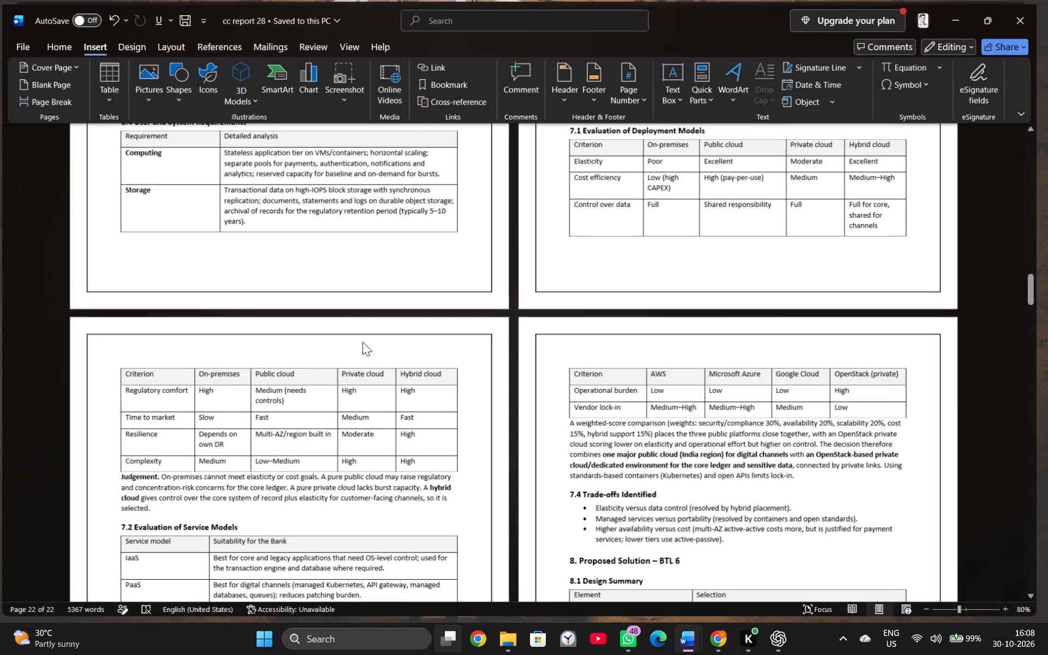
{"action": "scroll", "coordinate": [615, 360], "scroll_direction": "down", "scroll_amount": 3}
{"action": "scroll", "coordinate": [615, 361], "scroll_direction": "up", "scroll_amount": 6}
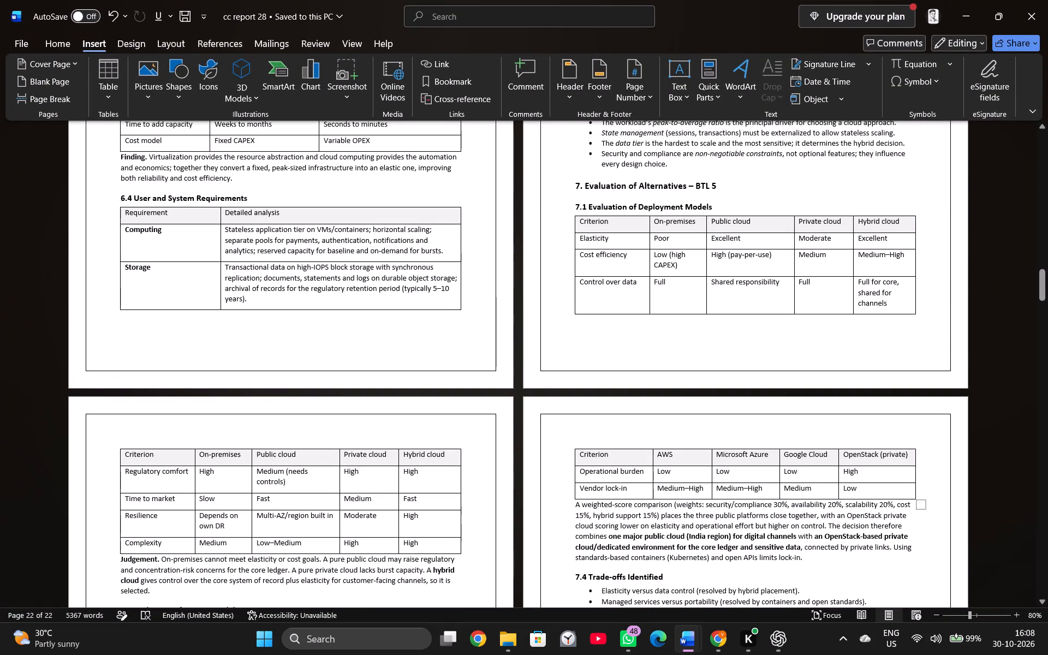
{"action": "scroll", "coordinate": [615, 361], "scroll_direction": "down", "scroll_amount": 5}
{"action": "scroll", "coordinate": [615, 361], "scroll_direction": "up", "scroll_amount": 16}
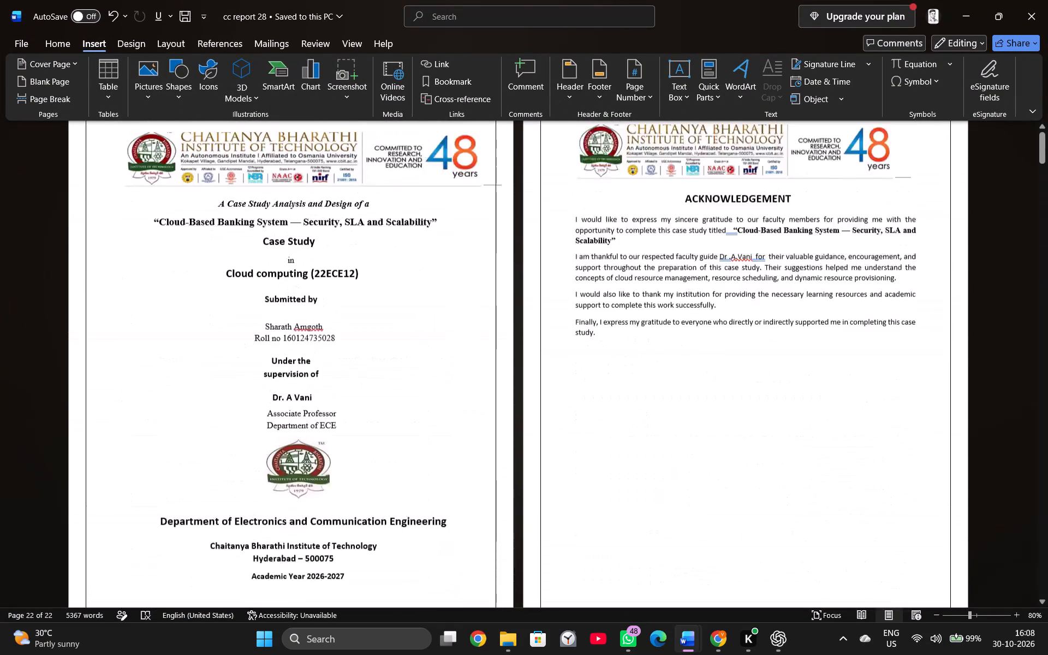
{"action": "scroll", "coordinate": [619, 352], "scroll_direction": "down", "scroll_amount": 18}
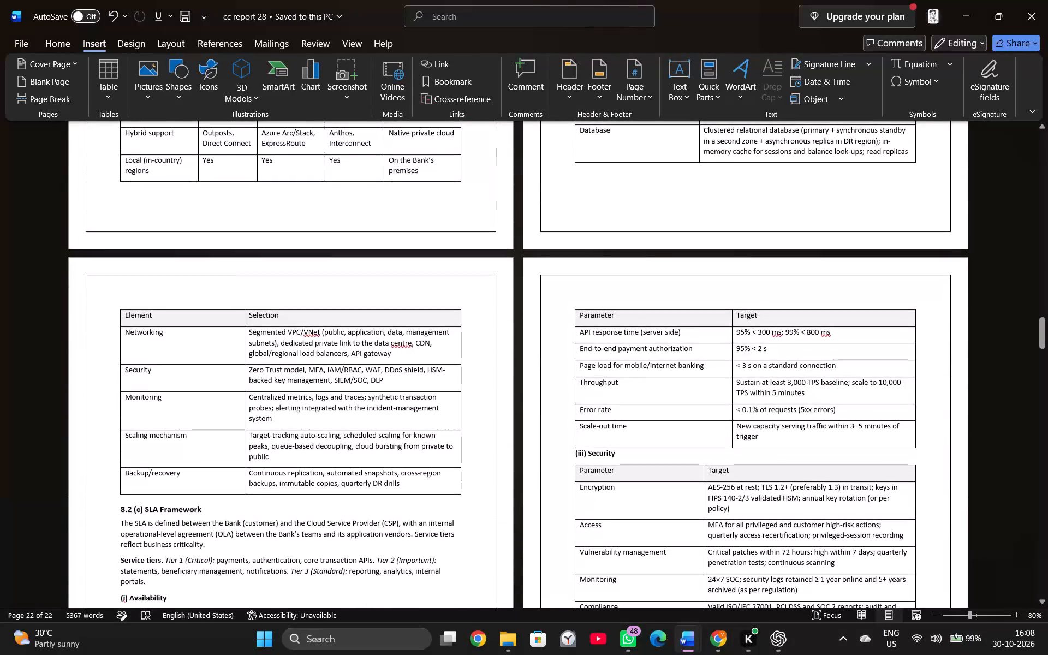
Switch to the Downloads folder in File Explorer, where the cc report 28 document is stored.
{"action": "left_click", "coordinate": [499, 604]}
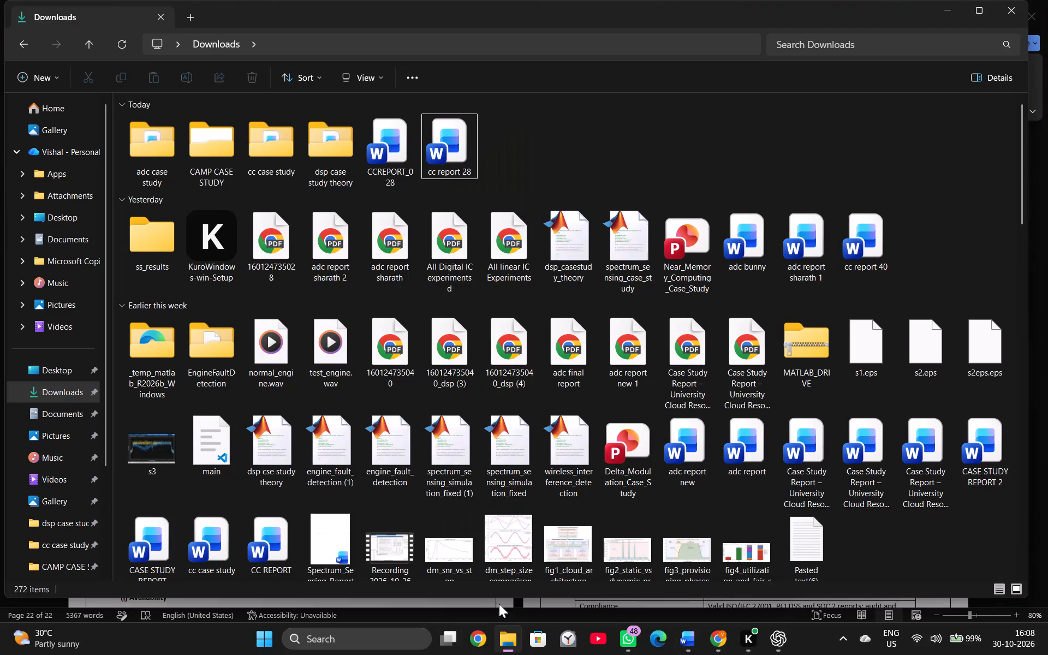
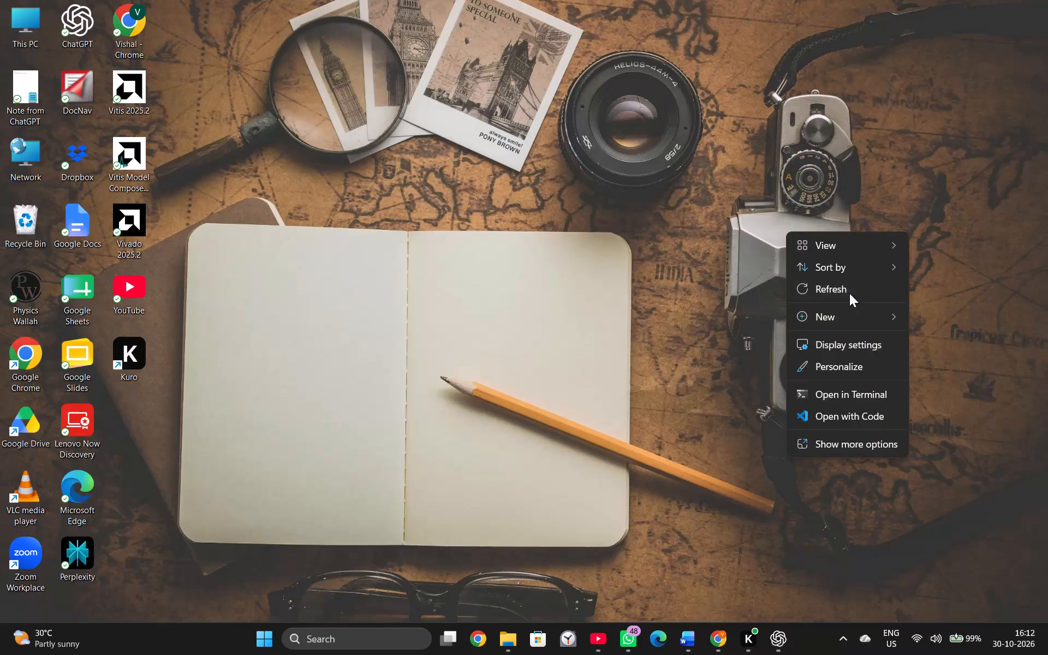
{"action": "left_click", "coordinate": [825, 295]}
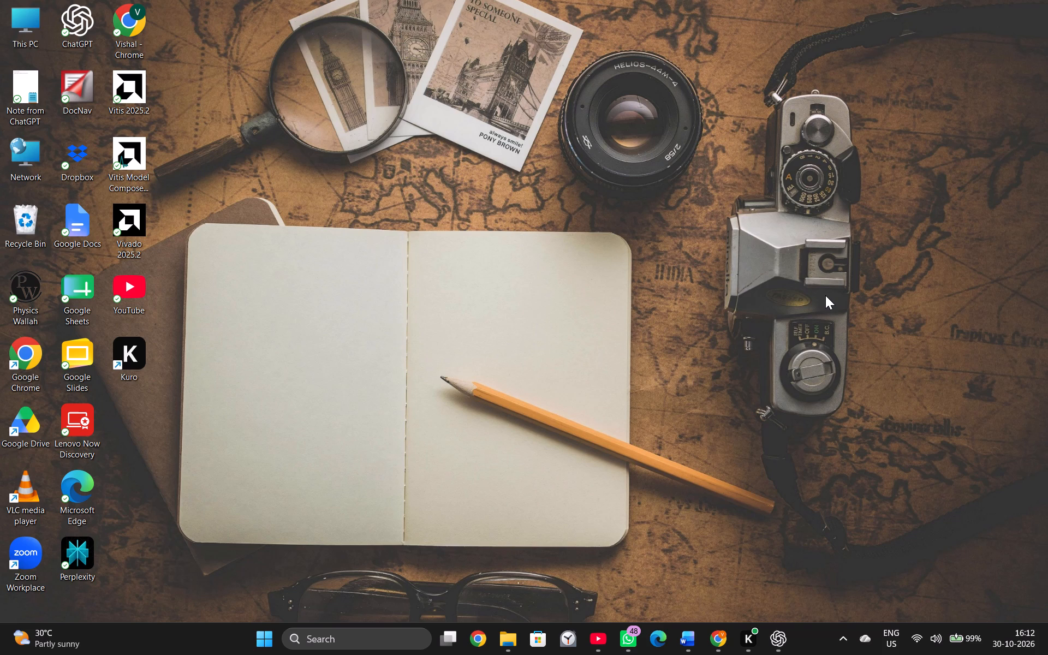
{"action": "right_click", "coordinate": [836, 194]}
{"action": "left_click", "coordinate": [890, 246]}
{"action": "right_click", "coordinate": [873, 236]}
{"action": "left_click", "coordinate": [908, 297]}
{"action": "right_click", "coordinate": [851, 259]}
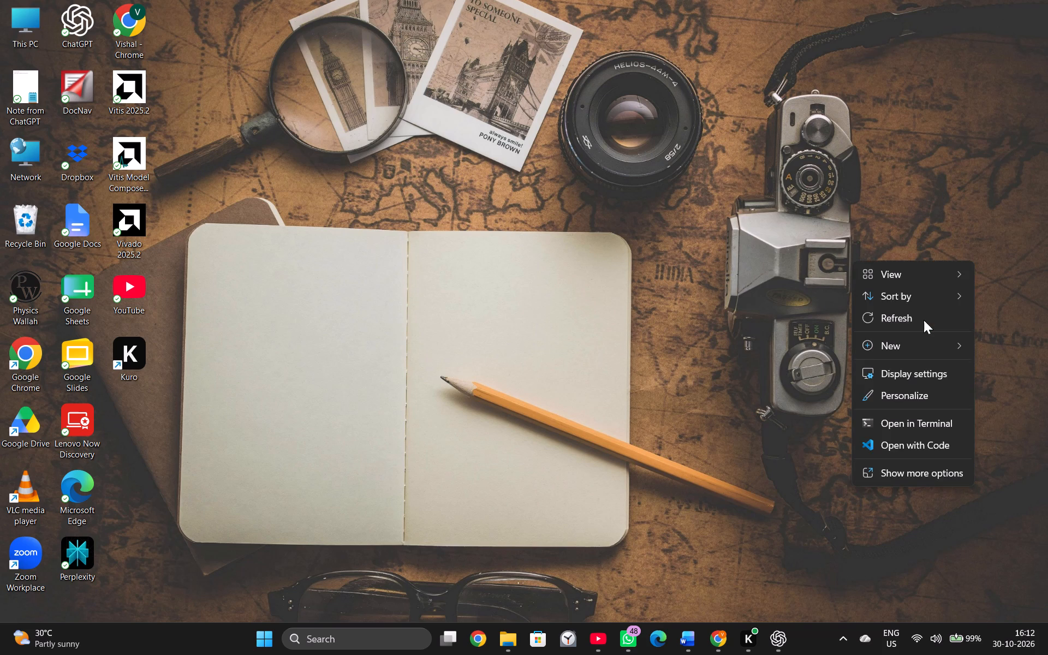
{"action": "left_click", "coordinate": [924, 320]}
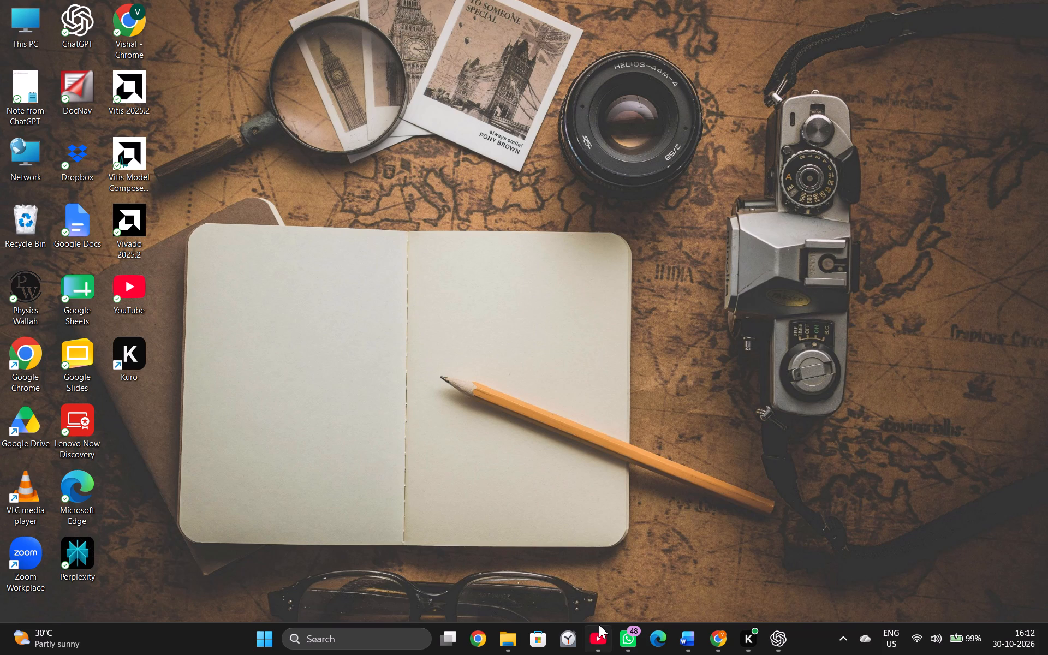
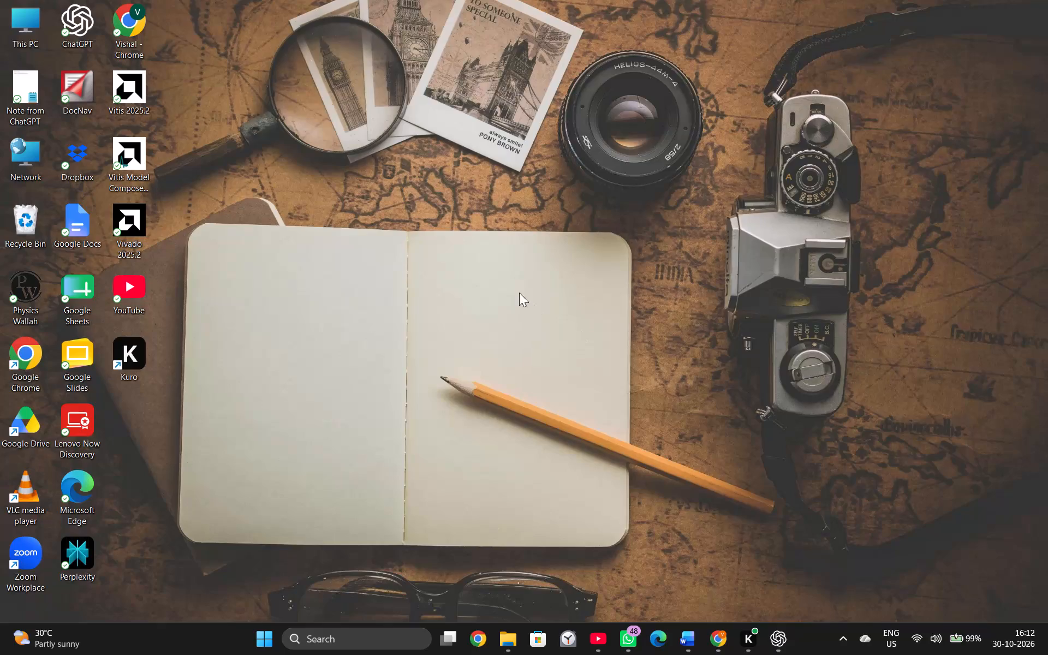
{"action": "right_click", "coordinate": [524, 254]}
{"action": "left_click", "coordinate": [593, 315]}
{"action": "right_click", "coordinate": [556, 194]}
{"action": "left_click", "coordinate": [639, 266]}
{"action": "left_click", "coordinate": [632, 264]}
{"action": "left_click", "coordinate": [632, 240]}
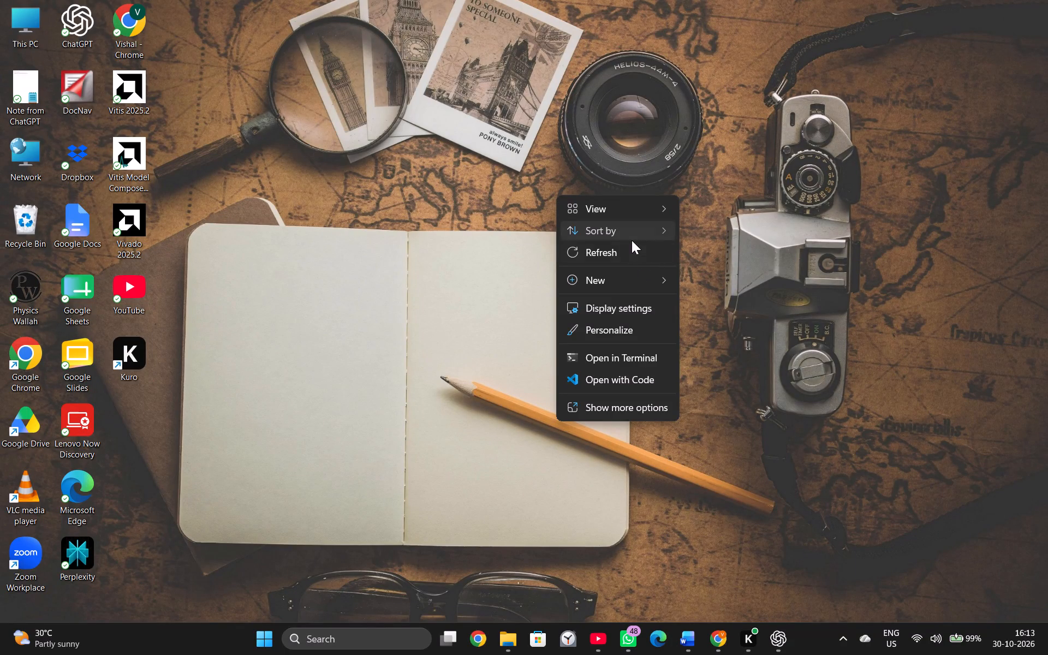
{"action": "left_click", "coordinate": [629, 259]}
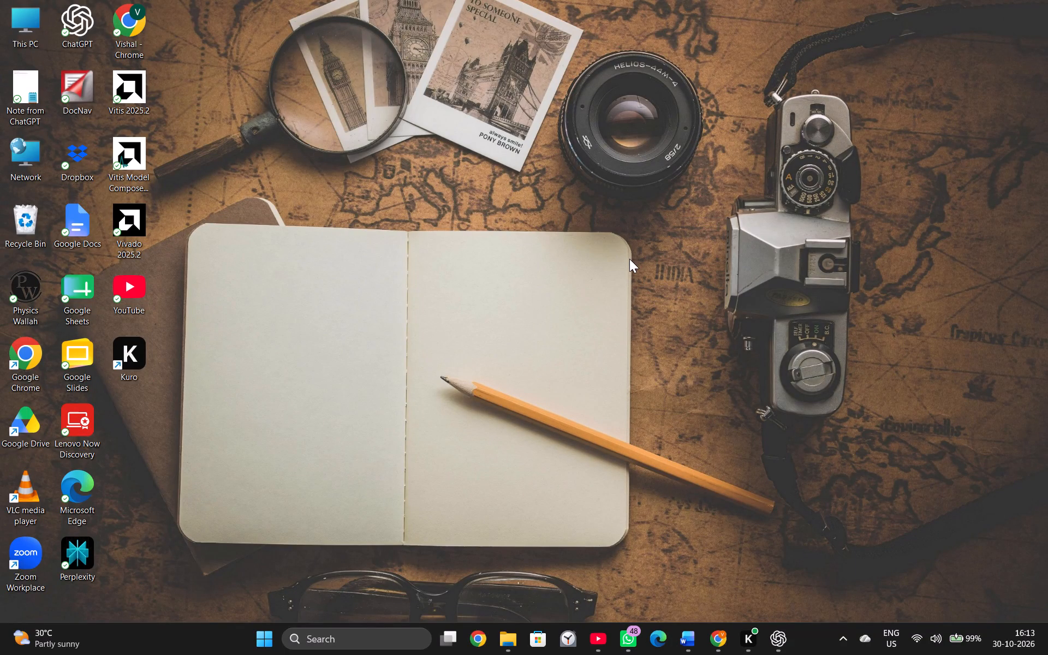
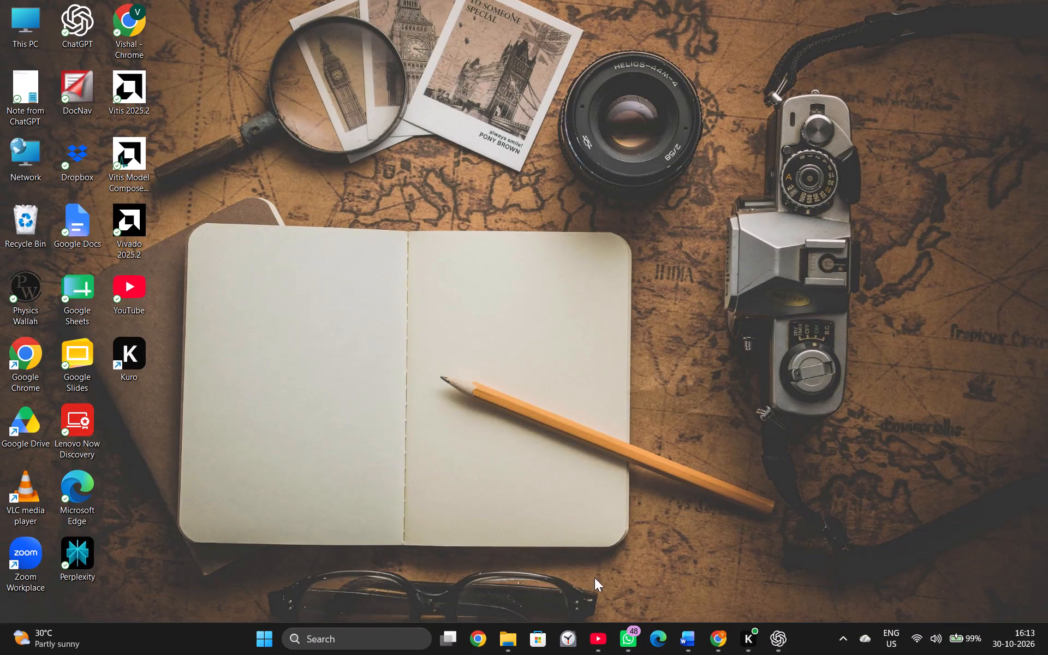
Switch to File Explorer and show the Downloads folder.
{"action": "left_click", "coordinate": [497, 597]}
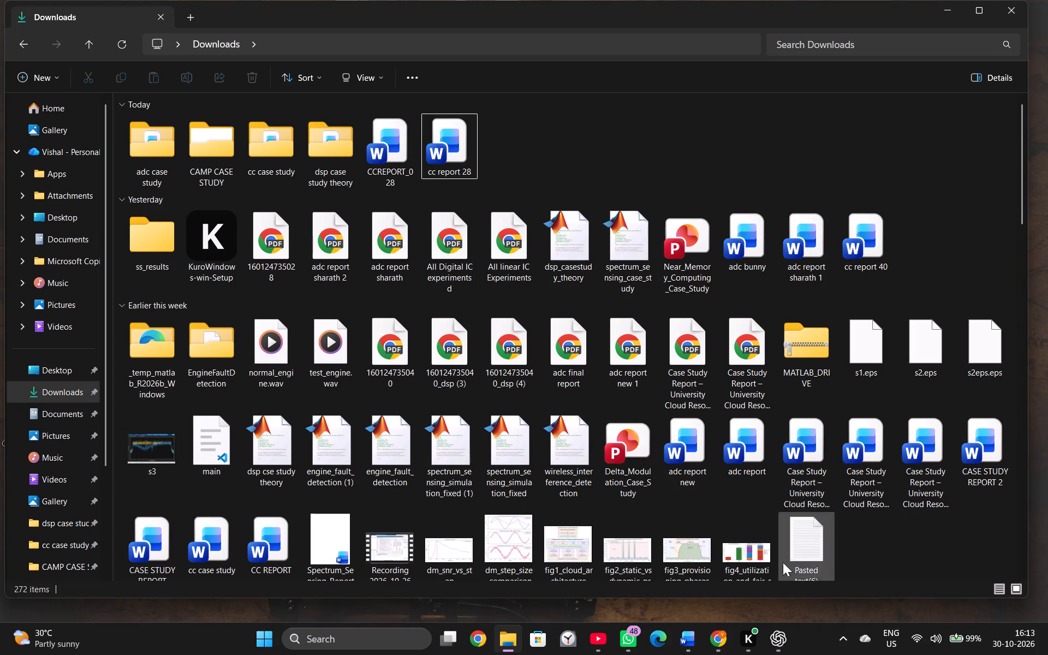